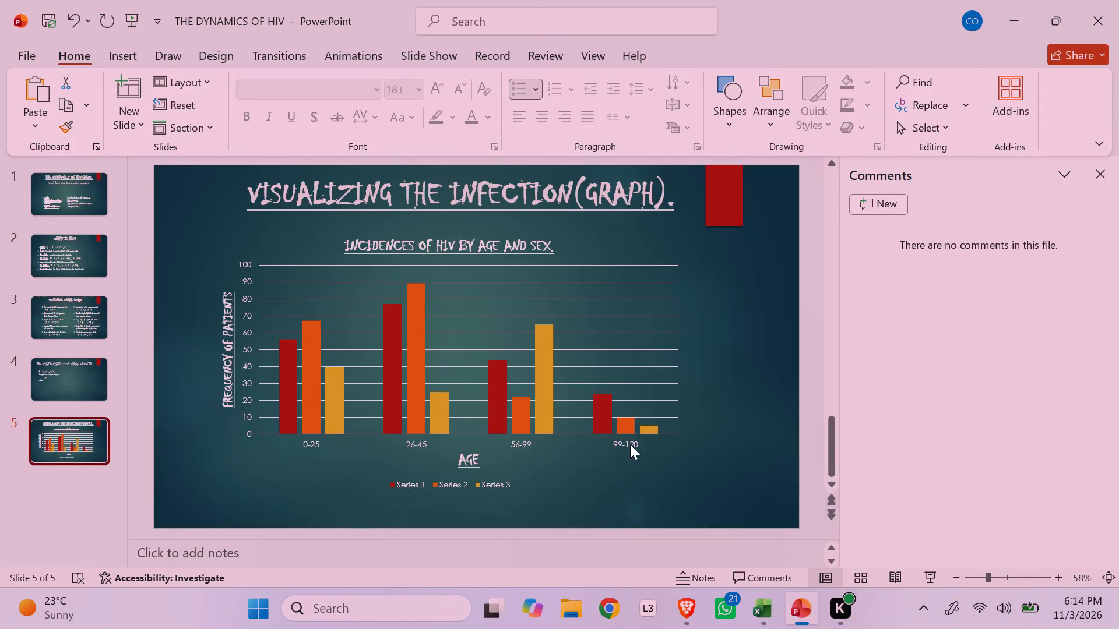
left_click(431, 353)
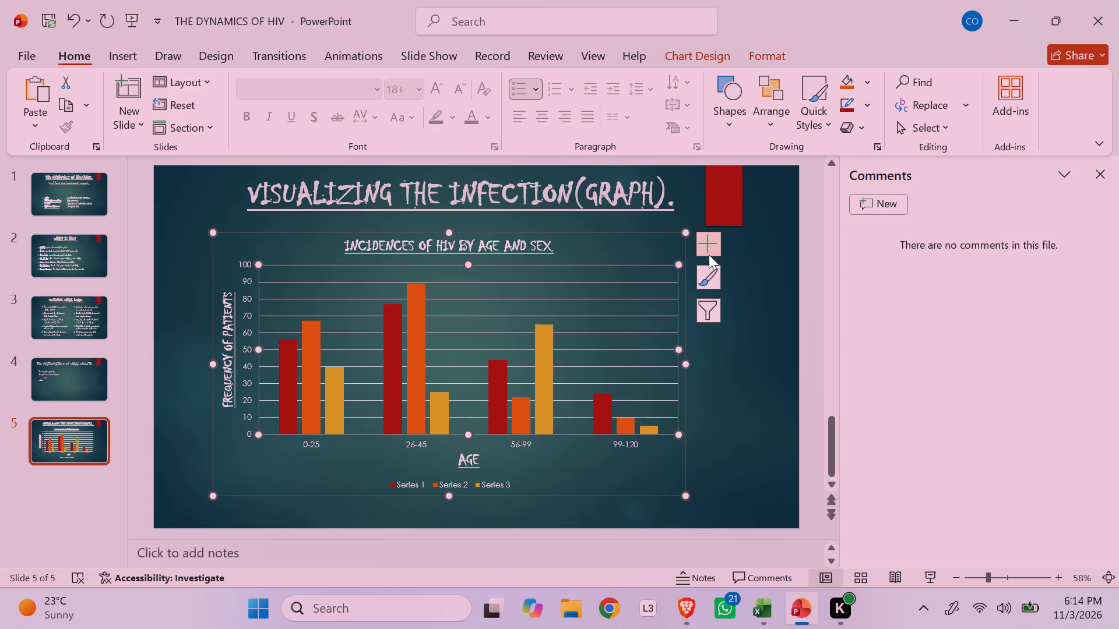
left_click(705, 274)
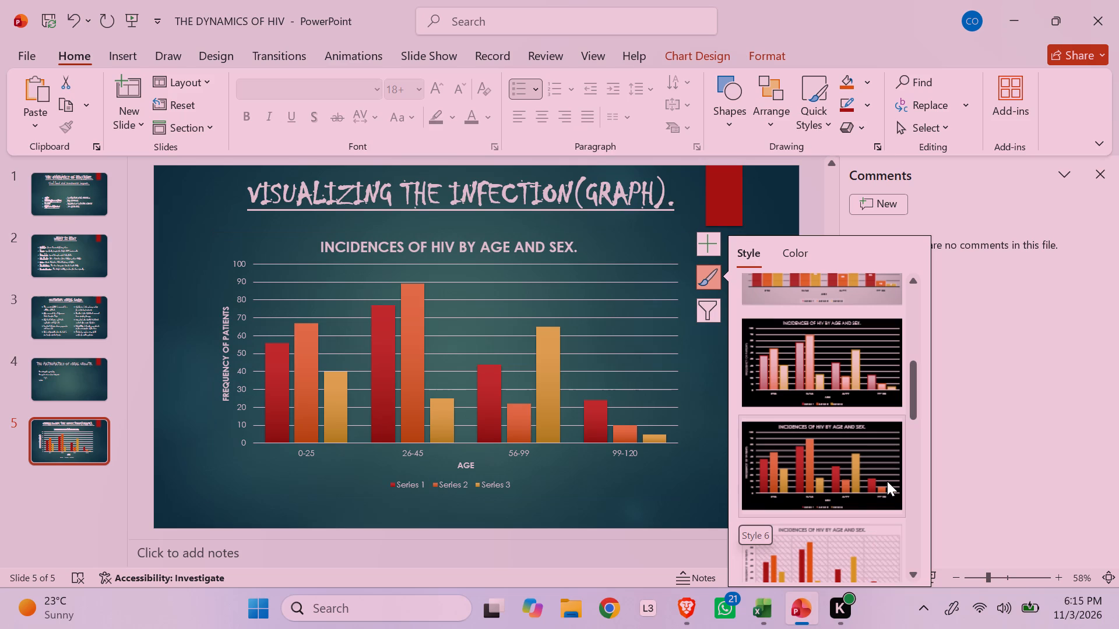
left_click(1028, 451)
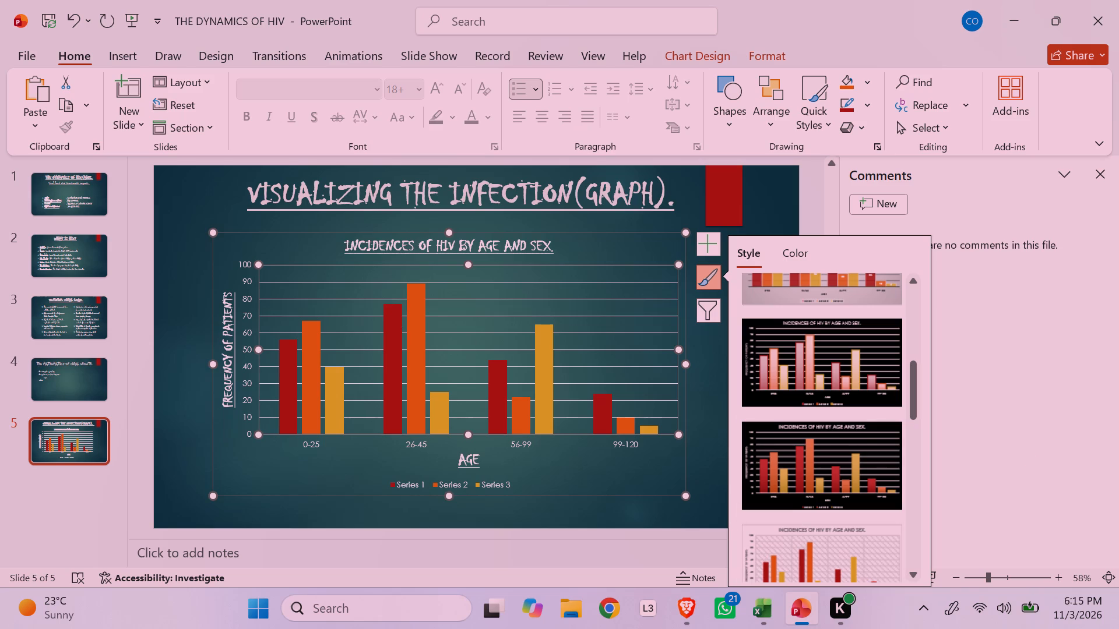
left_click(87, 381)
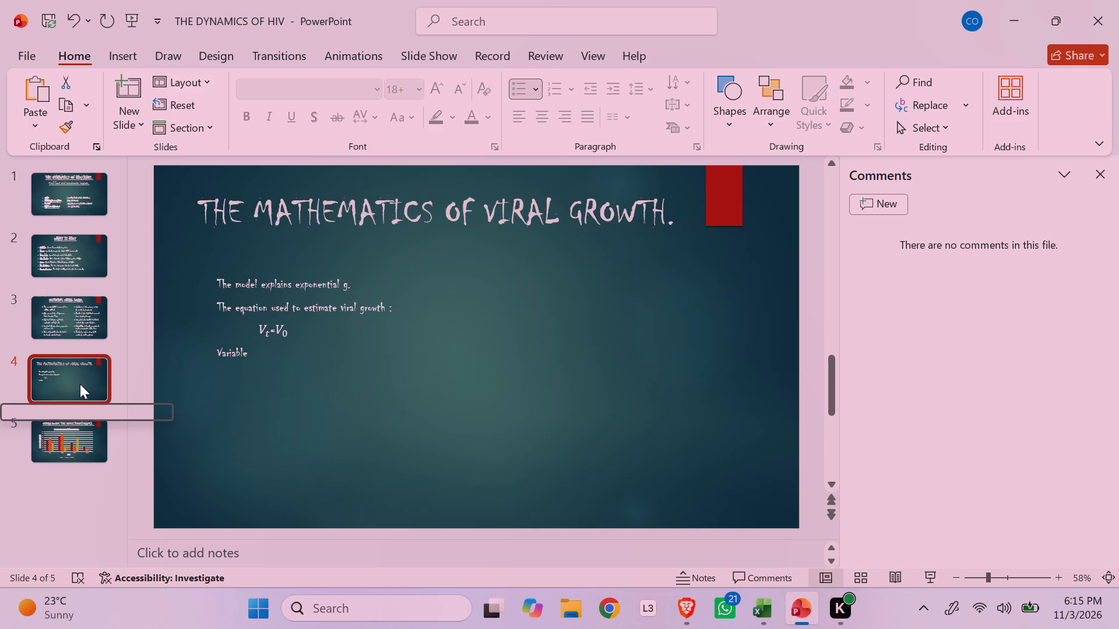
Add a slide with the Title and Content layout after the infection graph slide.
left_click(44, 447)
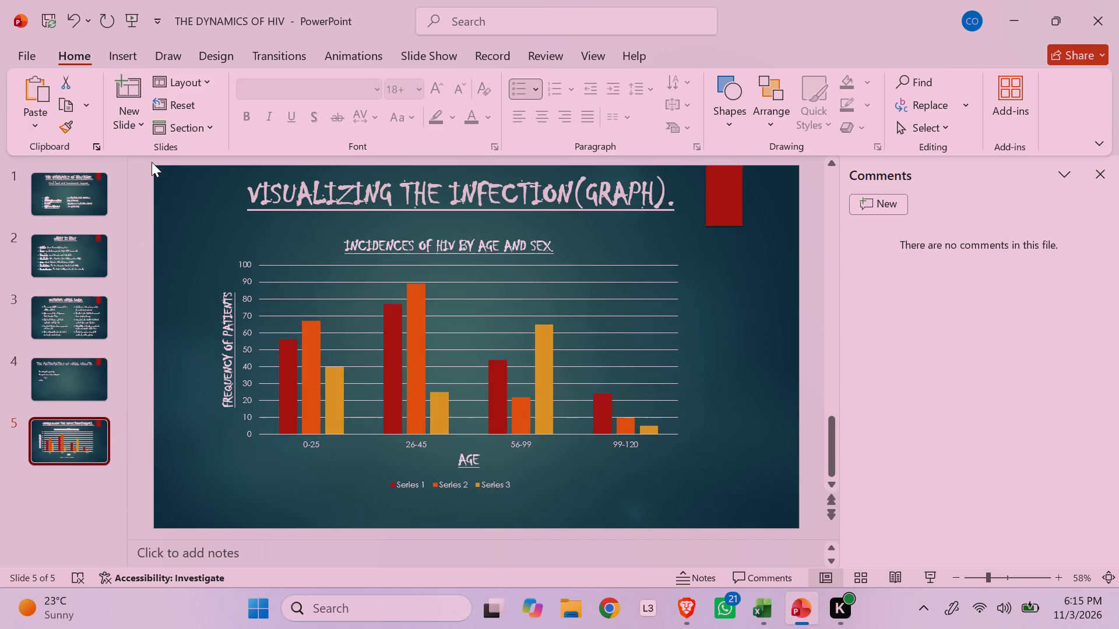
left_click(129, 122)
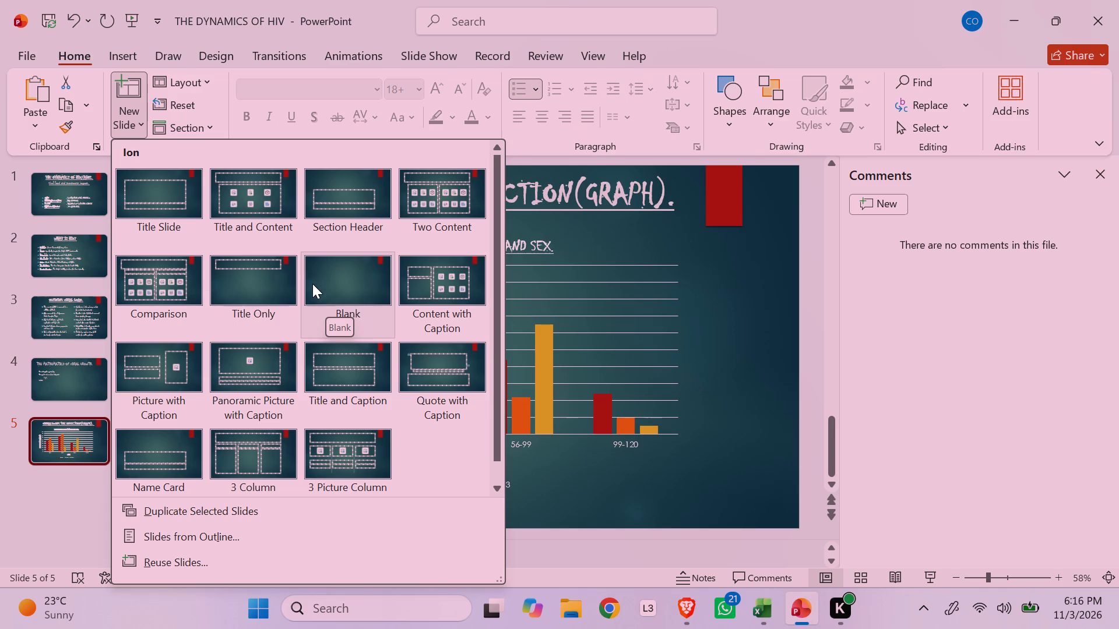
left_click(247, 209)
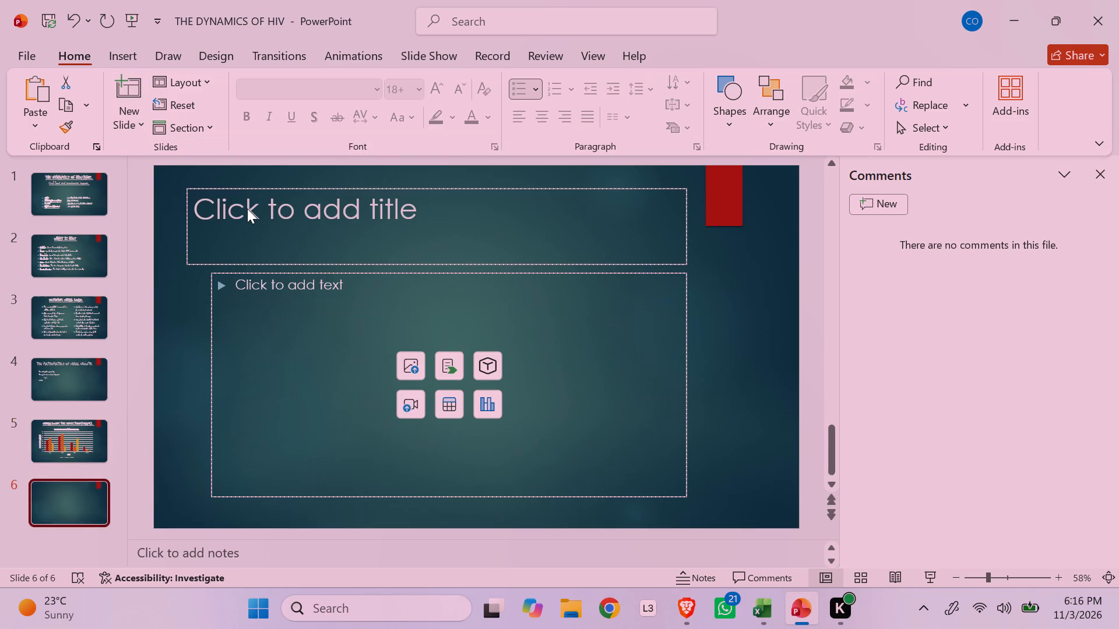
Enter the title "ANTIRETROVIRAL THERAPY(ART)." on the new slide in the Chiller font.
left_click(258, 224)
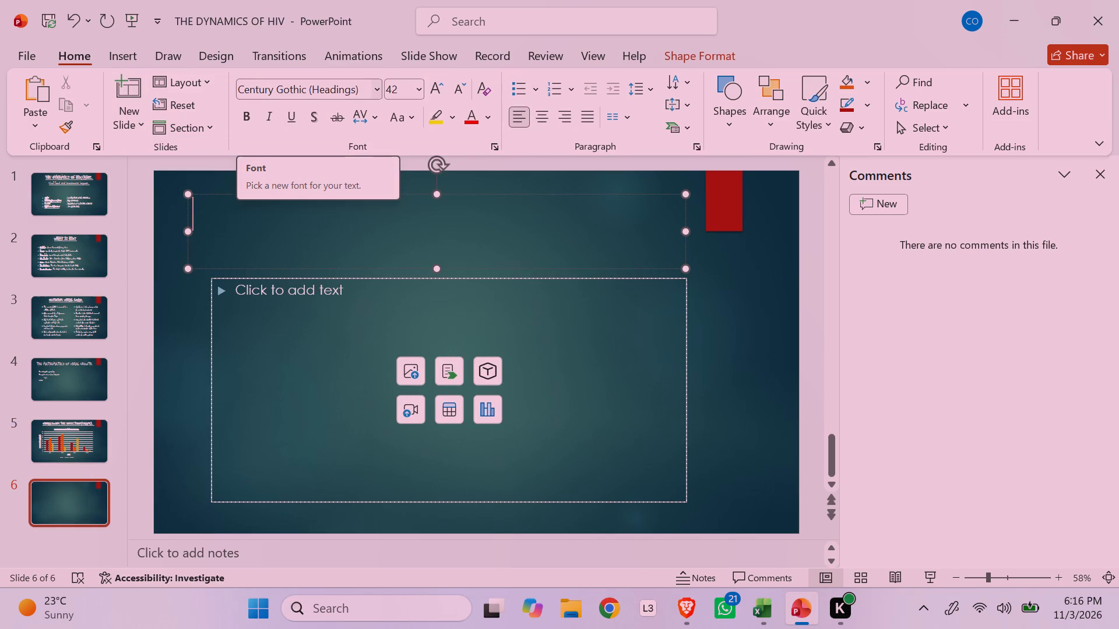
left_click(374, 89)
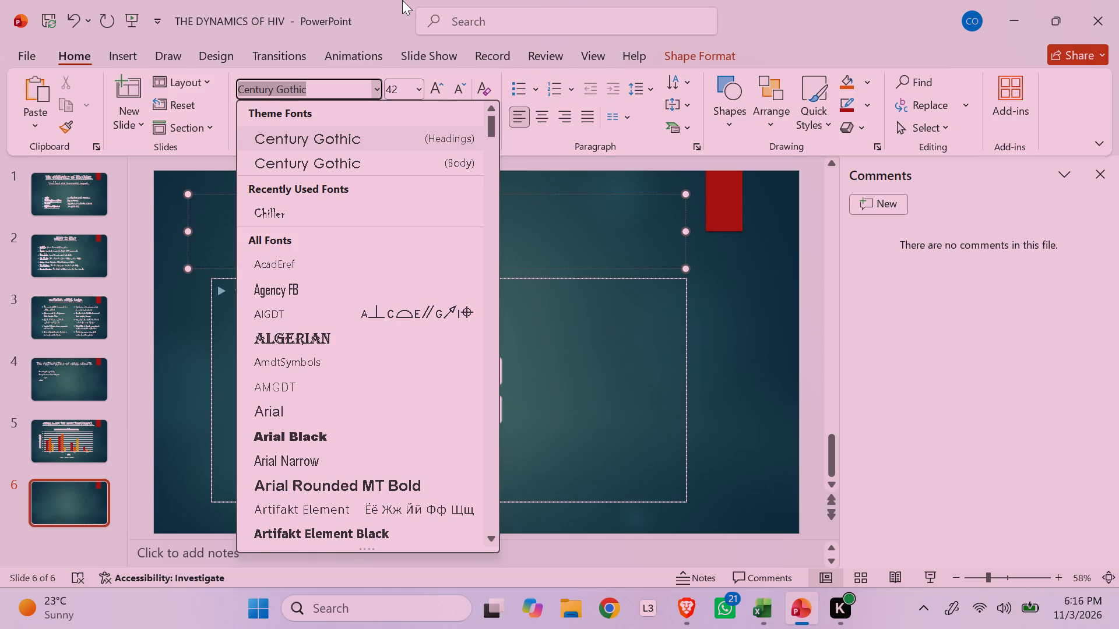
left_click(292, 213)
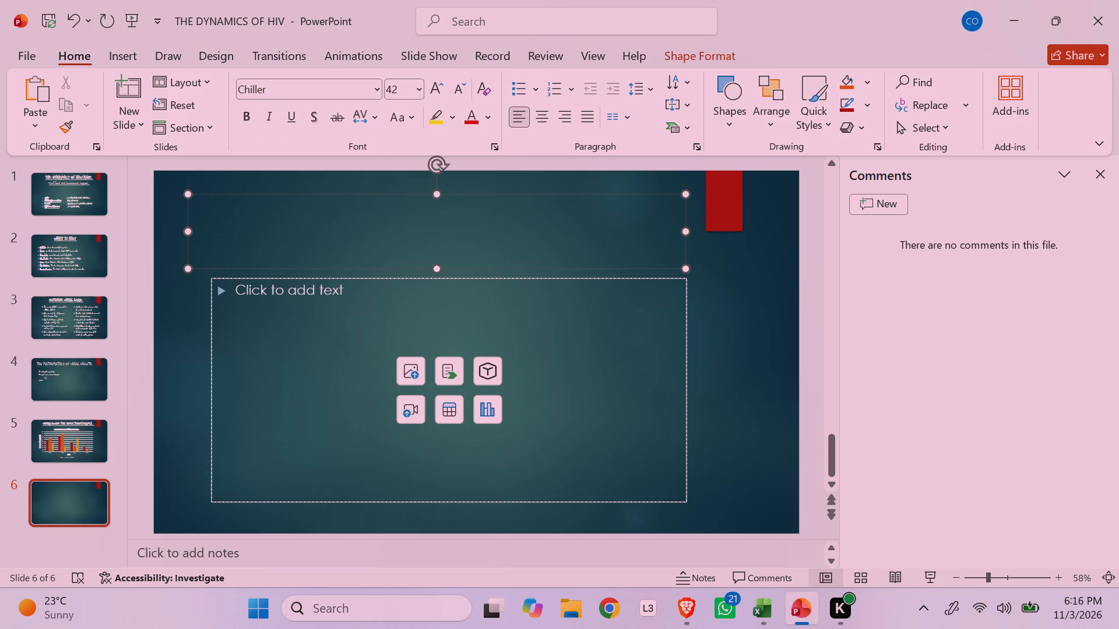
key("a")
type("NT")
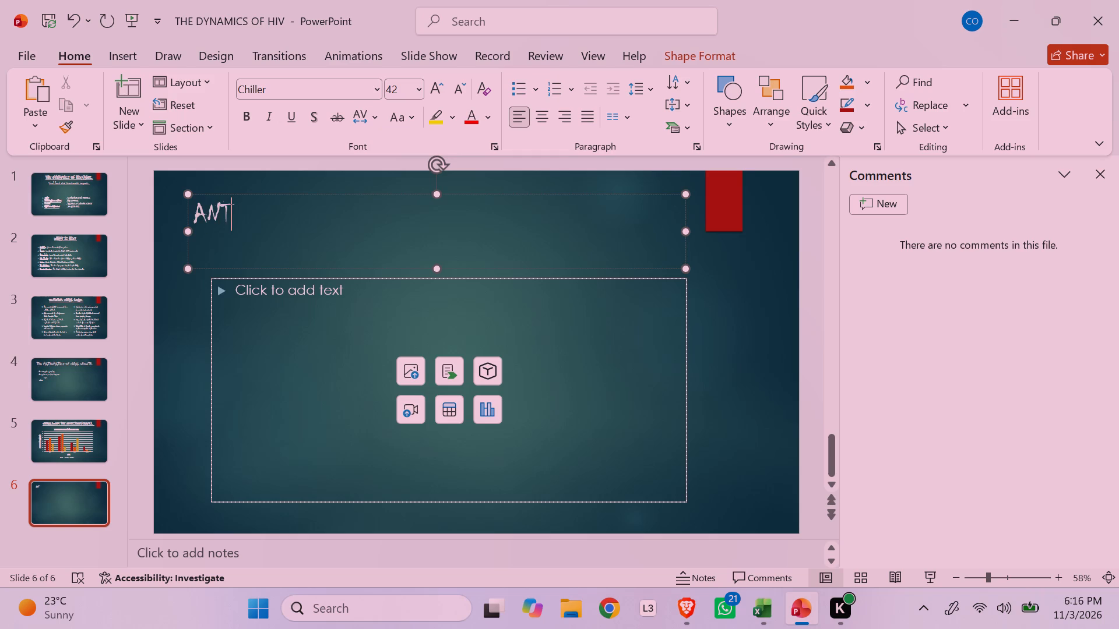
type("IRETROVIRAL")
key("space")
type("THERAPY")
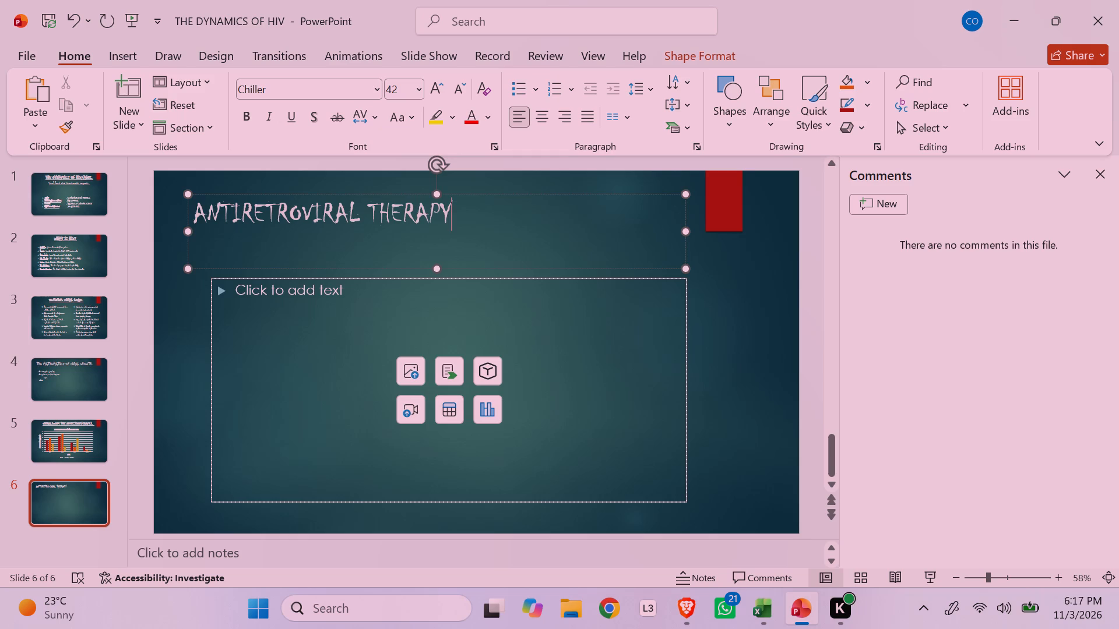
key("shift+parenleft")
type("ART")
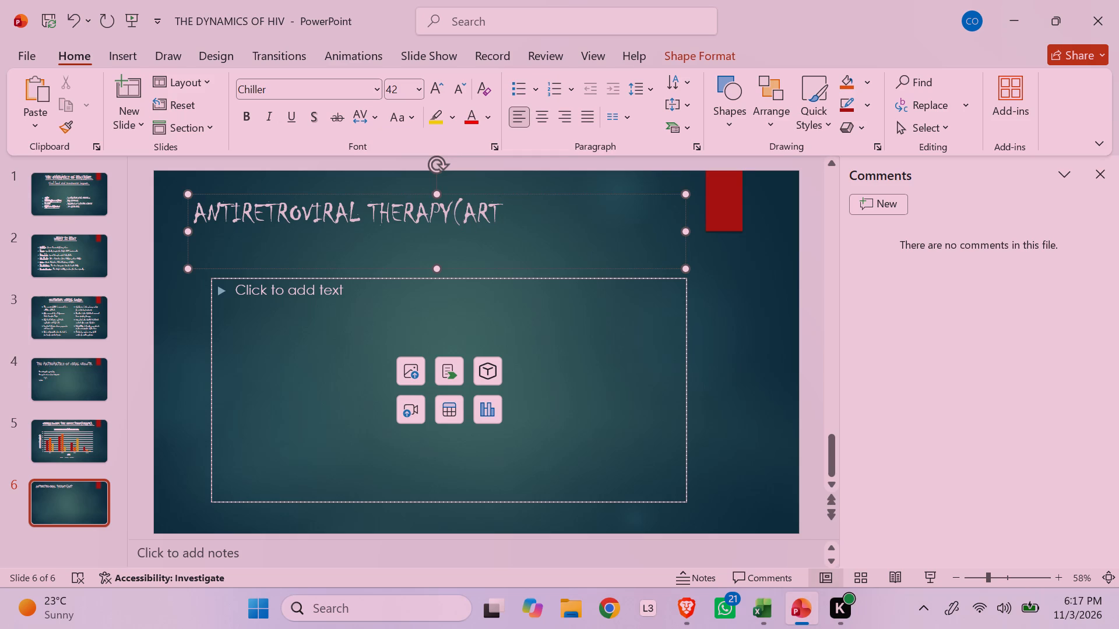
key("shift+parenright")
key("period")
Format the whole slide title at size 48, centred, underlined and bold.
left_click_drag(535, 218, 222, 227)
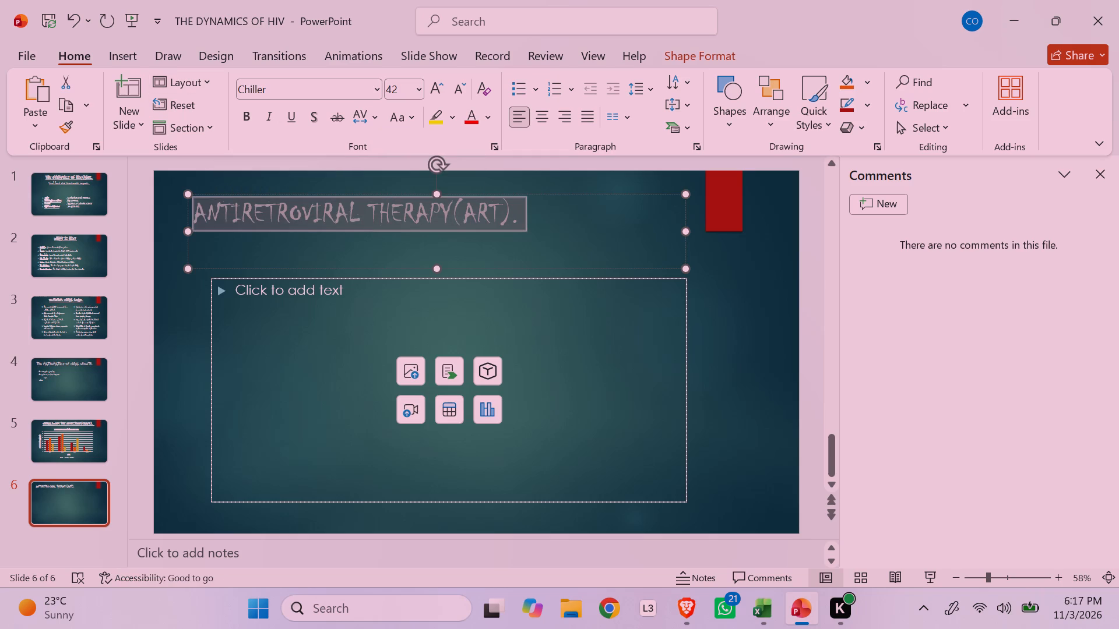
left_click(438, 90)
left_click(438, 90)
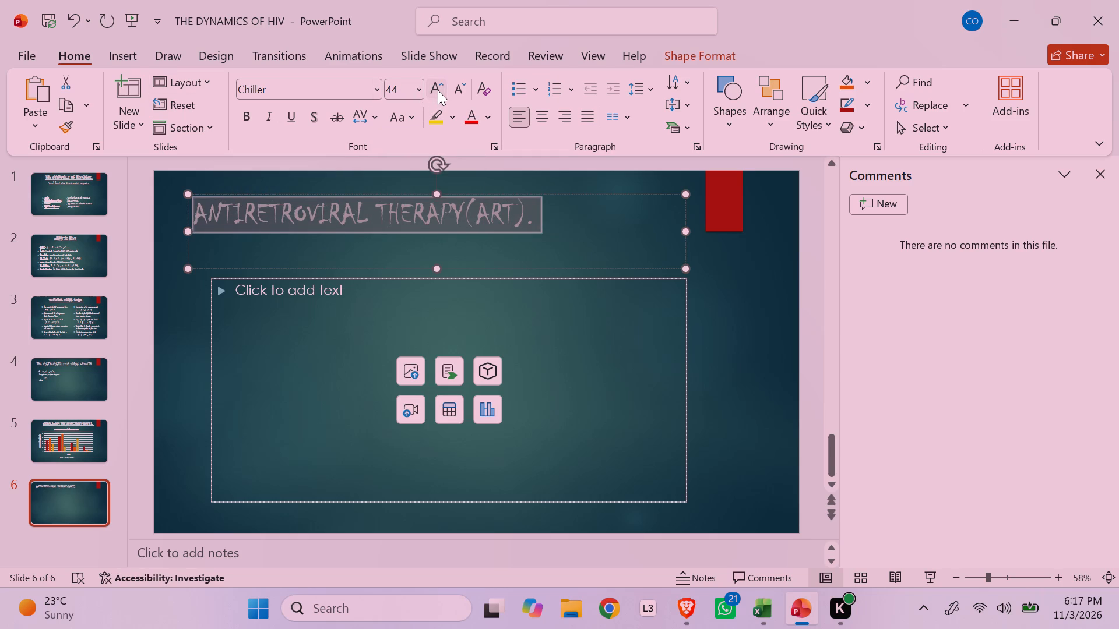
left_click(545, 114)
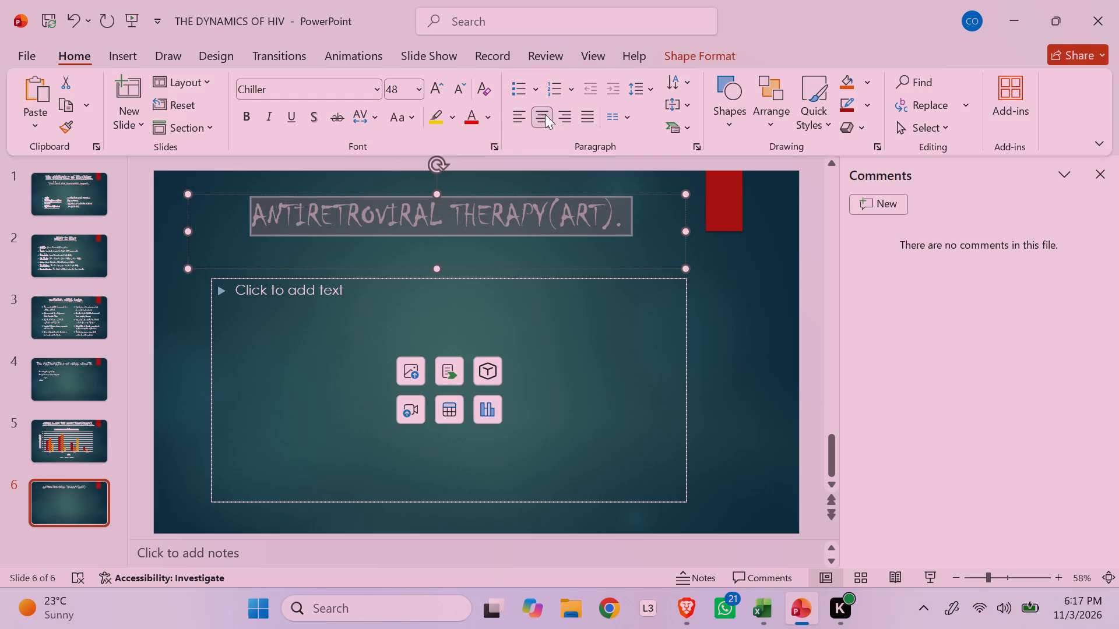
left_click(294, 118)
left_click(247, 119)
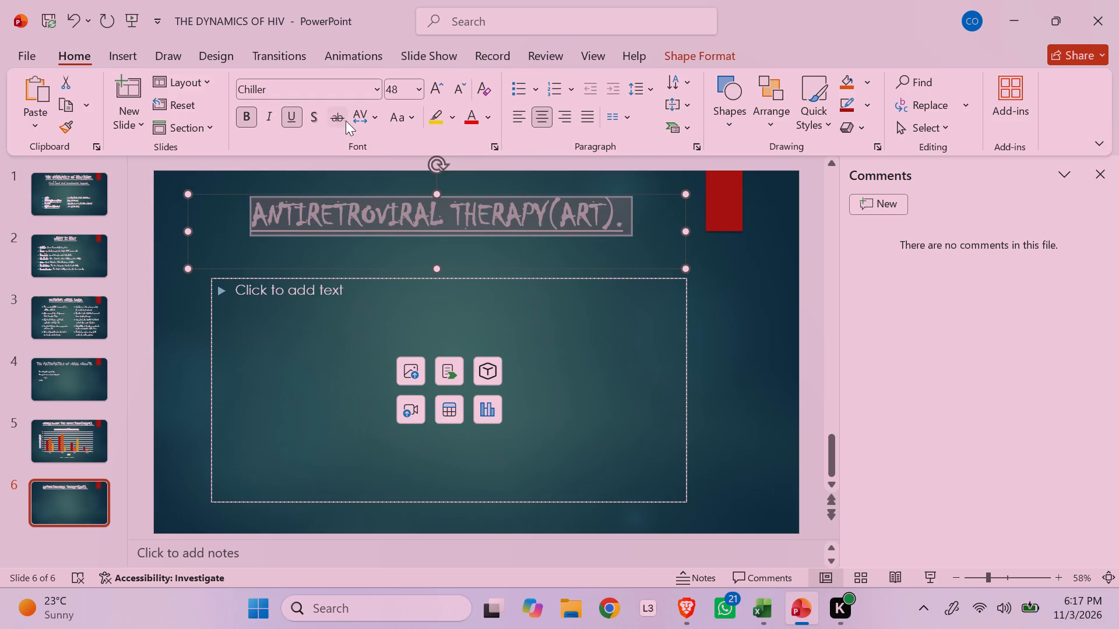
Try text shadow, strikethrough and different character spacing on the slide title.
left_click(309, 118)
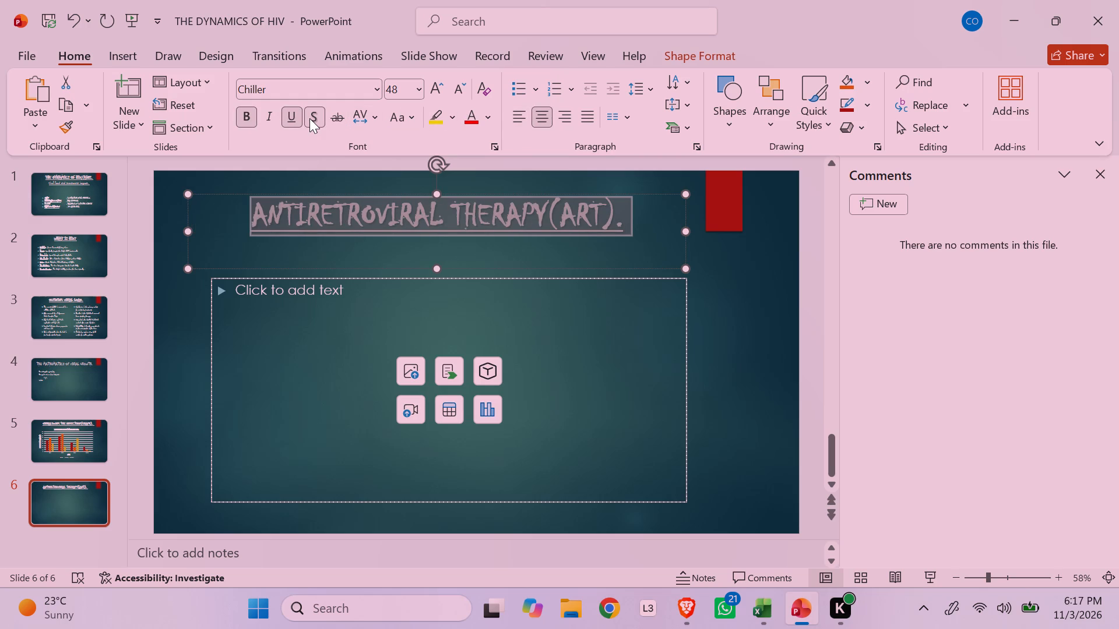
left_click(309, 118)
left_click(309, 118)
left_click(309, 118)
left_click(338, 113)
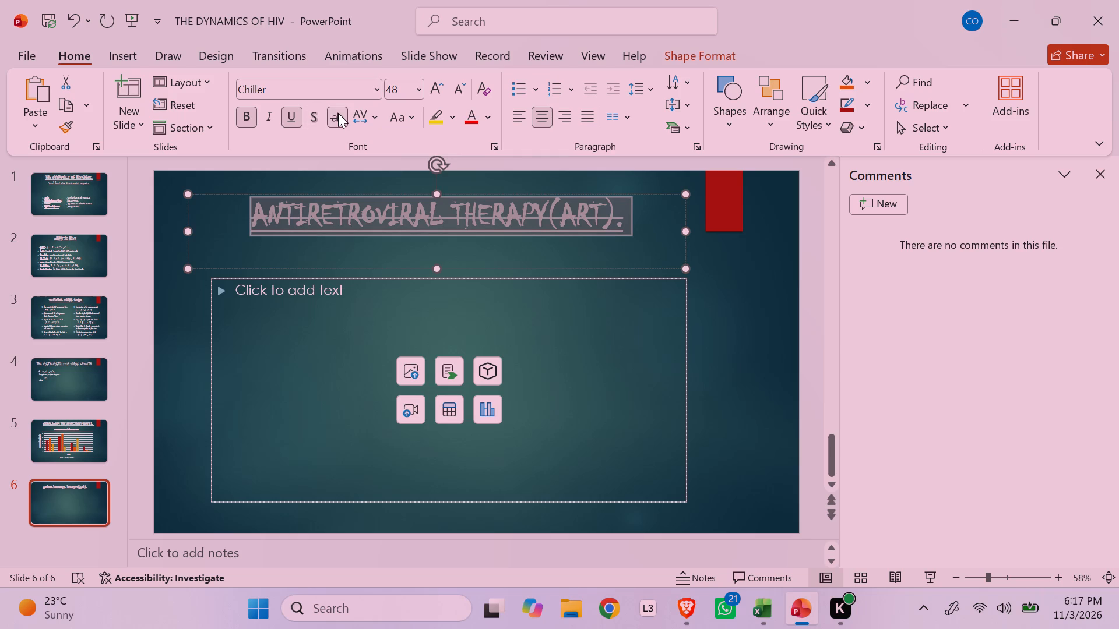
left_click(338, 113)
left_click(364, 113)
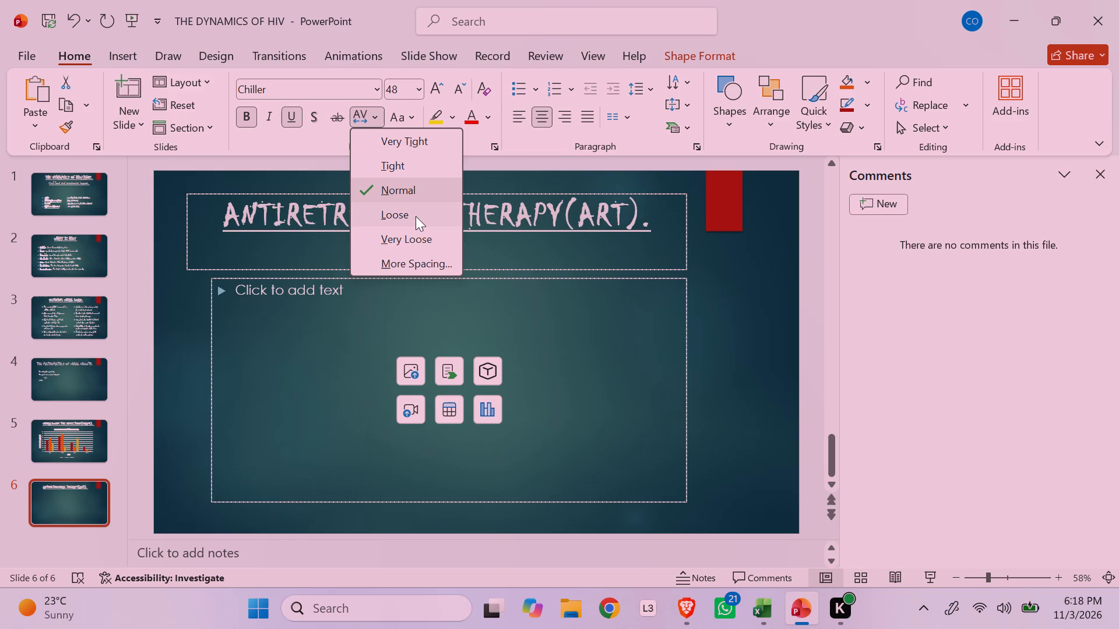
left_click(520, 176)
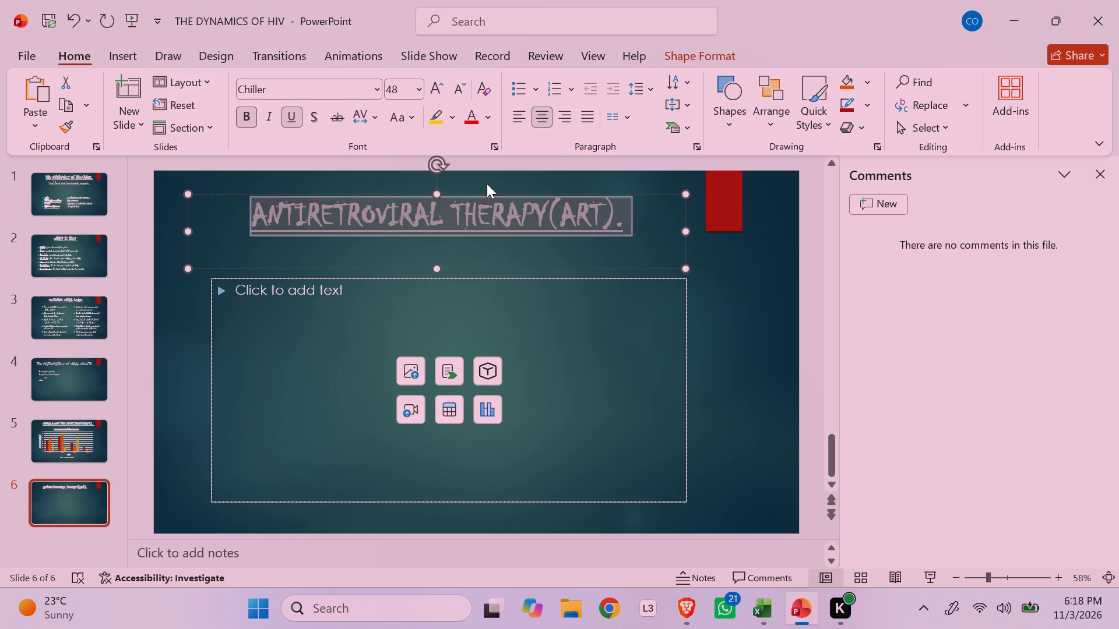
Move the title slightly up and shift the content placeholder up to sit closer beneath it.
left_click(592, 253)
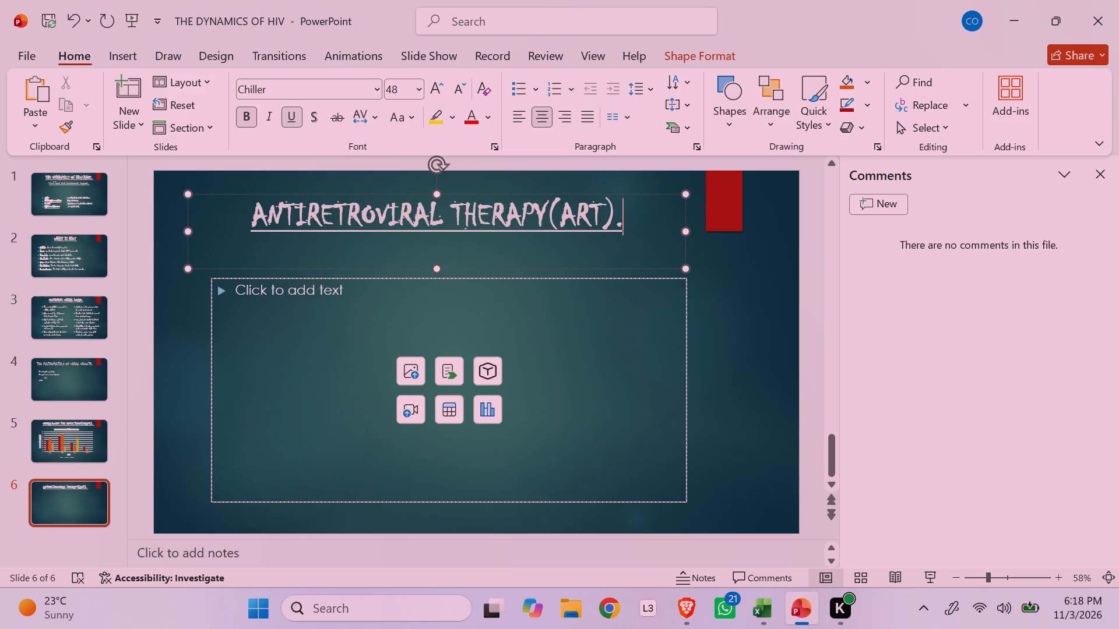
left_click_drag(537, 193, 536, 182)
left_click(511, 301)
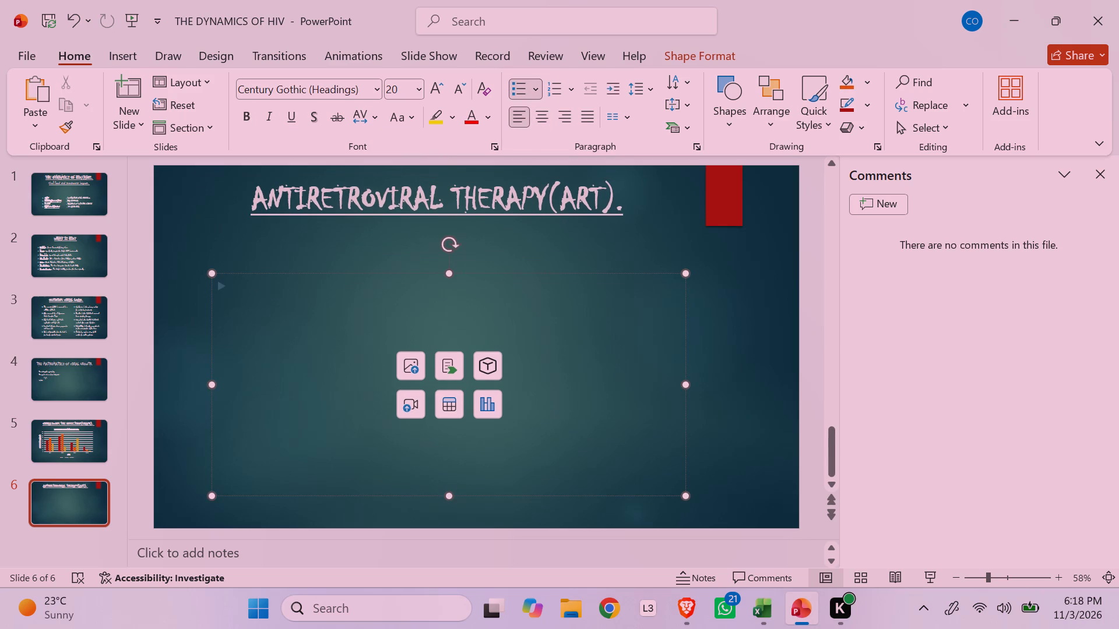
left_click_drag(497, 273, 495, 237)
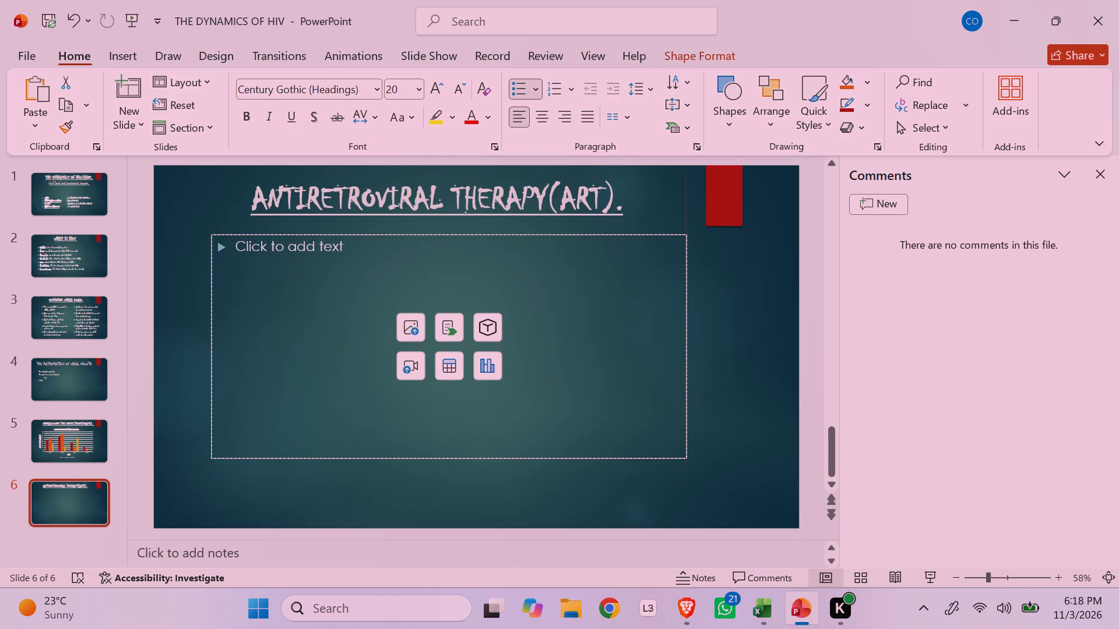
left_click_drag(495, 237, 494, 241)
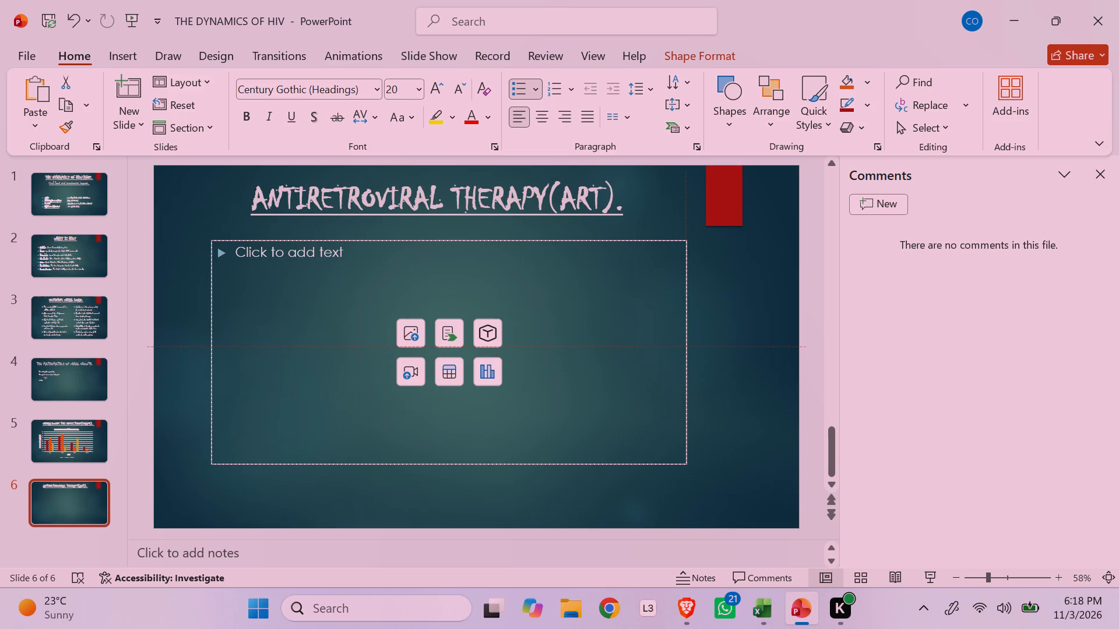
left_click_drag(494, 241, 494, 242)
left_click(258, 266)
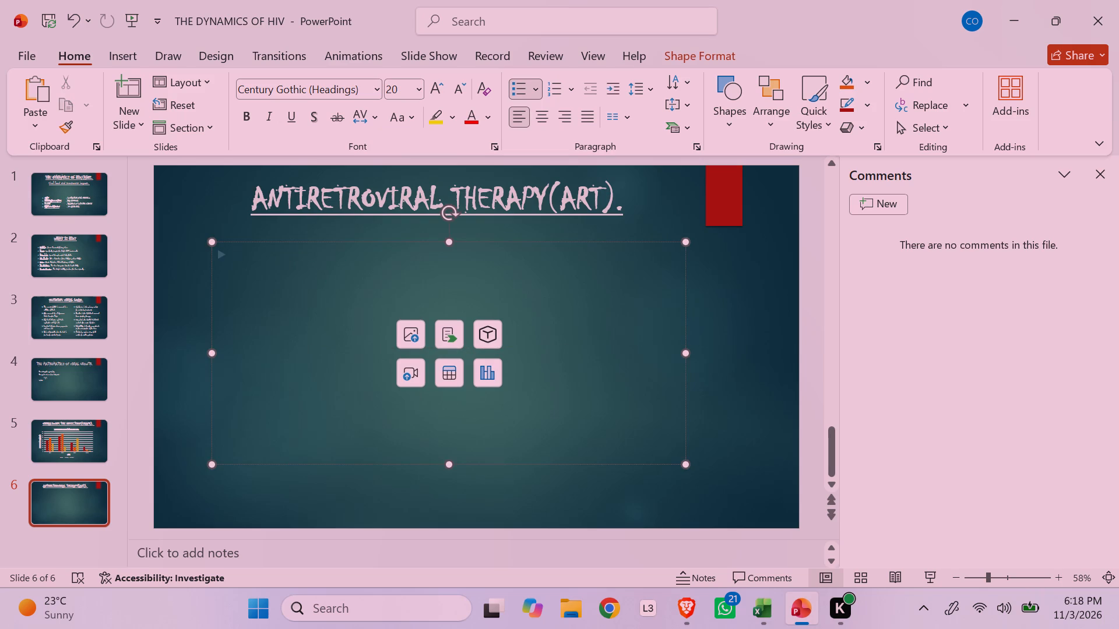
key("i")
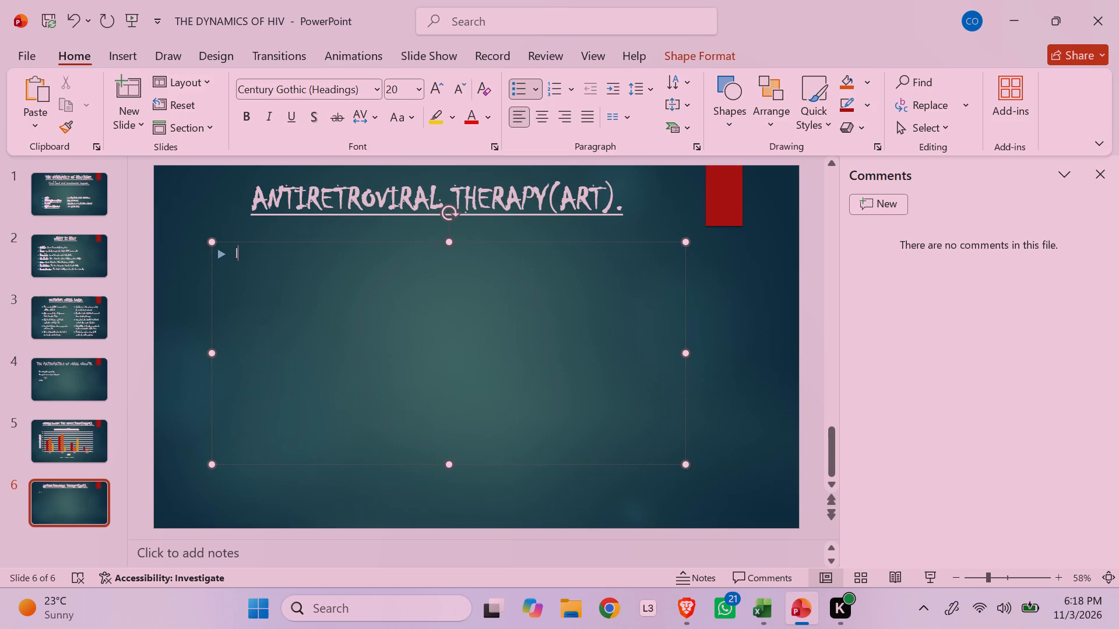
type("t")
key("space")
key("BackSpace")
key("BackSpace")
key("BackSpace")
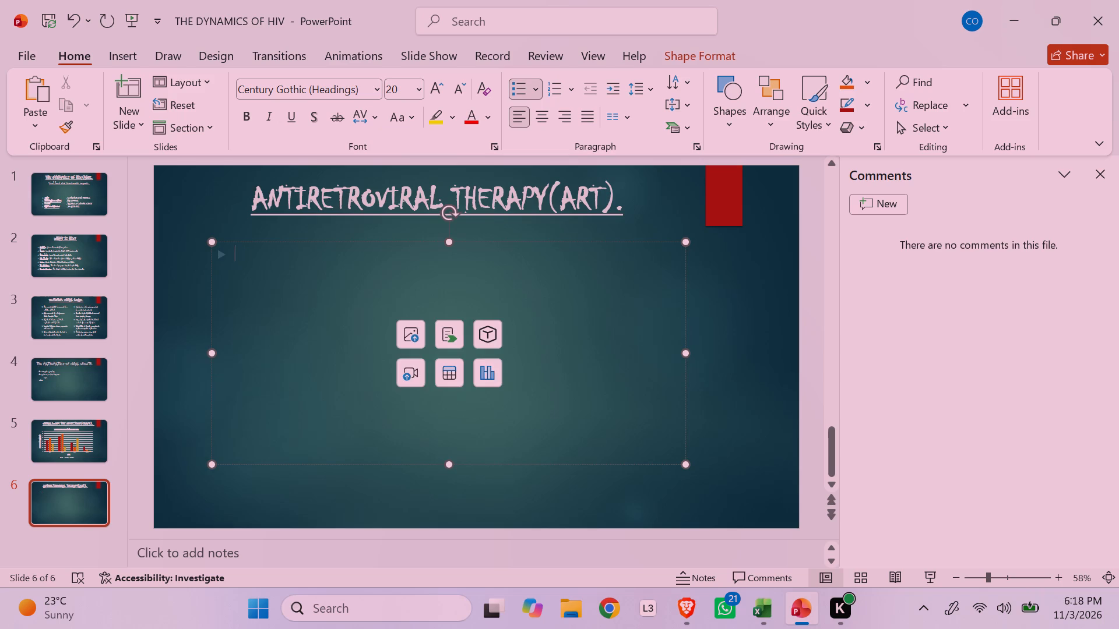
Set the empty content placeholder's text to the Chiller font at size 36.
left_click(374, 90)
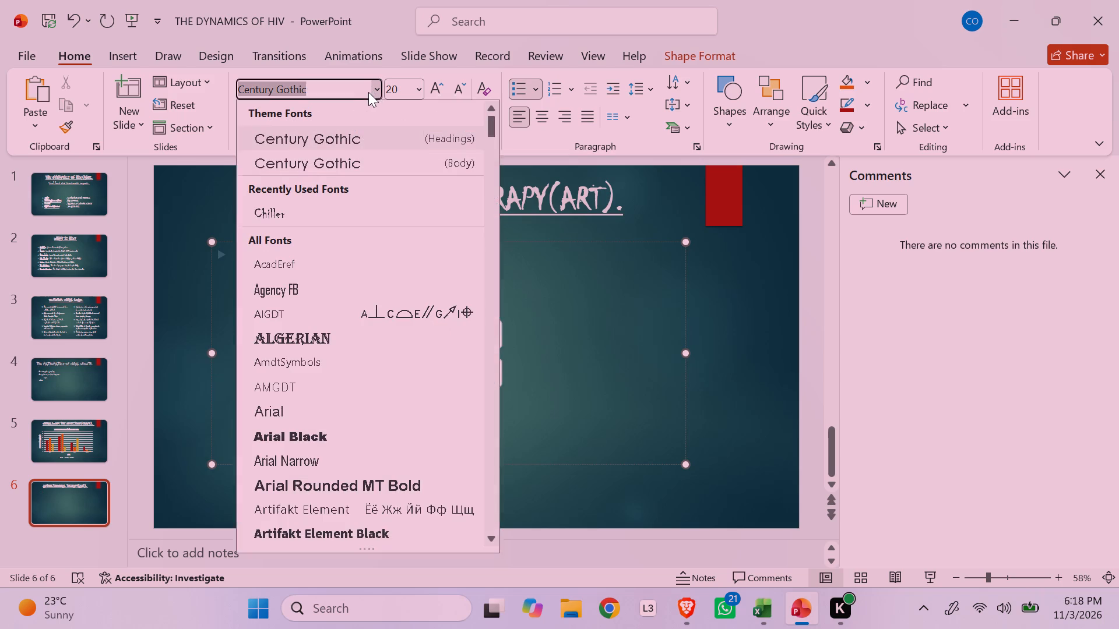
left_click(325, 210)
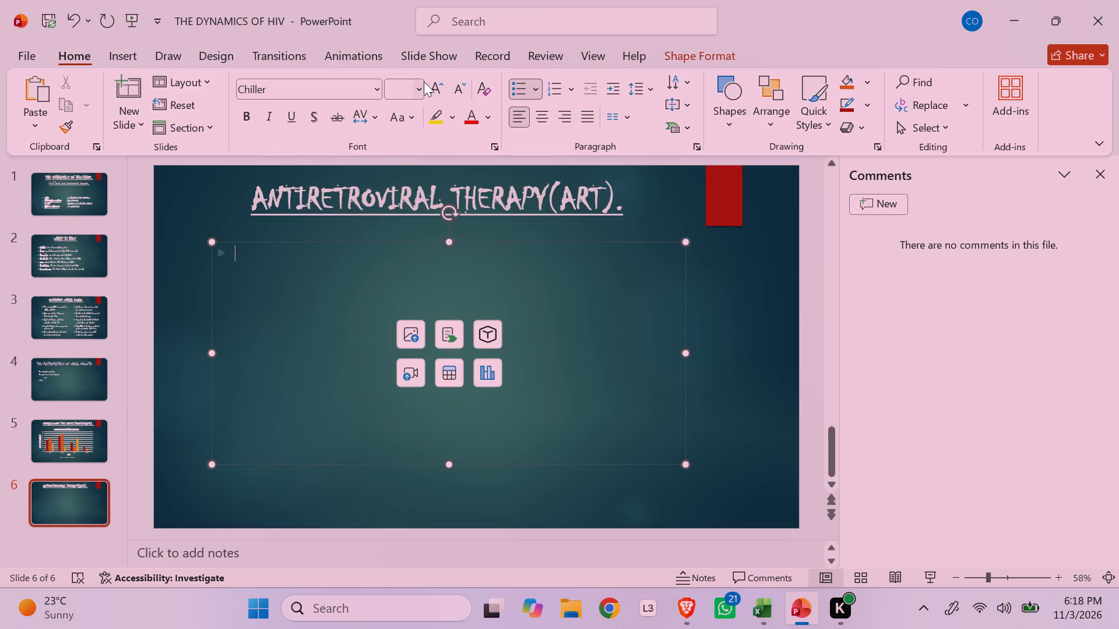
triple_click(432, 84)
left_click(428, 84)
Enter the first bullet in the content placeholder: "It is a medication that stops the virus from replicating.".
type("It")
key("space")
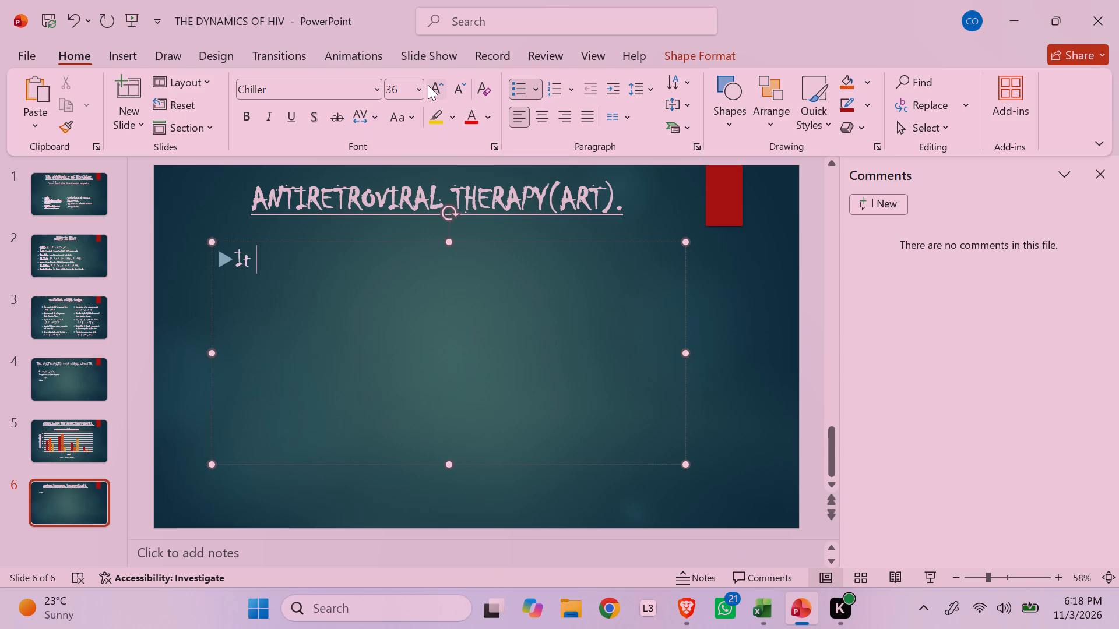
type("is a")
key("space")
type("medi")
type("catuo")
key("BackSpace")
key("BackSpace")
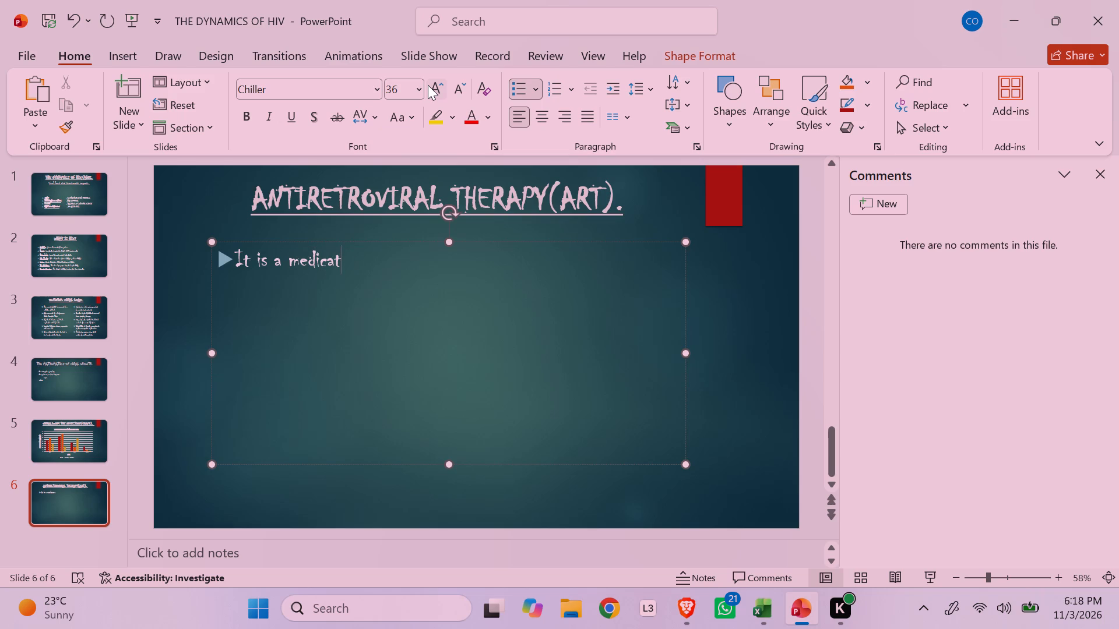
type("ion that")
key("space")
type("stops")
key("space")
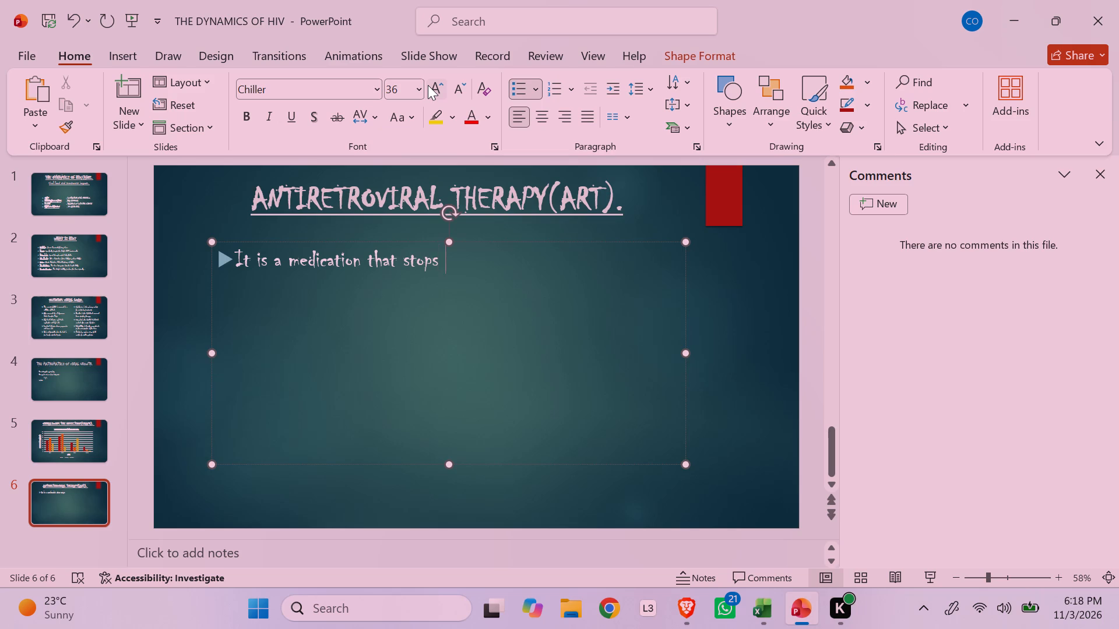
type("th")
type("e")
key("space")
type("virus from")
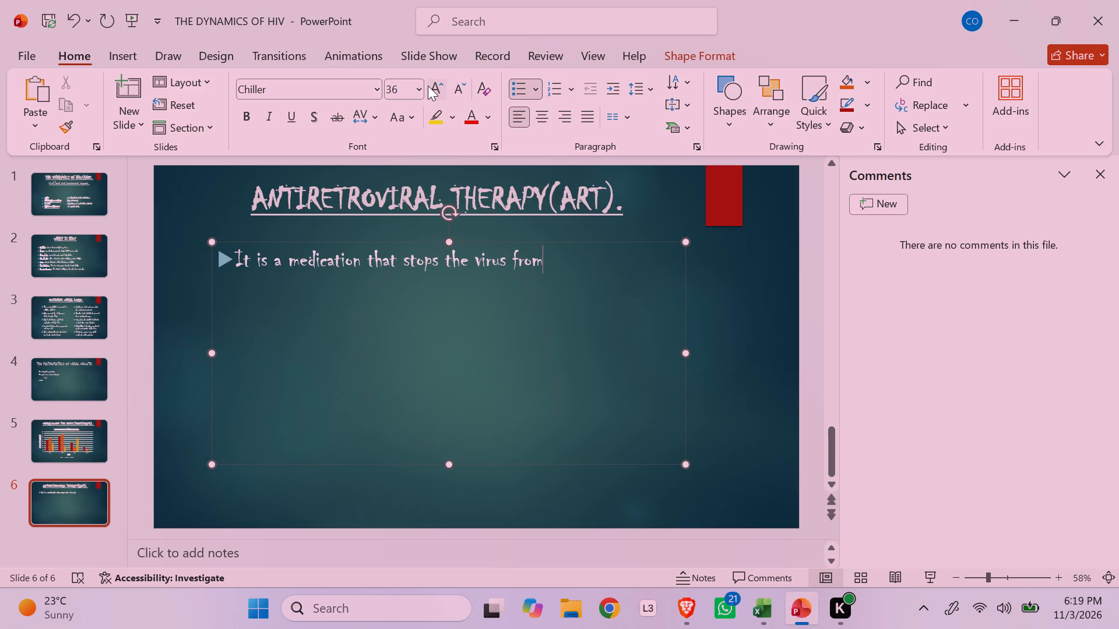
key("space")
type("replicat")
type("ing")
key("period")
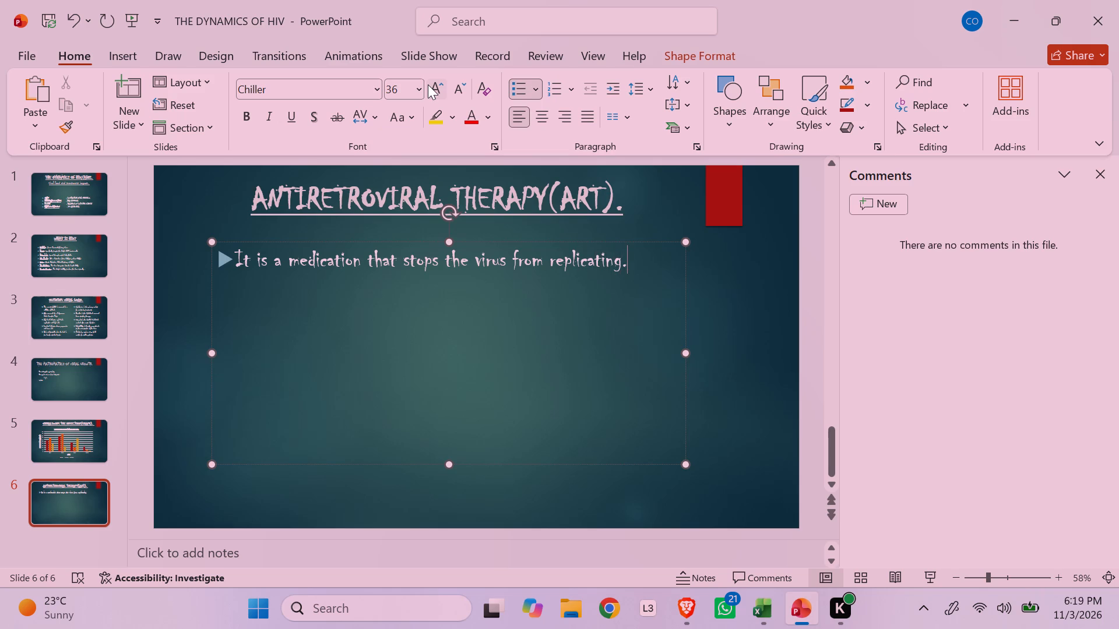
Add a second bullet reading "It's impact on the formulae is that it reduces the replication rate".
key("Return")
type("It")
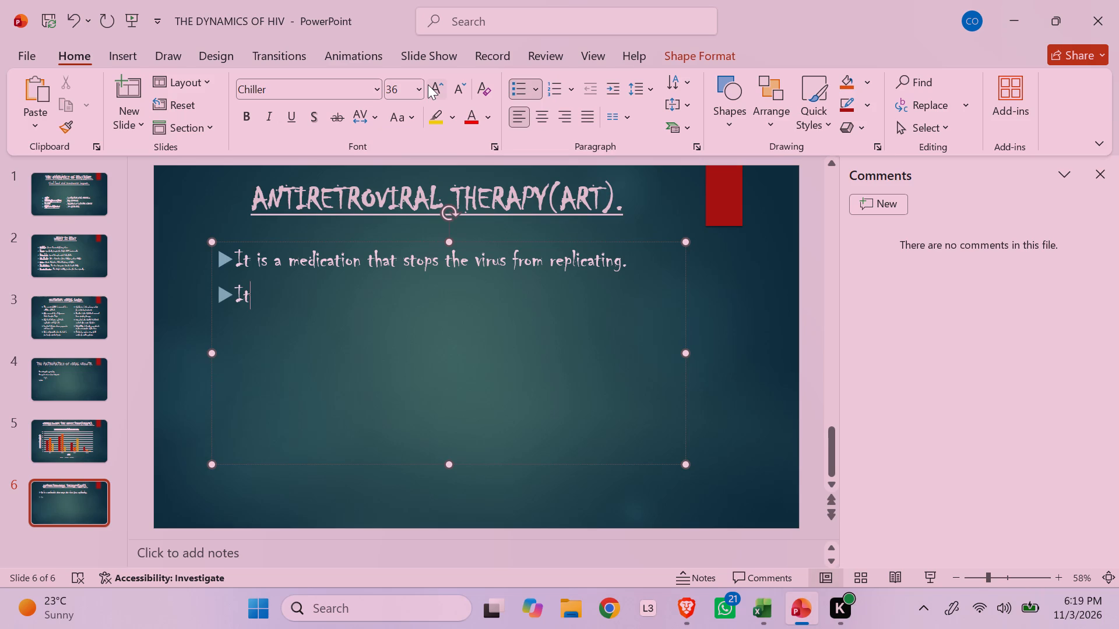
type("'s")
key("space")
type("impact")
key("space")
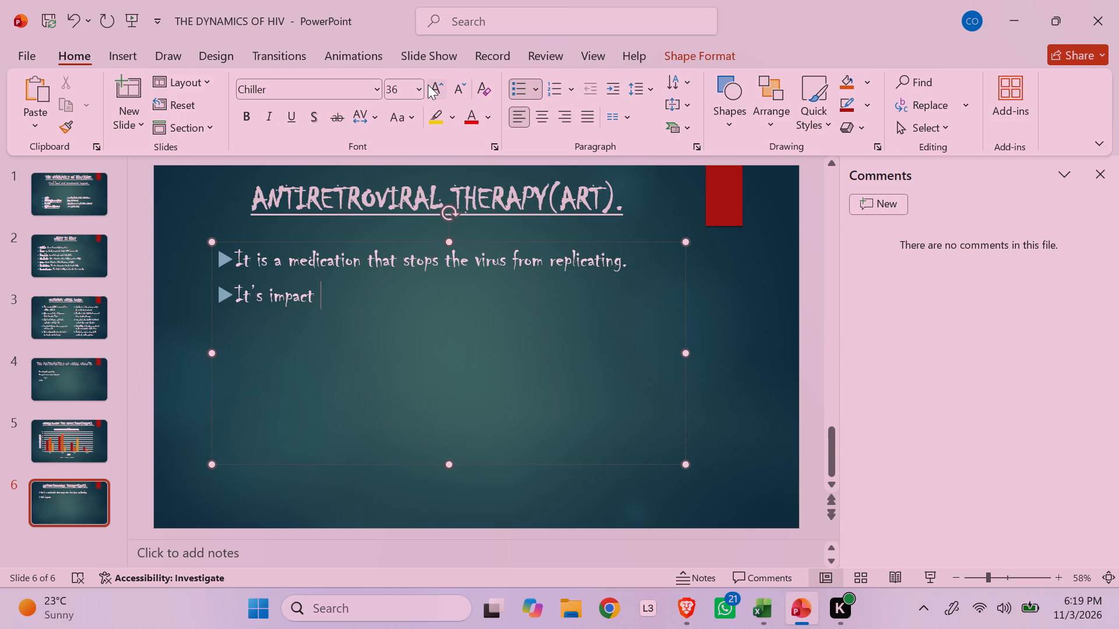
type("on the")
key("space")
type("formulae")
key("space")
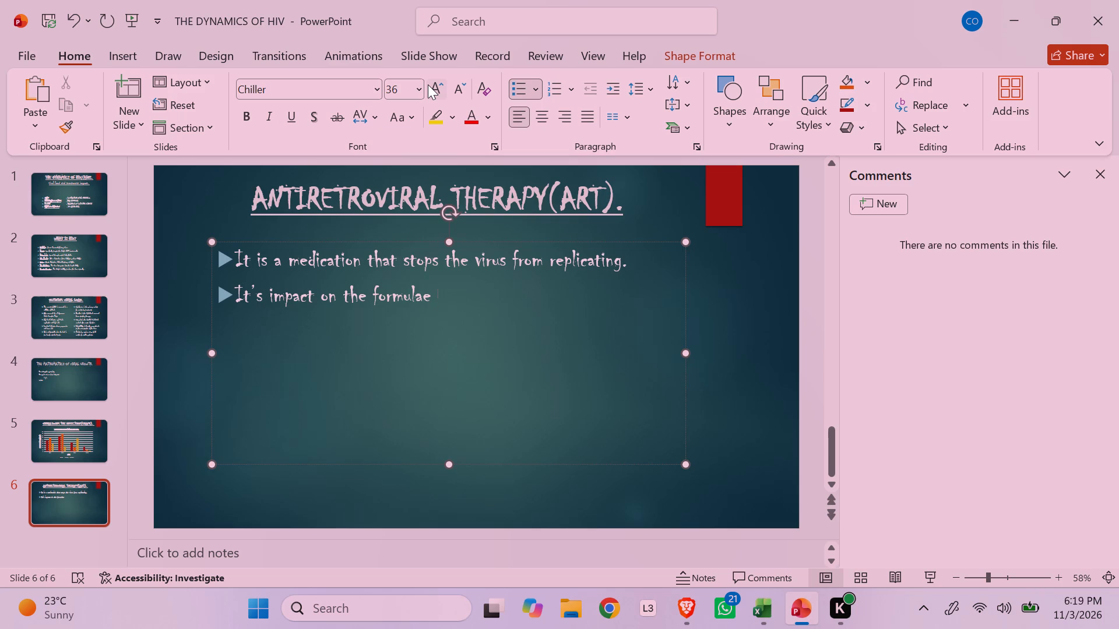
type("is th")
type("at")
key("space")
type("it")
key("space")
type("reduces the")
key("space")
type("replicatin")
key("BackSpace")
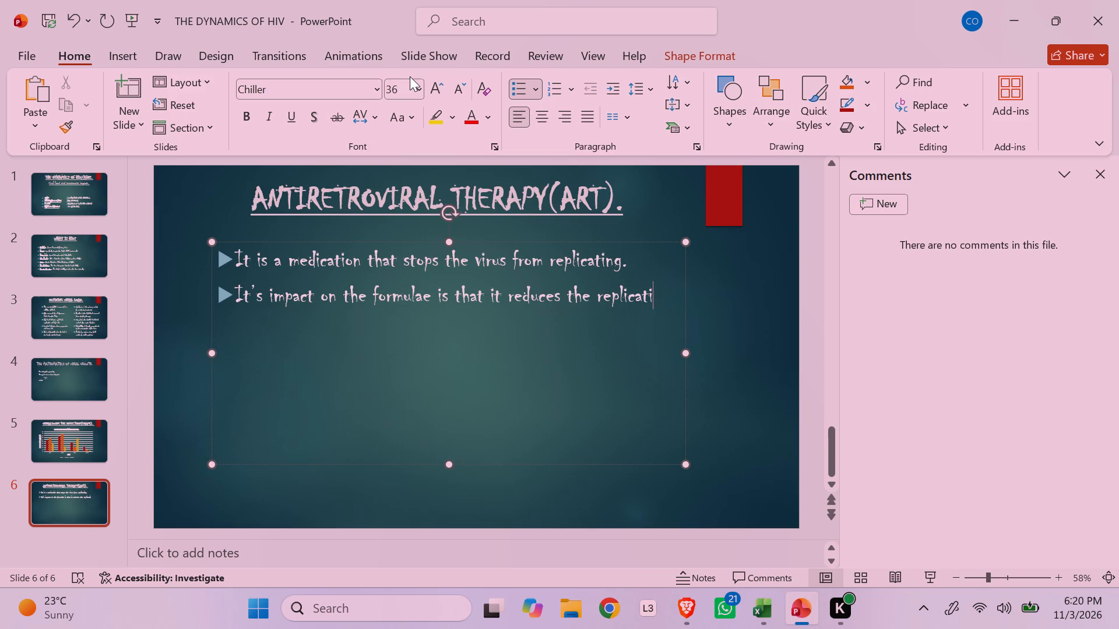
type("on")
key("space")
type("rate")
Finish the second bullet with "(r) to zero.", keeping a plain bracketed r instead of the ® symbol.
key("shift+parenleft")
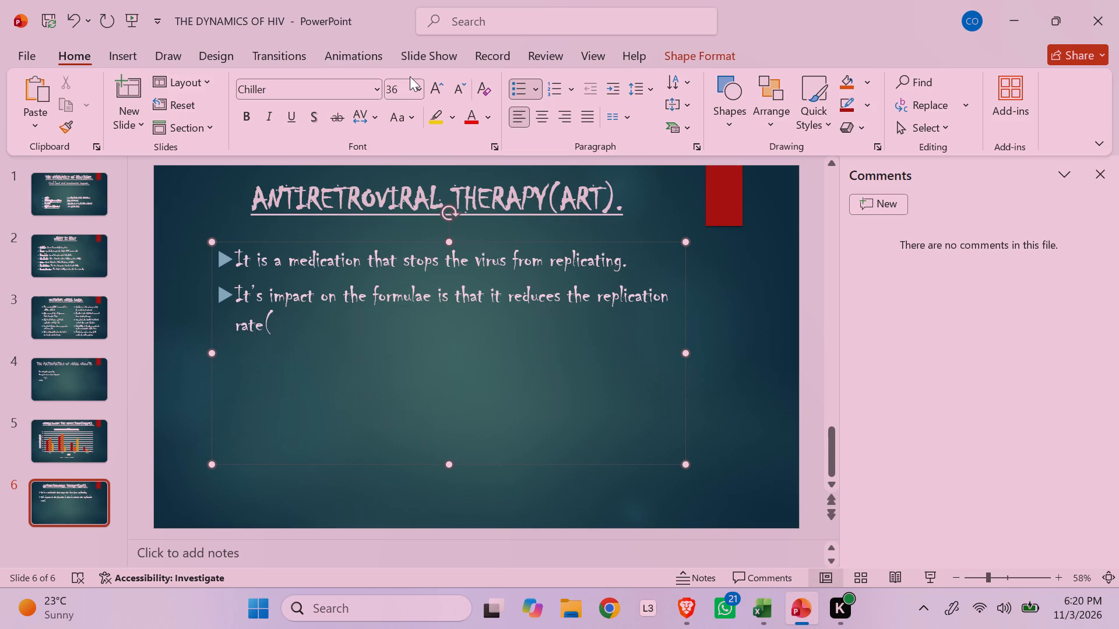
key("r")
type(")")
key("space")
key("BackSpace")
key("BackSpace")
key("shift+parenleft")
key("r")
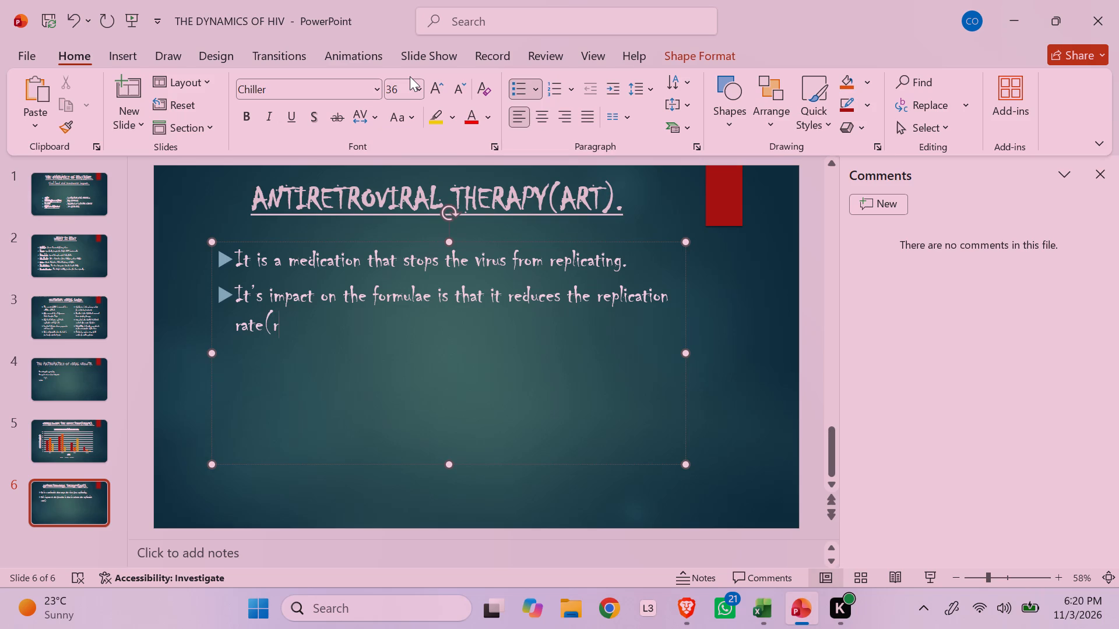
type(")")
key("space")
type("to")
key("space")
type("zero")
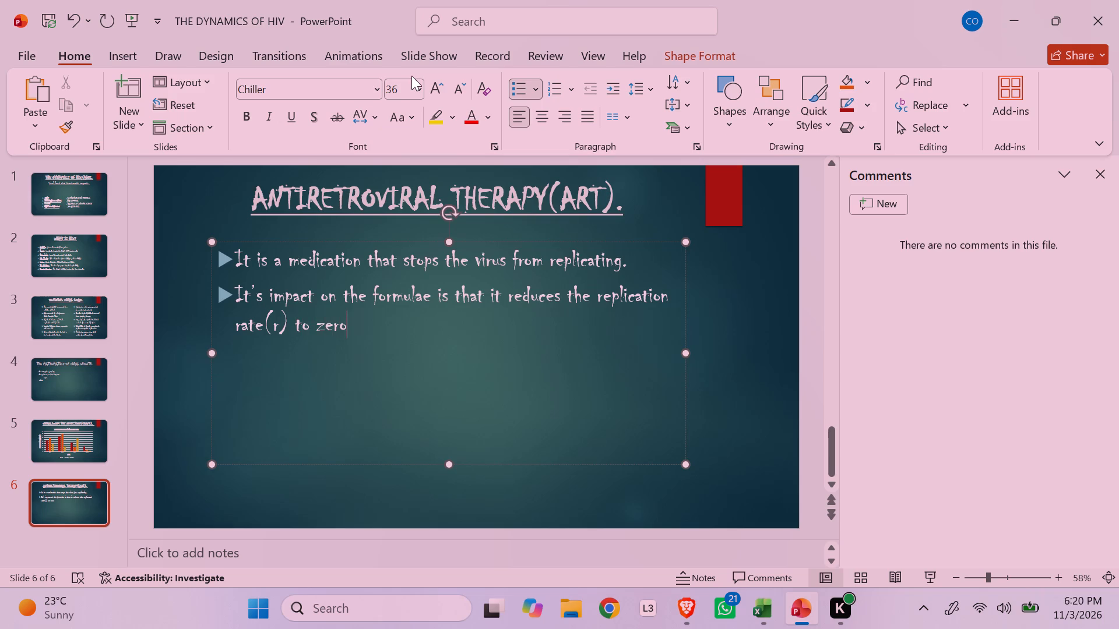
key("period")
Start a third bullet in the content placeholder reading "Combination therapy is when one uses different".
key("Return")
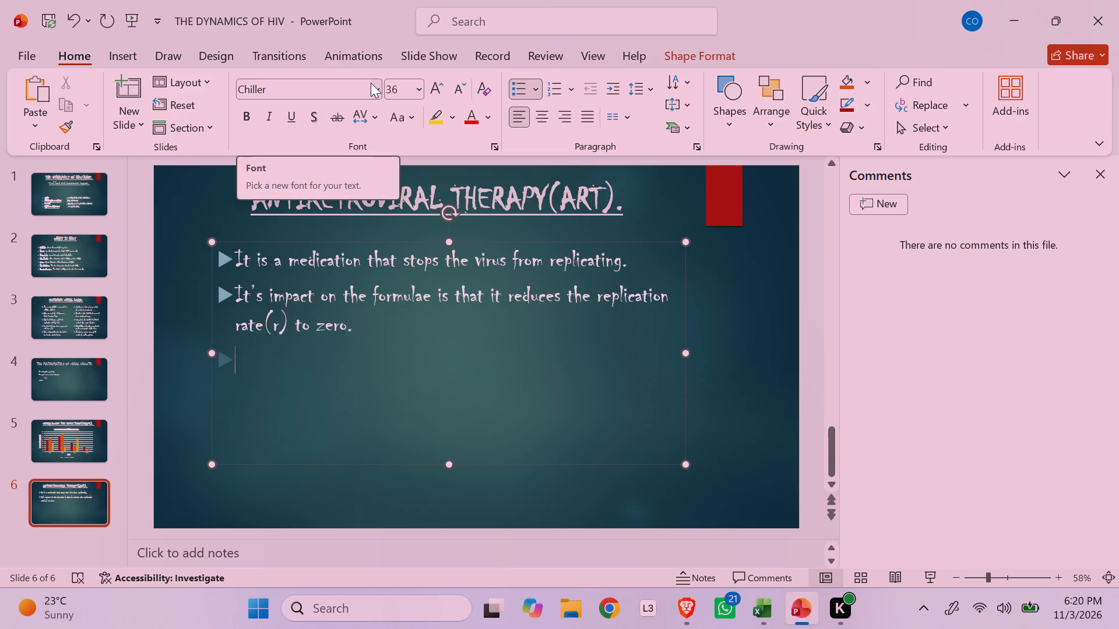
type("Combi")
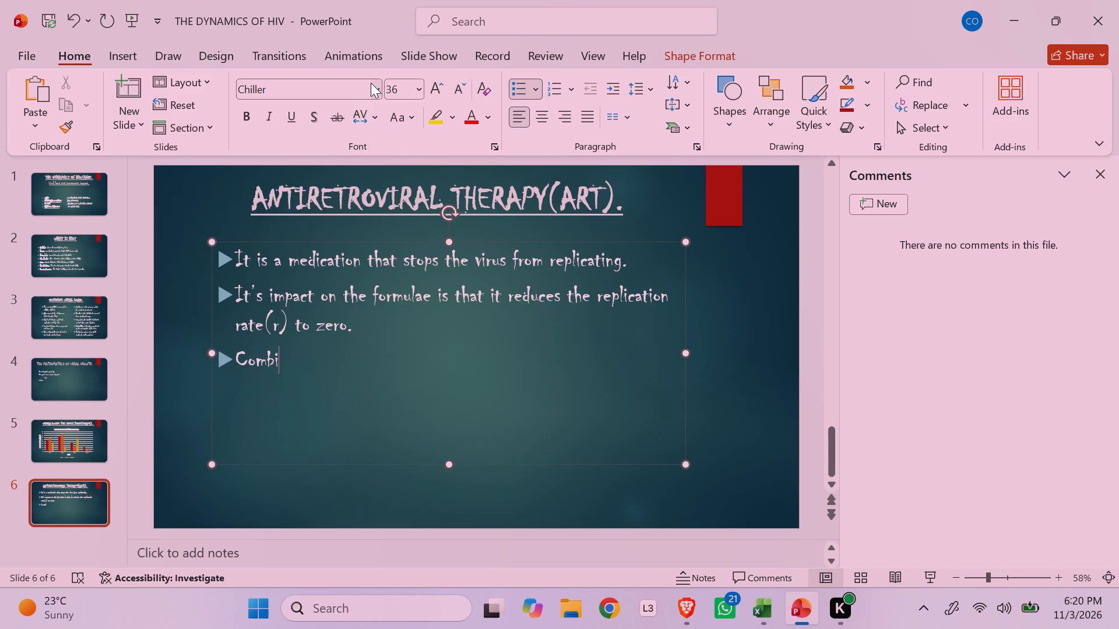
type("nation")
key("space")
type("therapy")
key("space")
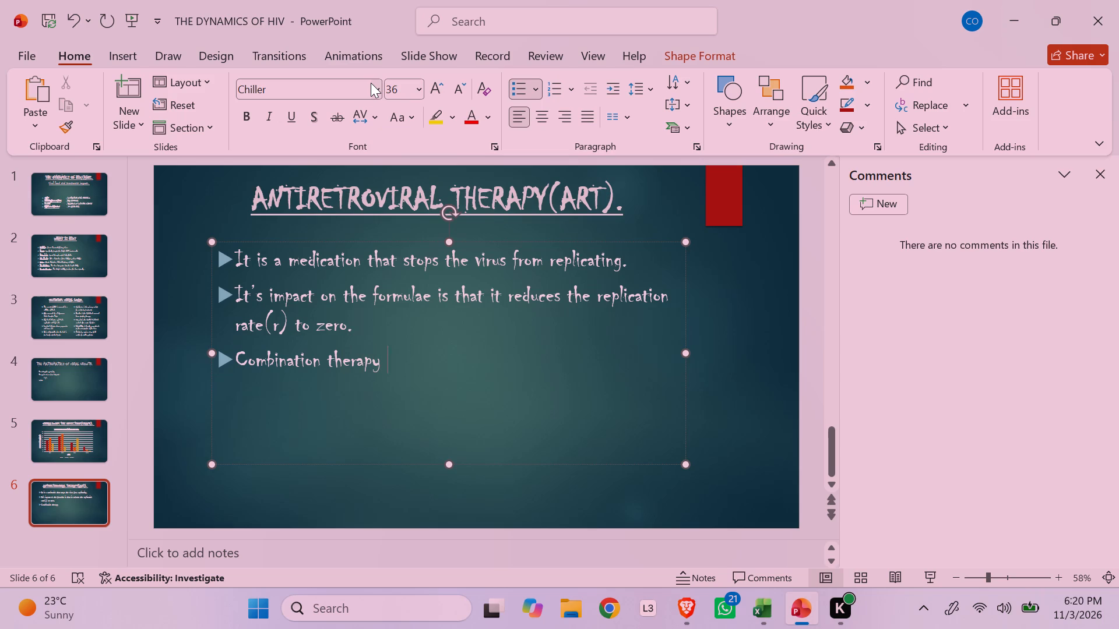
type("is whem")
key("BackSpace")
type("n on")
type("e")
key("space")
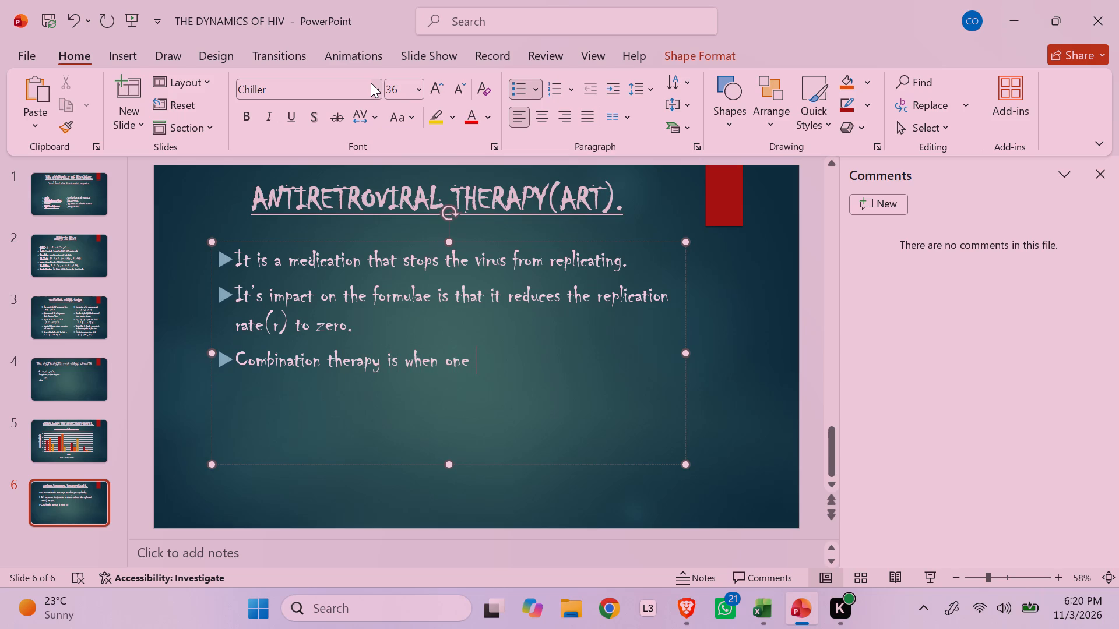
type("uses")
key("space")
type("differe")
type("nt")
key("space")
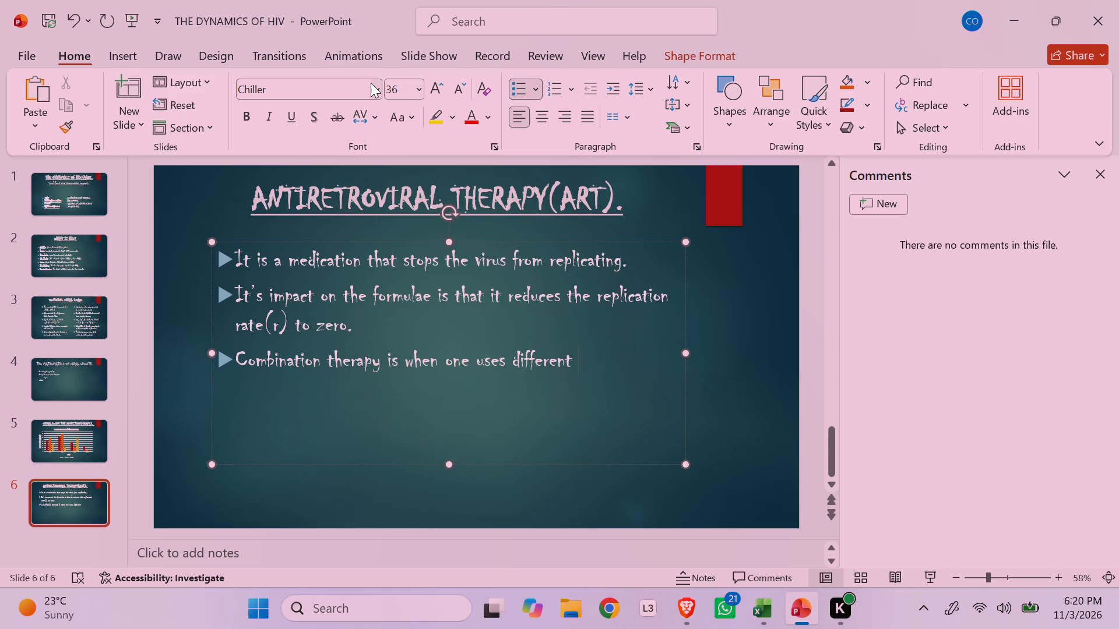
Finish the third bullet with "drugs to prevent resistance of the virus.".
type("dru")
key("g")
key("s")
key("space")
type("to p")
key("r")
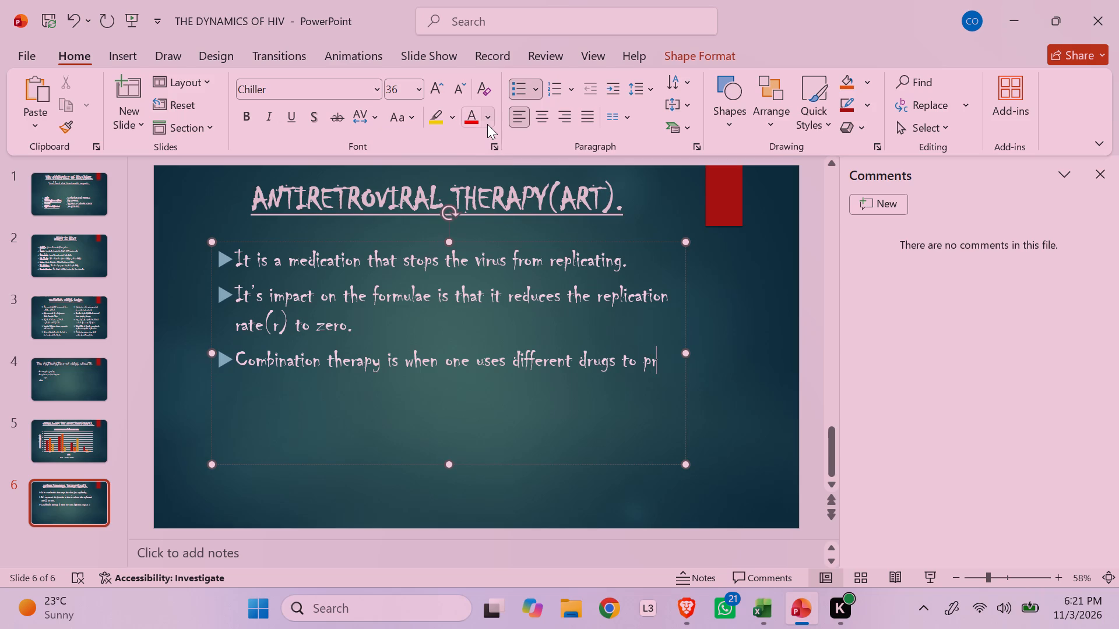
type("event")
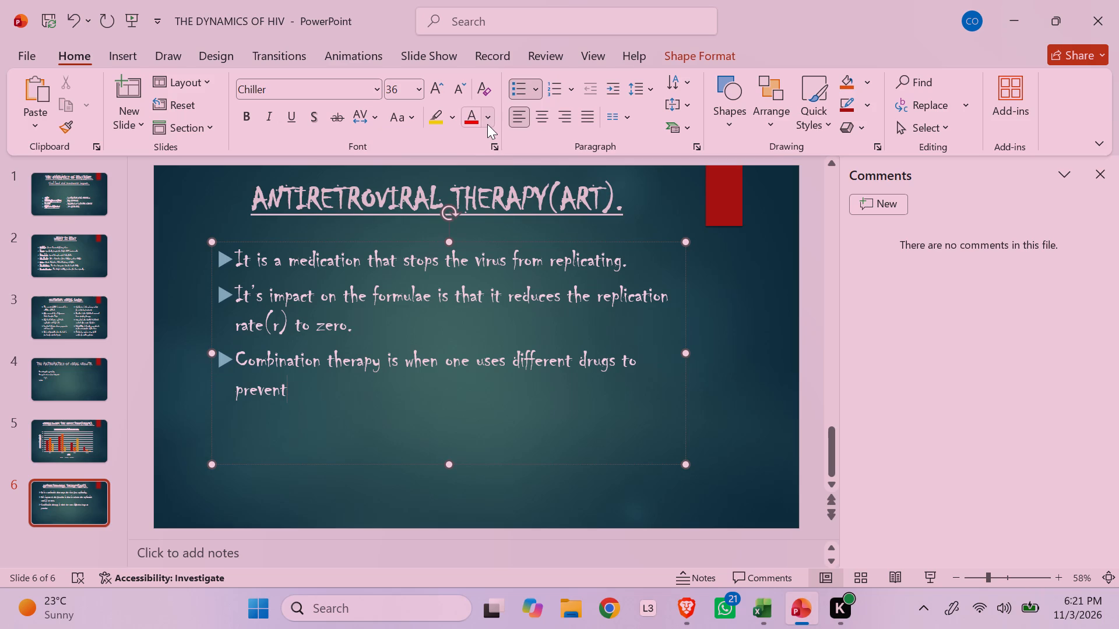
key("space")
key("space")
key("BackSpace")
type("resi")
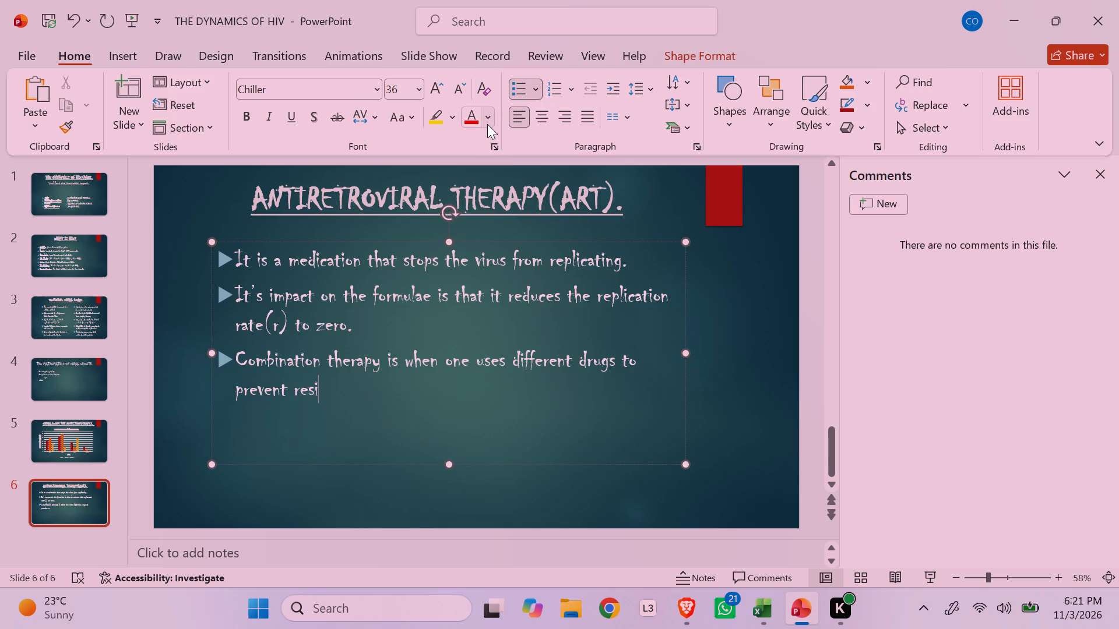
type("stance of the")
key("space")
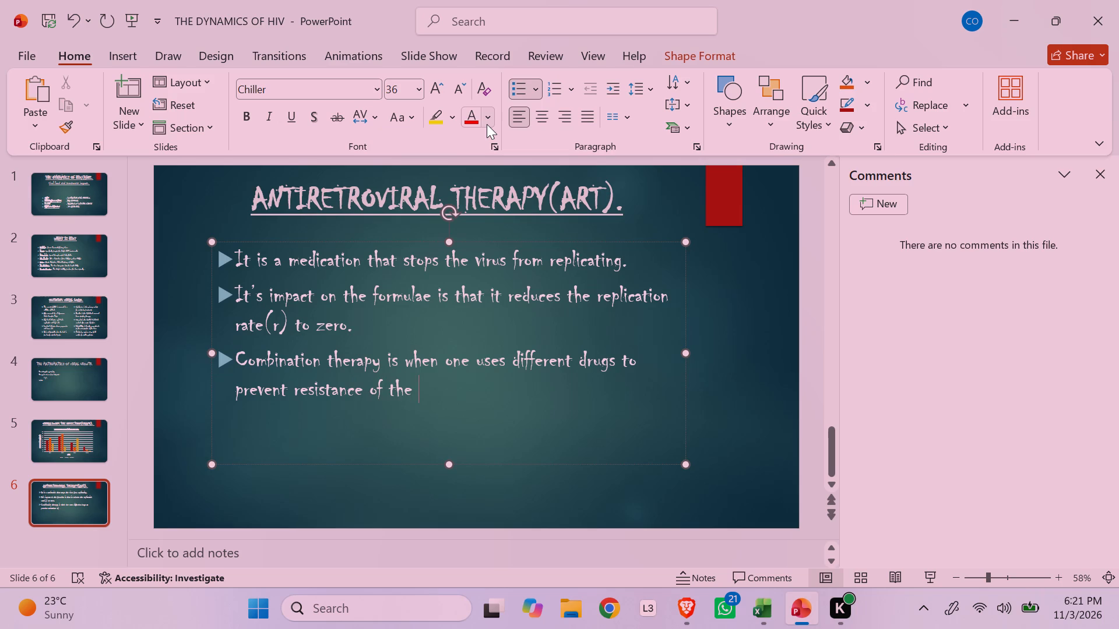
type("vi")
type("rus")
key("period")
Start a fourth bullet reading "Entry inhibitors block the virus".
key("Return")
type("Entry inh")
type("ibitors")
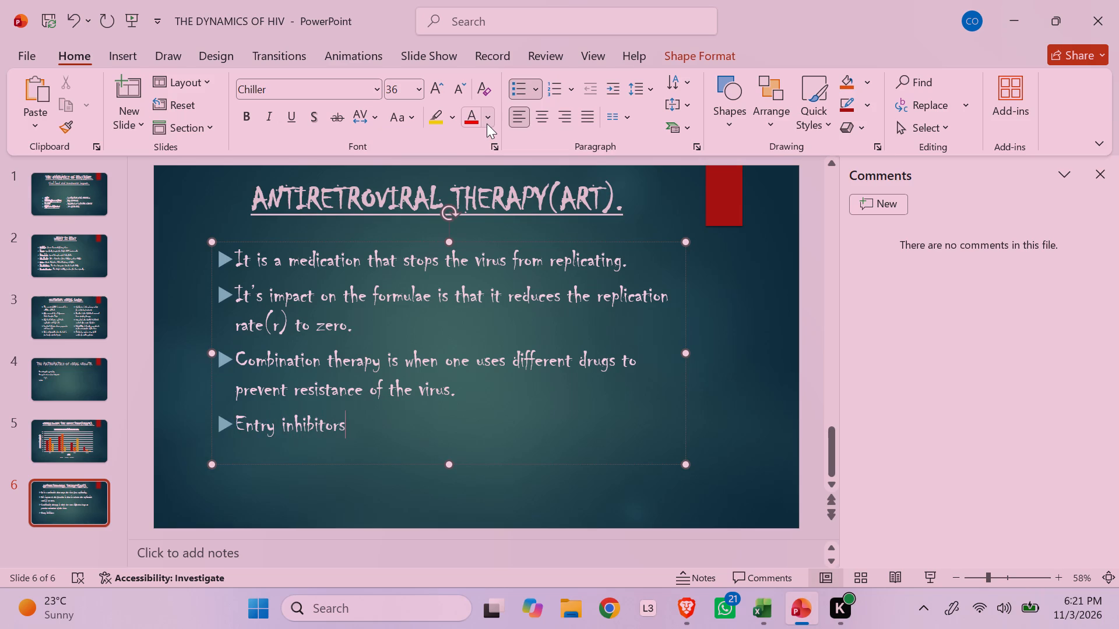
key("space")
type("blo")
type("ck th")
type("e")
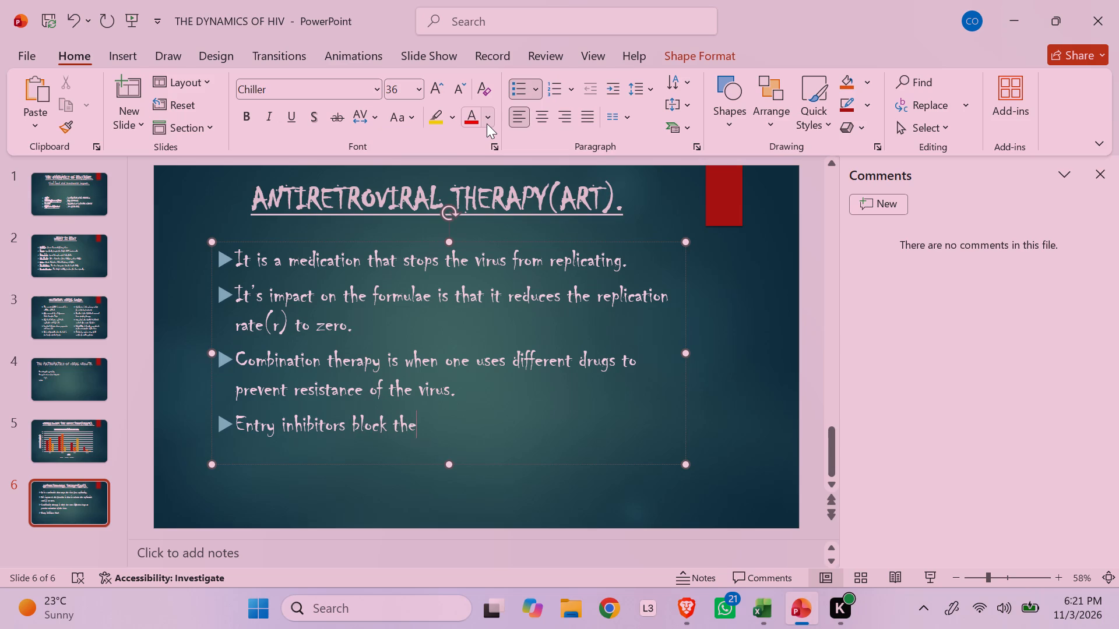
key("space")
type("vir")
type("us")
key("space")
Finish the fourth bullet with "from entering CD4 cells.".
key("f")
type("ro m")
key("BackSpace")
key("BackSpace")
type("m enet")
key("BackSpace")
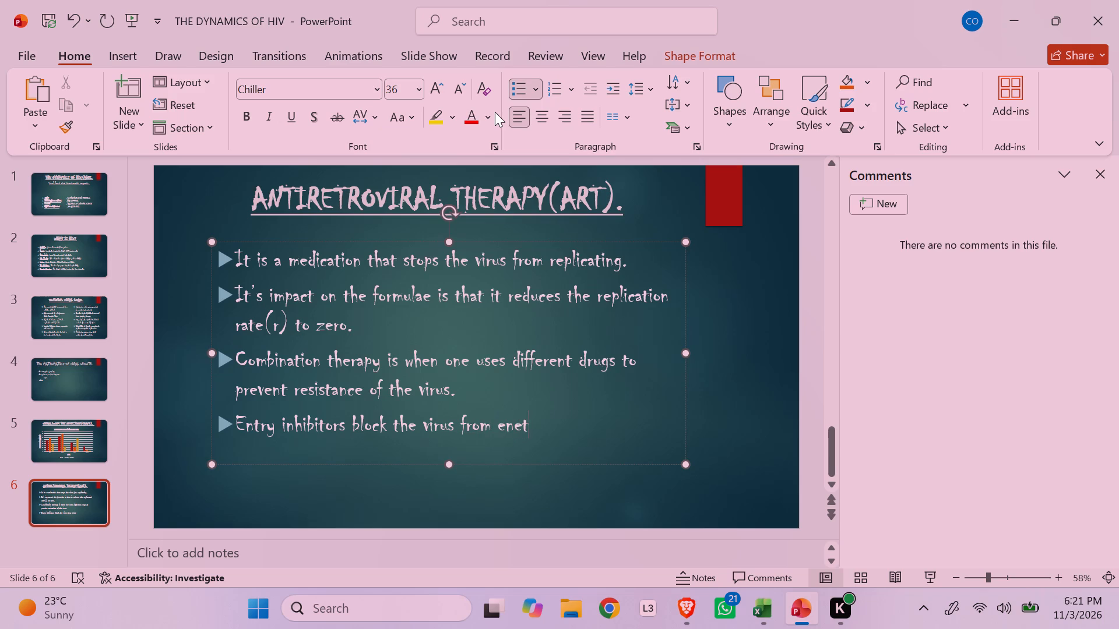
key("BackSpace")
type("tering")
key("space")
type("CD4")
key("space")
type("cells")
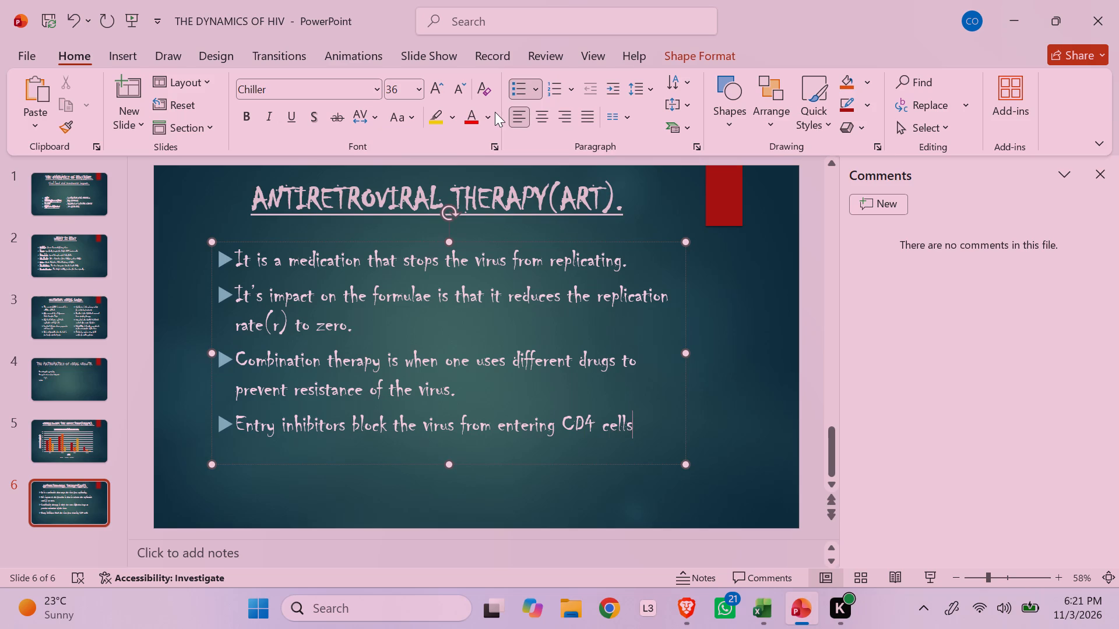
key("period")
Start a fifth bullet with the words "Intergrase inhibitors".
key("Return")
type("Intergrase")
key("space")
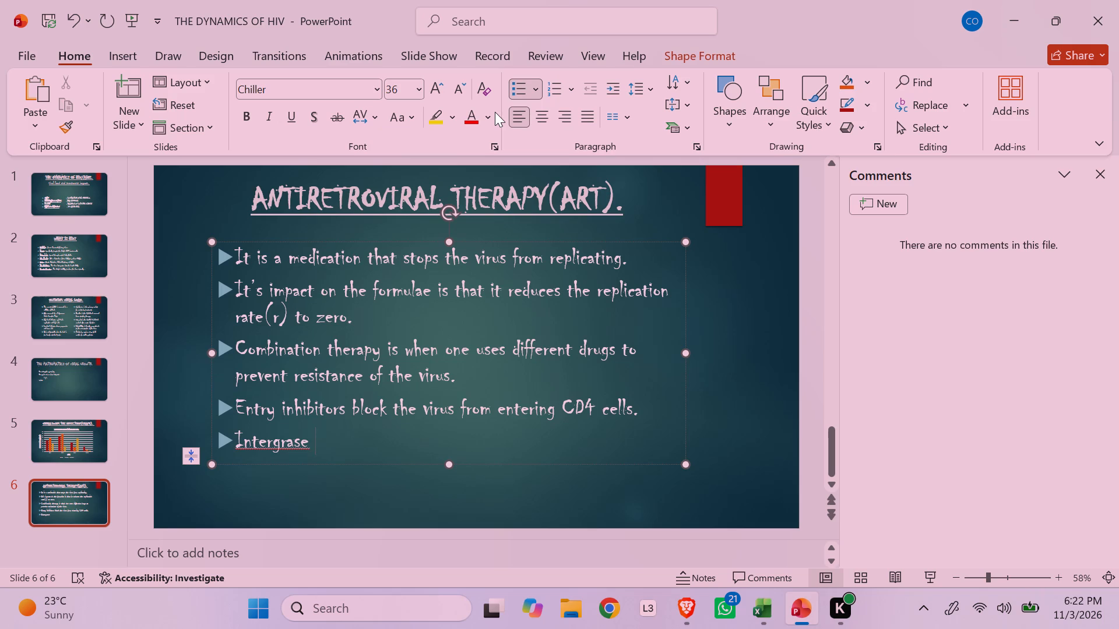
type("inhi")
type("bitot")
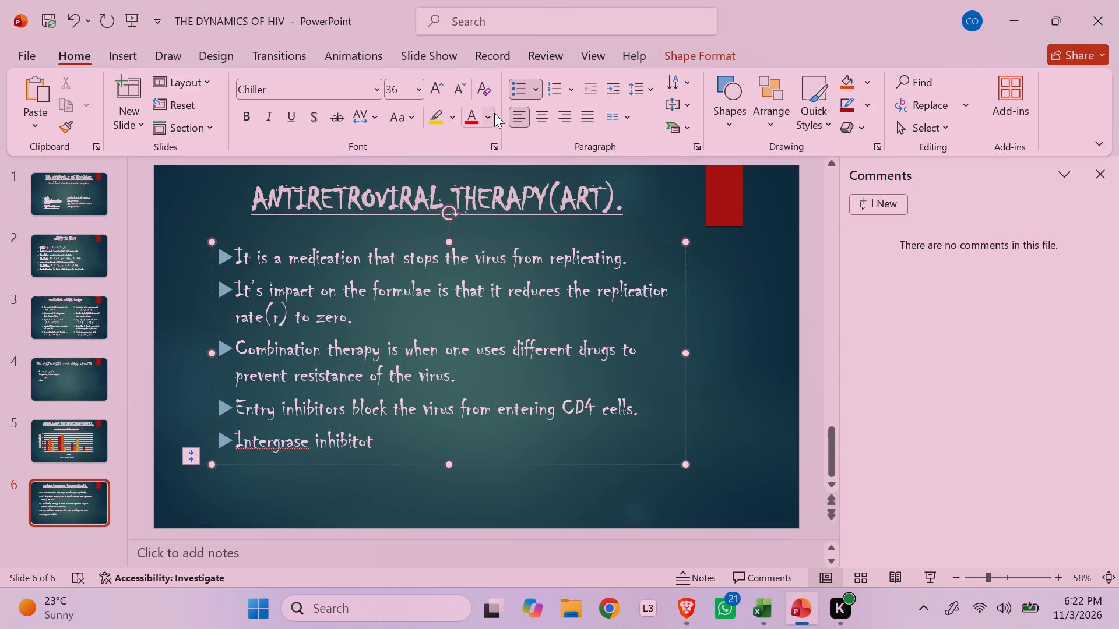
key("BackSpace")
type("rs")
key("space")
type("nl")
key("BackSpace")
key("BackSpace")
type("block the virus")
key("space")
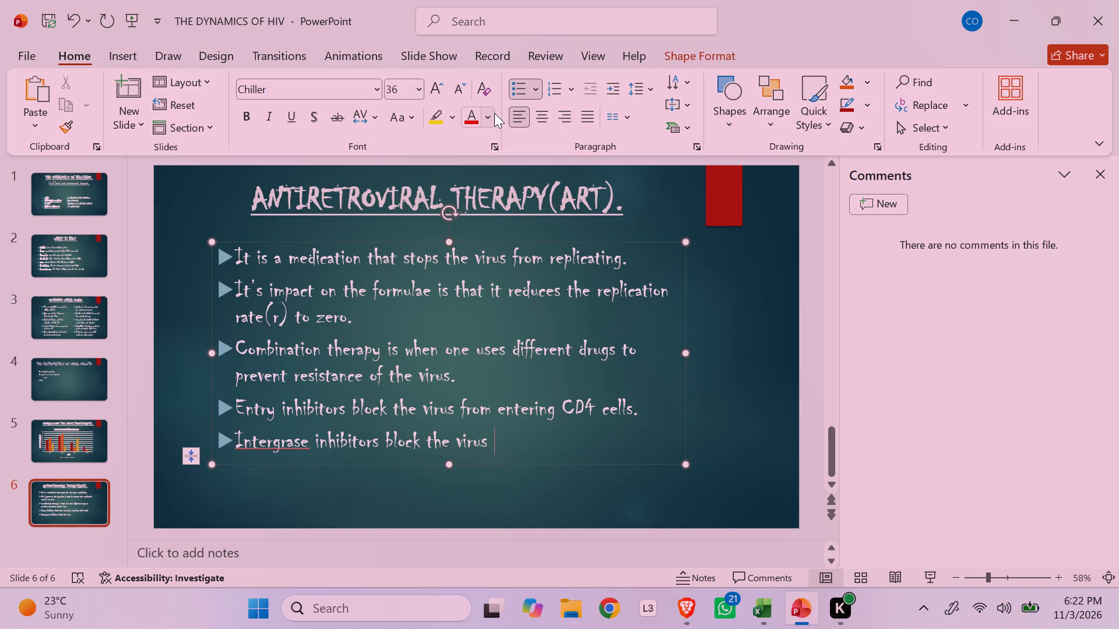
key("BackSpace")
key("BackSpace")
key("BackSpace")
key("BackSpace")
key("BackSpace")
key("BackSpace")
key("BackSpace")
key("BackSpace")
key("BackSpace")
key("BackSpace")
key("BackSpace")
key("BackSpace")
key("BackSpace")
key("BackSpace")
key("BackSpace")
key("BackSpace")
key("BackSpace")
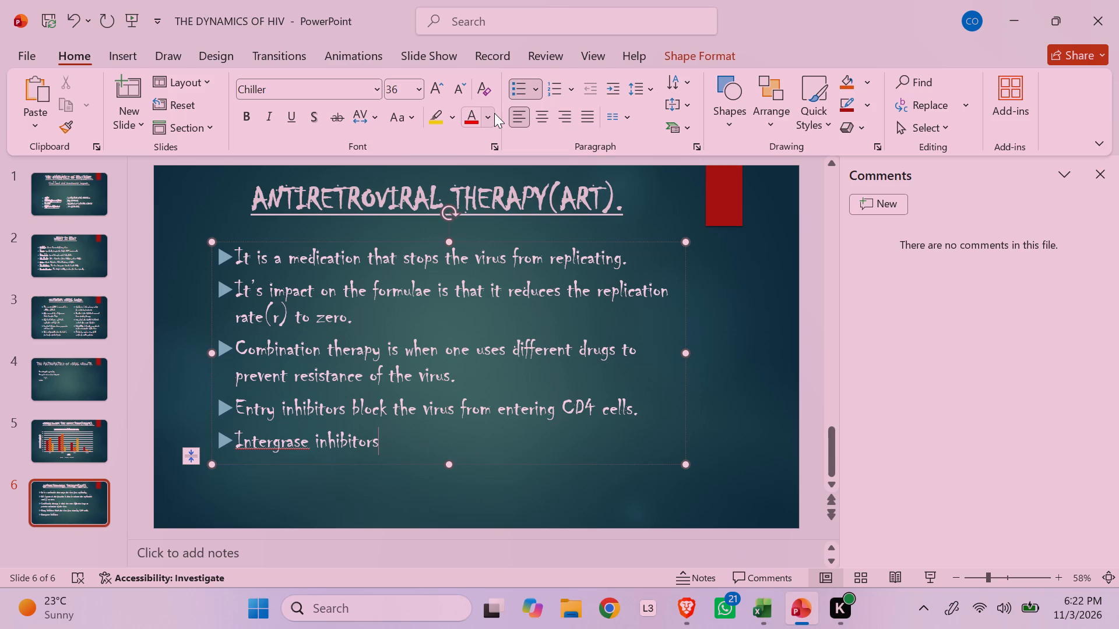
Finish the fifth bullet with "prevent viral DNA from joining host DNA.".
key("space")
type("prevent")
key("space")
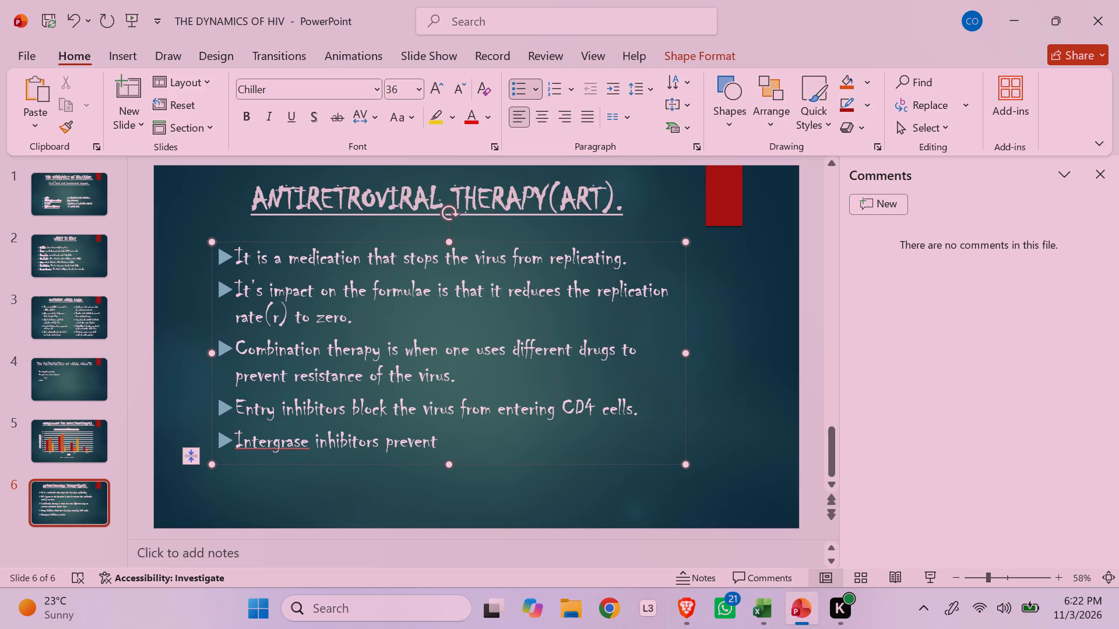
type("viral")
key("space")
type("DNA fro")
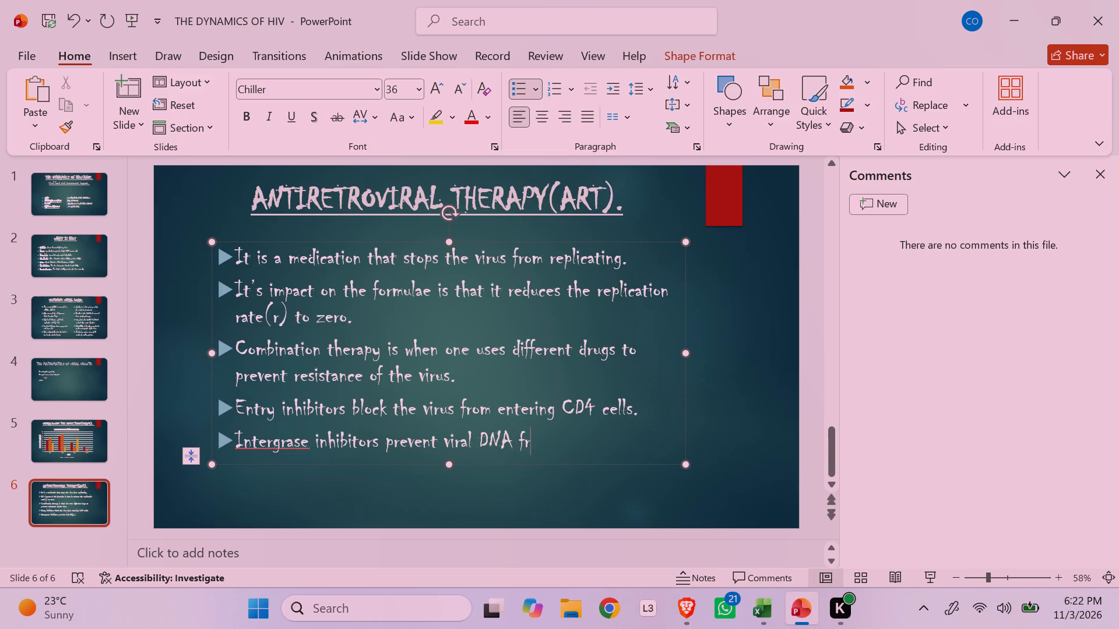
key("space")
key("BackSpace")
type("m joining")
key("space")
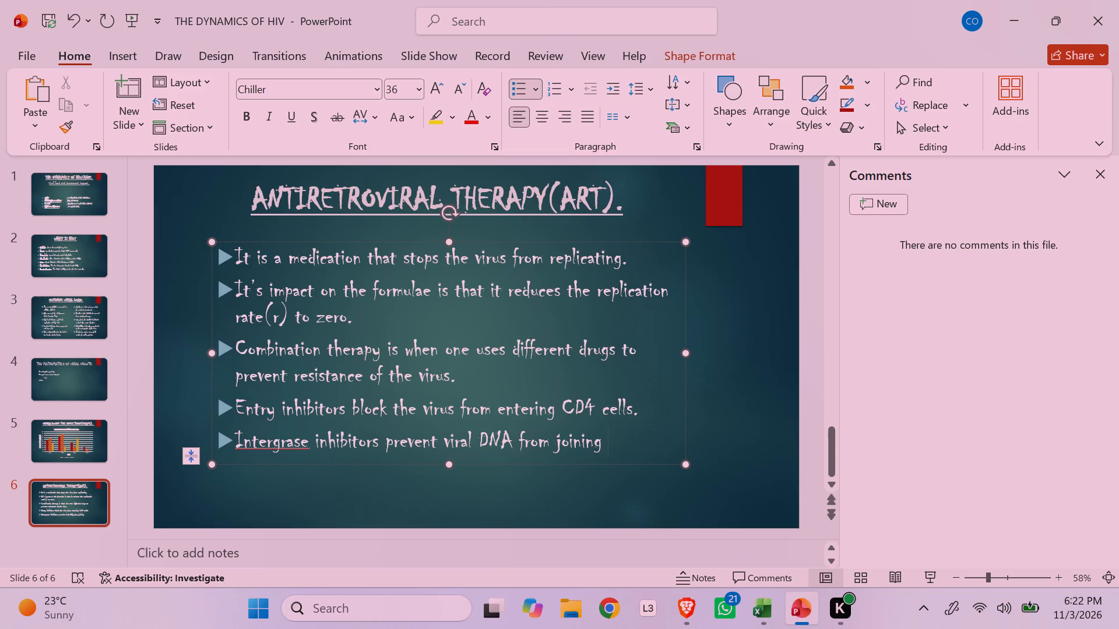
key("h")
type("ost")
key("space")
type("DNA")
key("period")
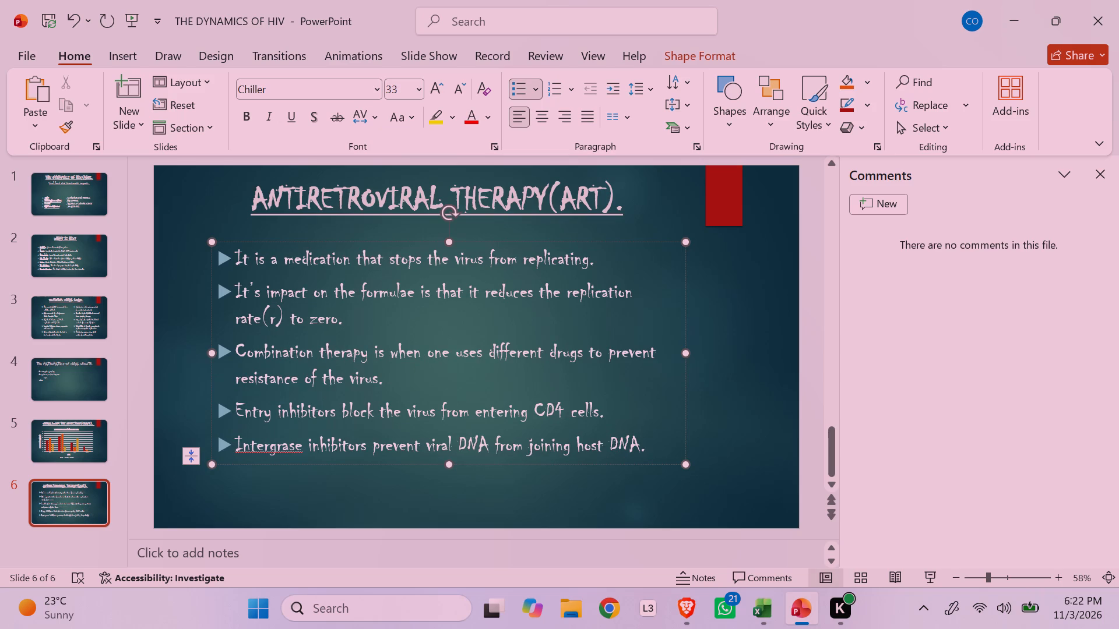
Start a sixth bullet with the words "Taking pills daily".
key("Return")
type("Takin")
key("g")
key("space")
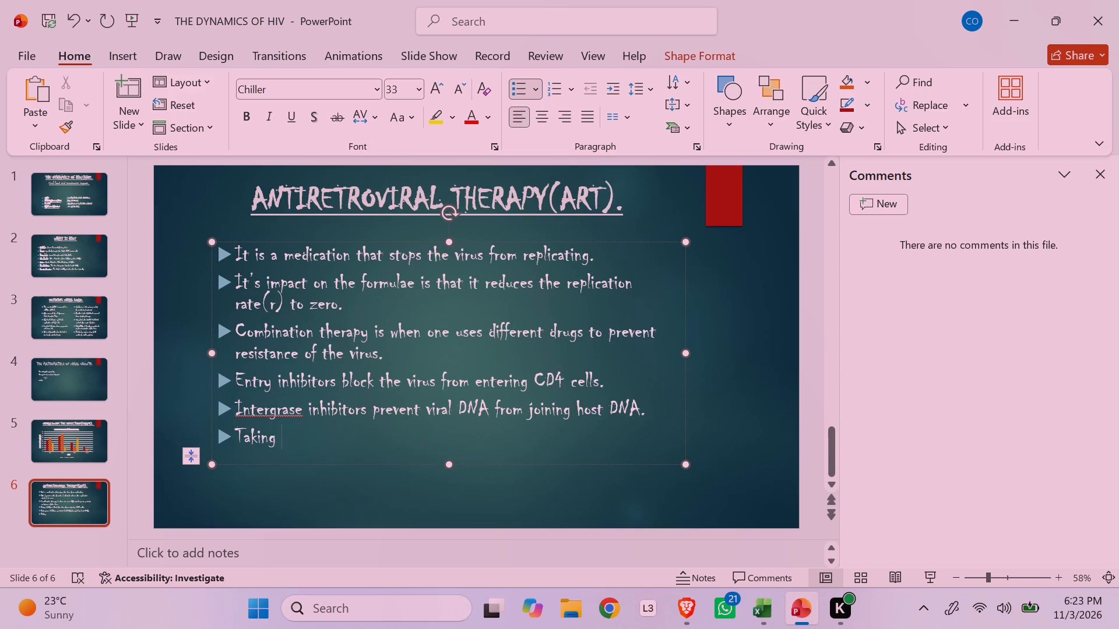
type("pils")
key("space")
key("BackSpace")
key("BackSpace")
type("ls")
key("space")
type("daily")
key("space")
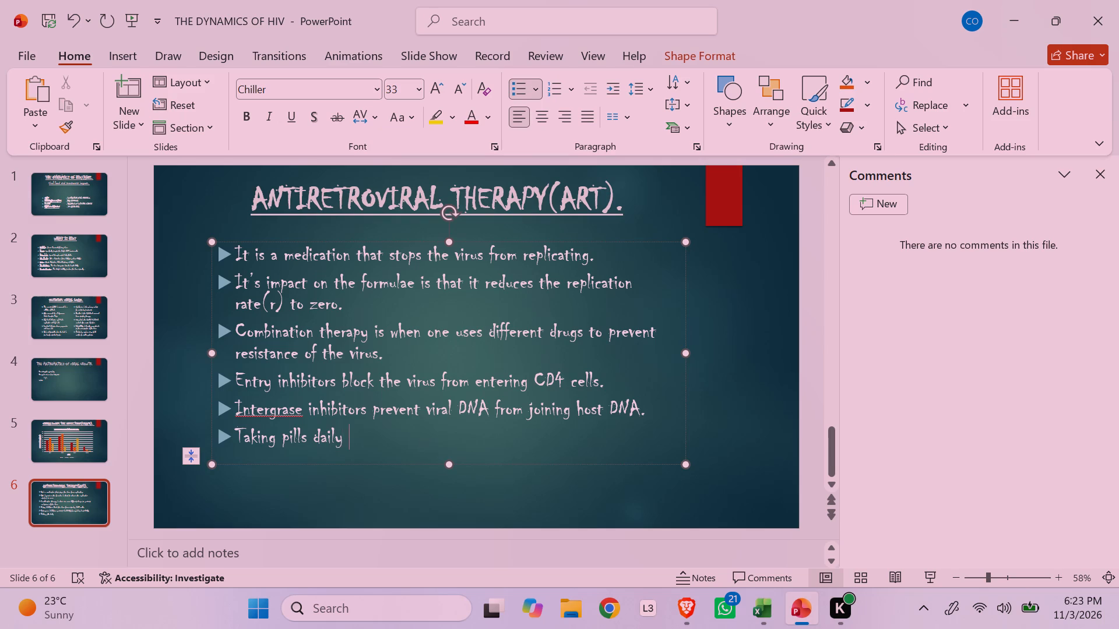
Finish the sixth bullet with "is required for the math to work.".
type("is requi")
type("red")
key("space")
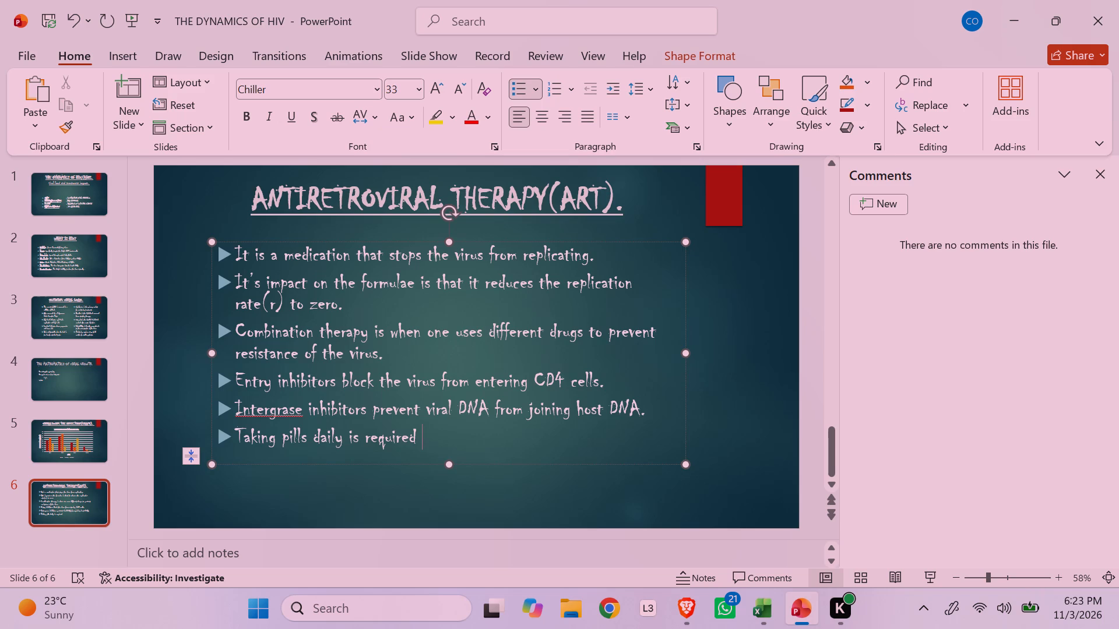
type("for t")
type("he")
key("space")
type("matt")
key("BackSpace")
type("h to")
key("space")
type("work")
key("period")
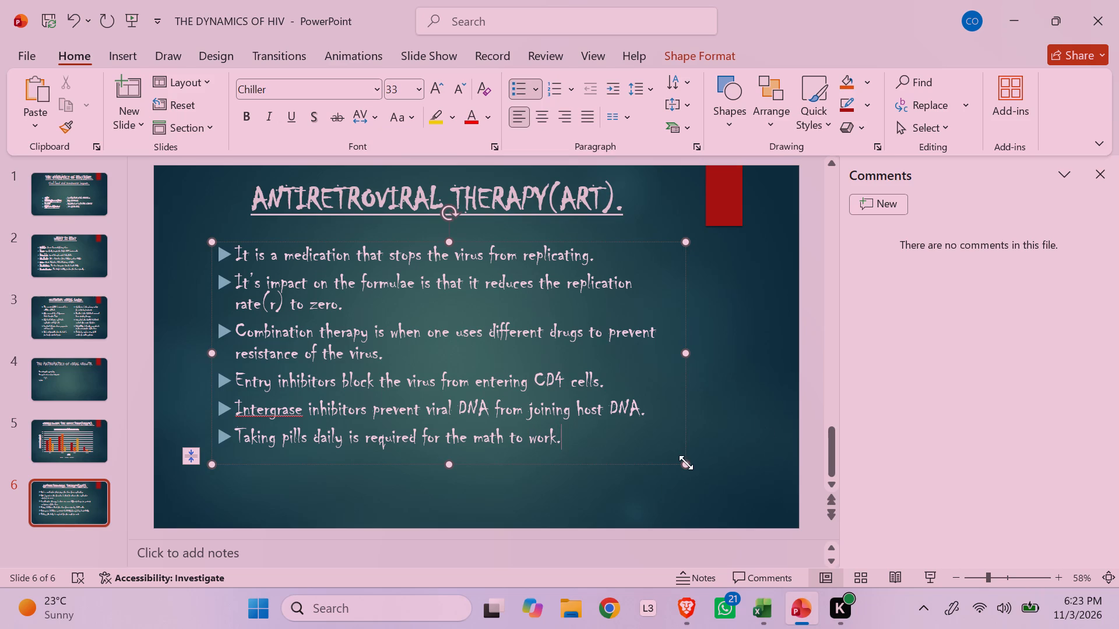
Enlarge the bullet text box on the ART slide slightly in width and height.
left_click_drag(688, 463, 695, 473)
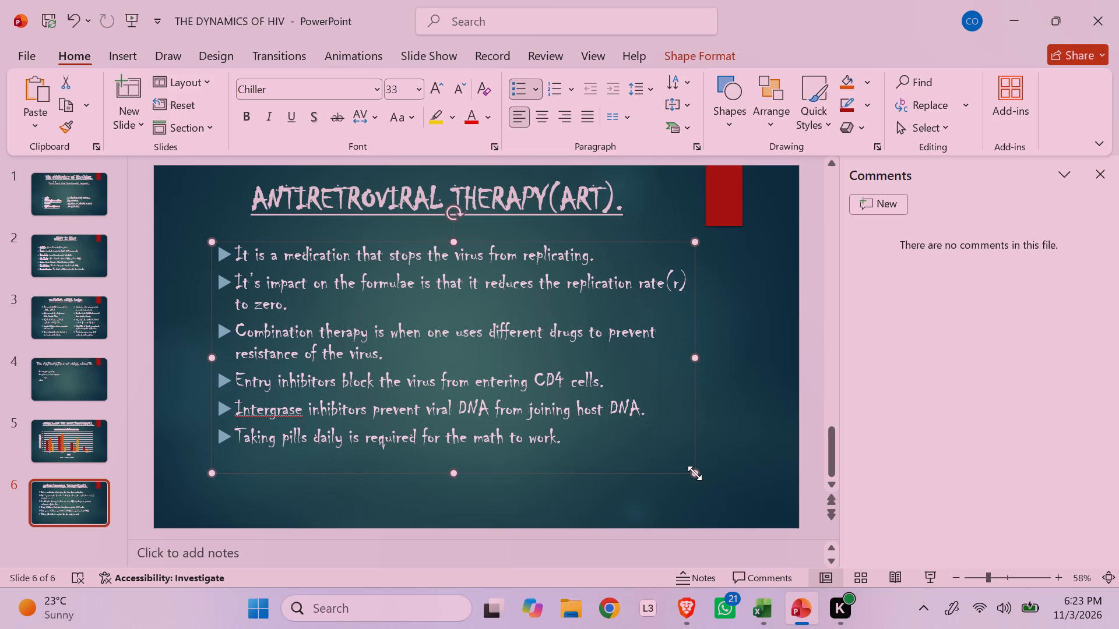
Change the bullet symbol of all six points on the ART slide to the outlined arrowhead style.
left_click_drag(570, 433, 318, 296)
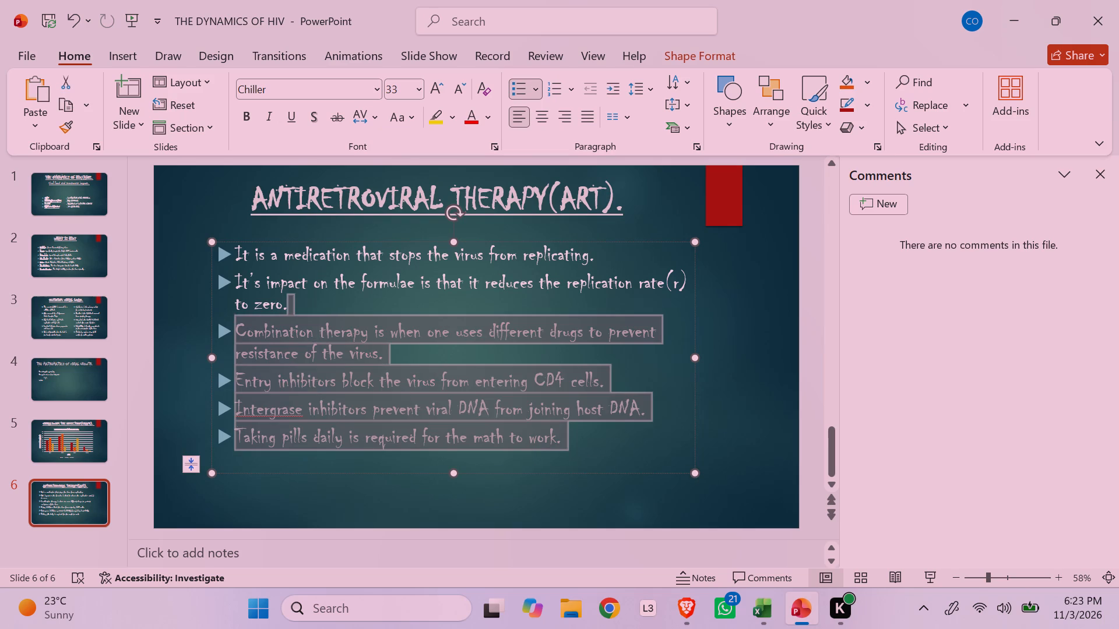
left_click_drag(318, 296, 205, 245)
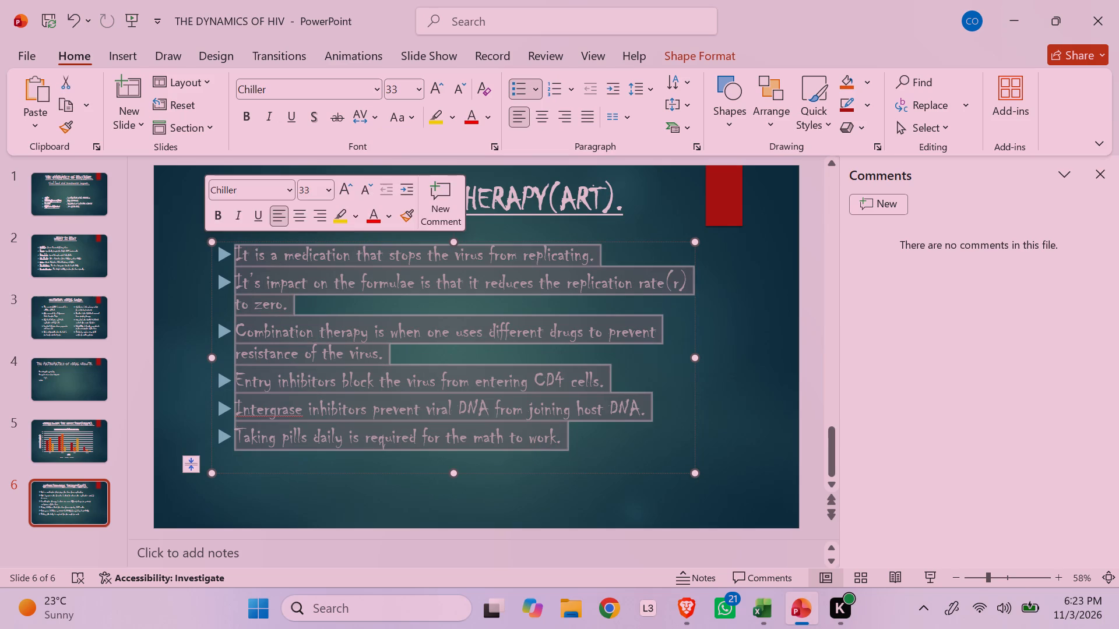
left_click(541, 90)
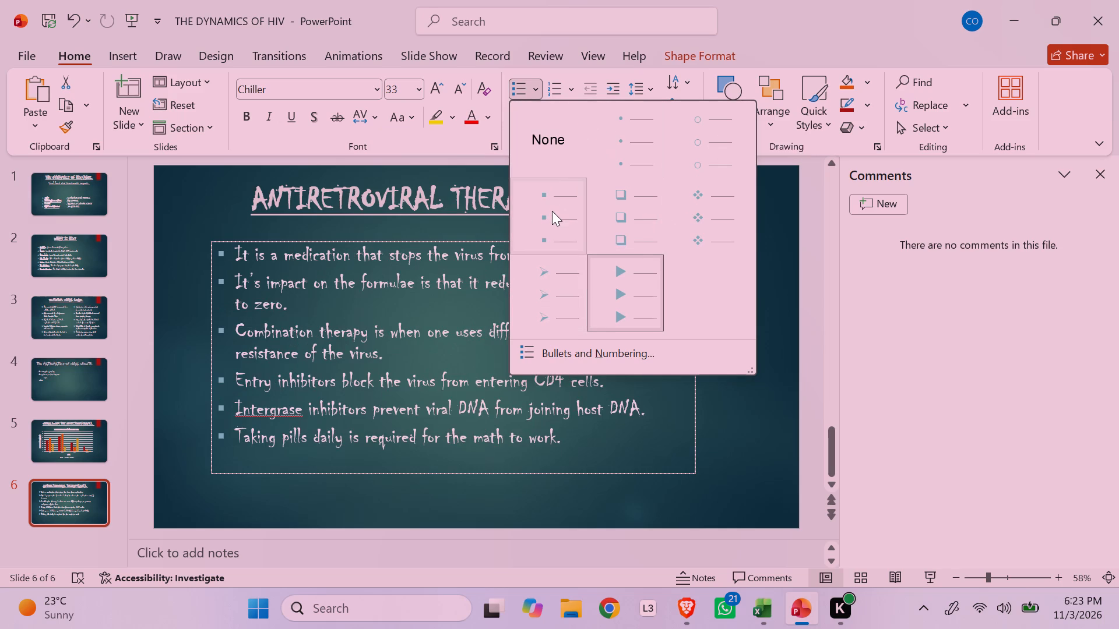
left_click(537, 277)
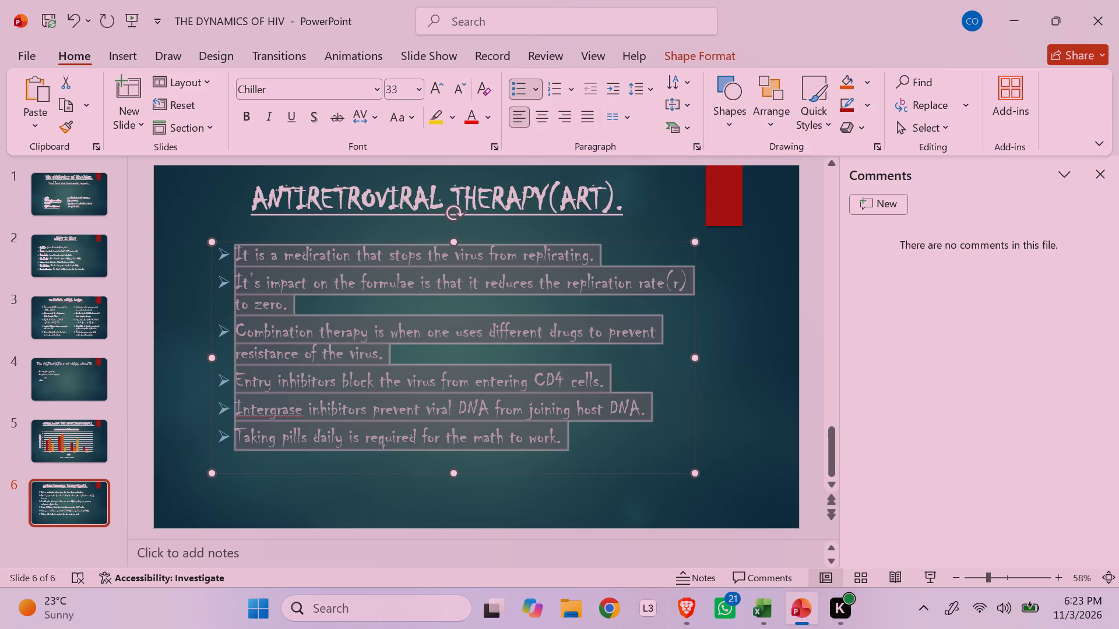
left_click(735, 362)
Review all the slides from the title slide through to the antiretroviral therapy slide.
scroll(603, 320, "up", 3)
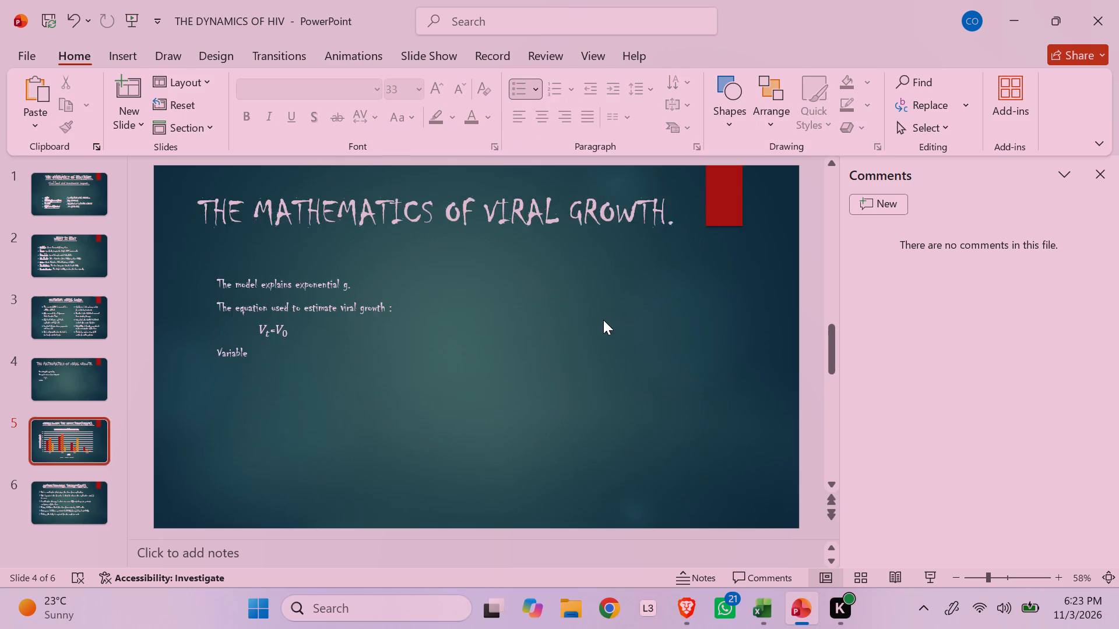
scroll(603, 320, "up", 4)
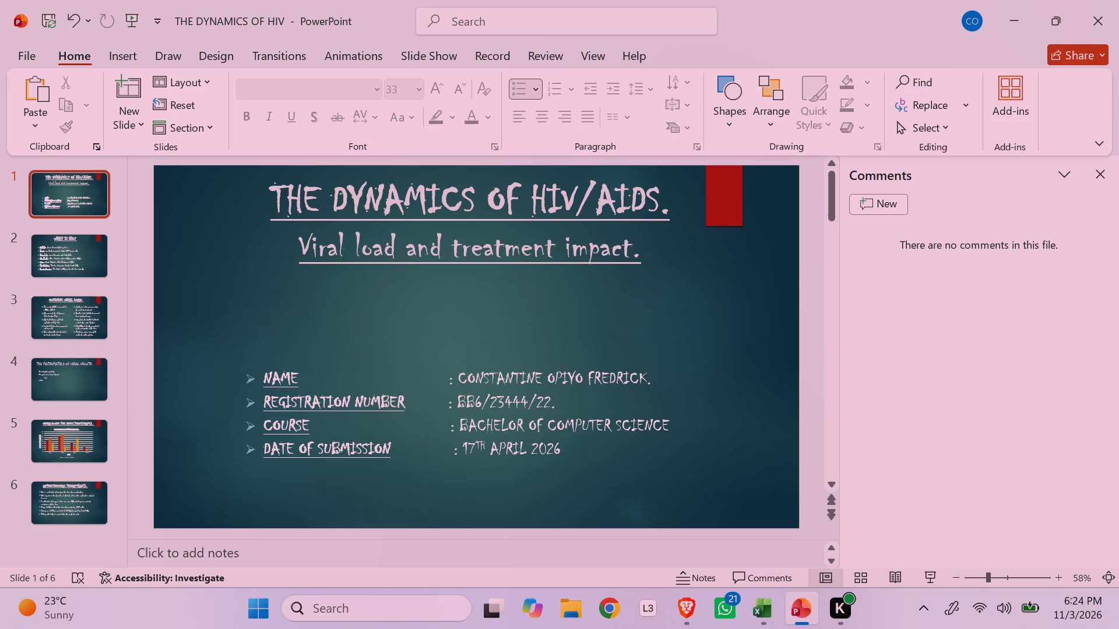
scroll(558, 296, "down", 1)
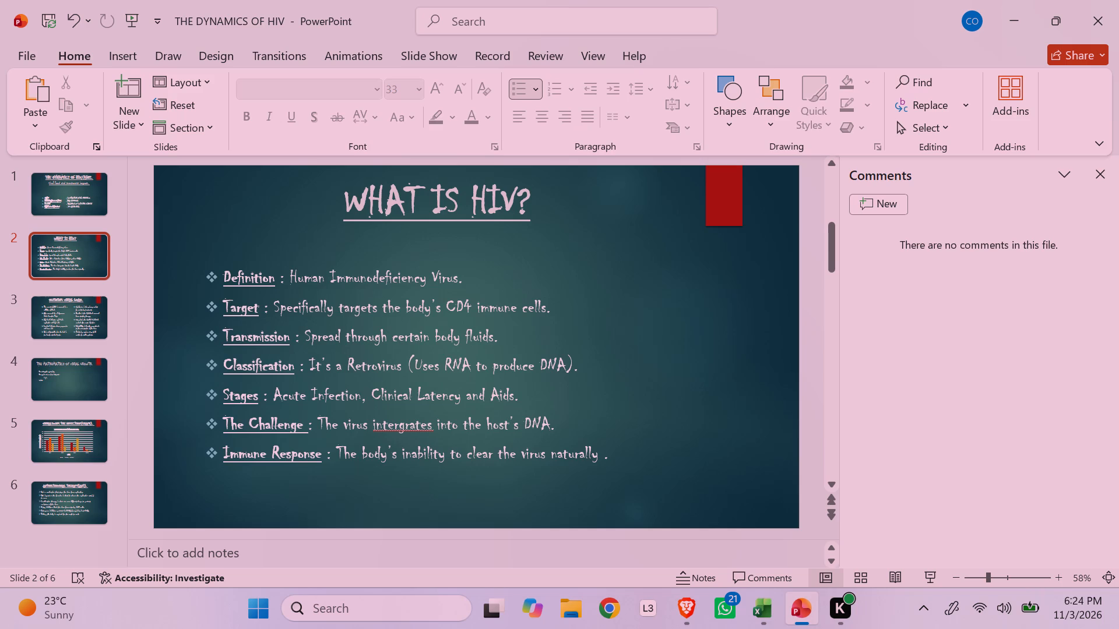
scroll(600, 253, "down", 1)
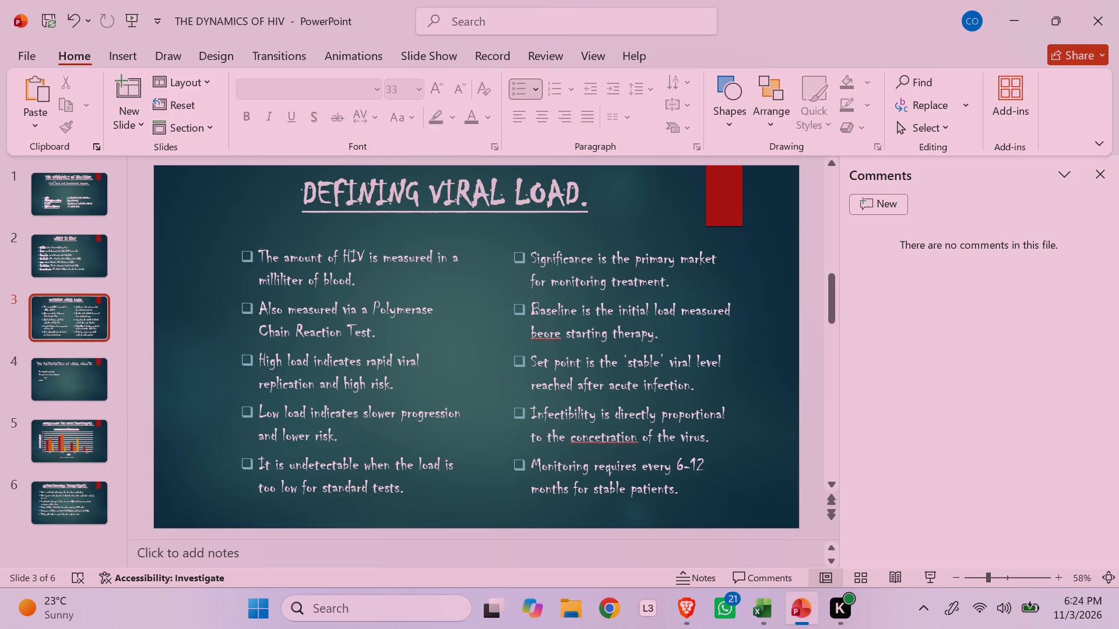
scroll(599, 251, "down", 1)
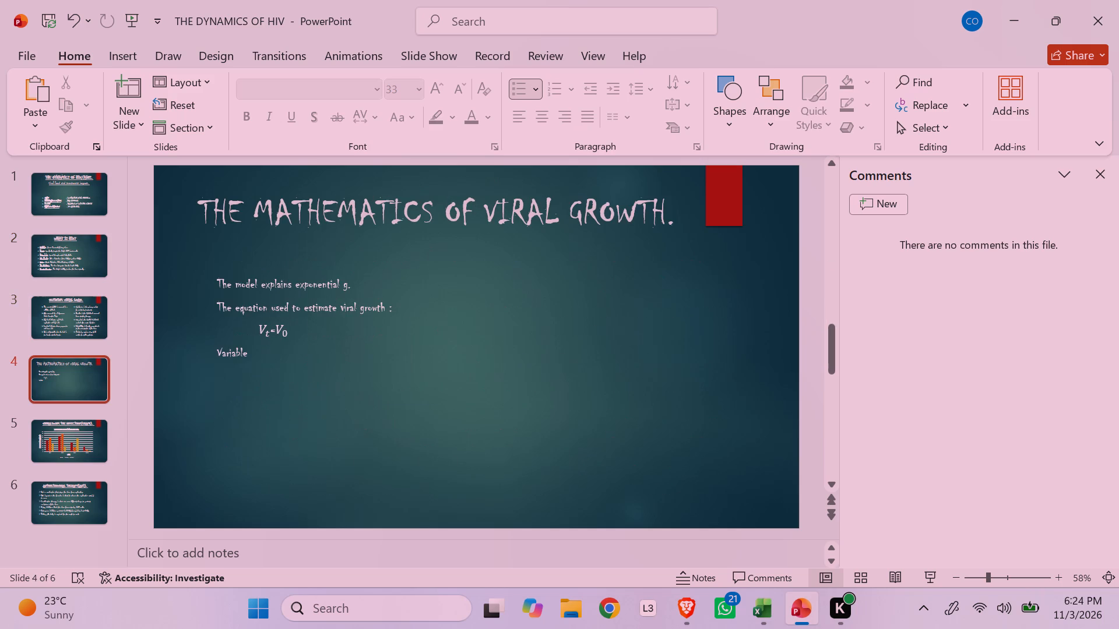
scroll(599, 251, "down", 1)
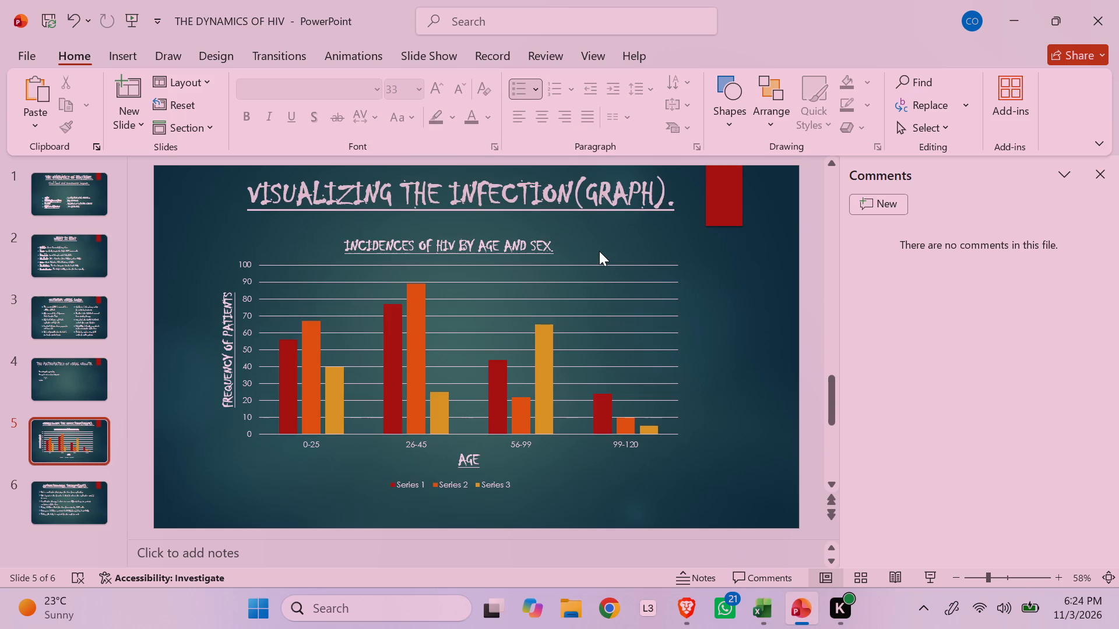
scroll(599, 251, "down", 1)
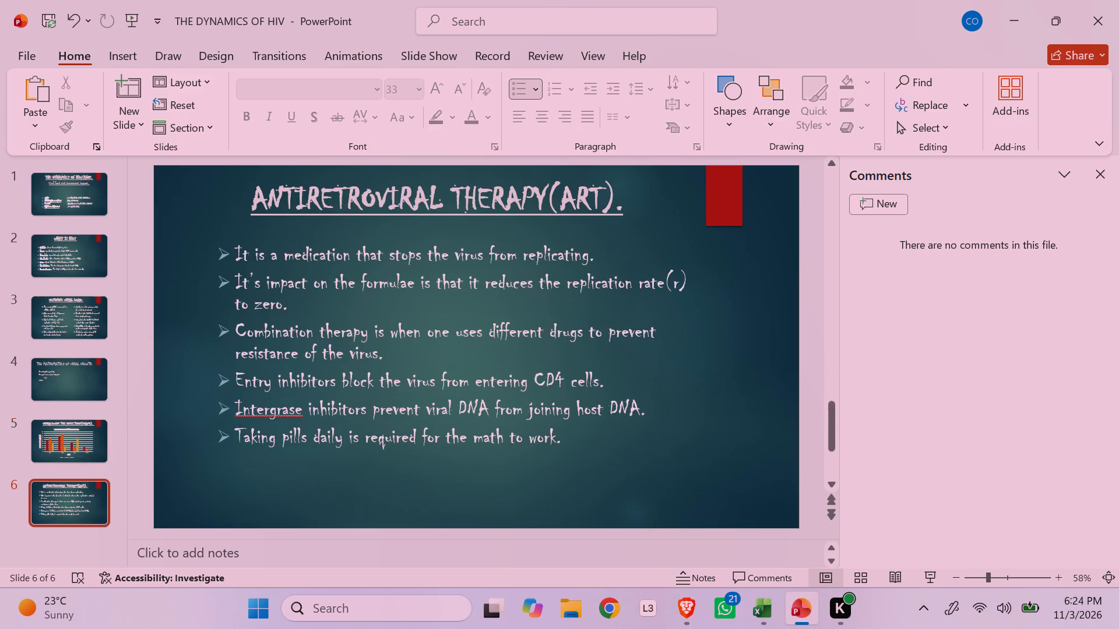
scroll(599, 251, "down", 1)
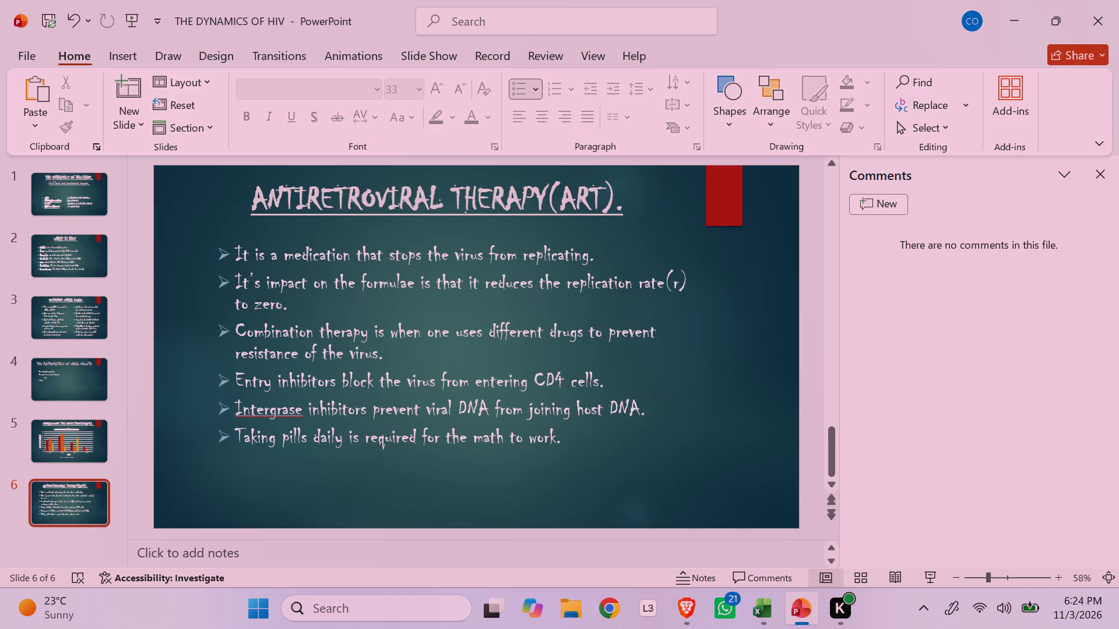
scroll(597, 250, "down", 4)
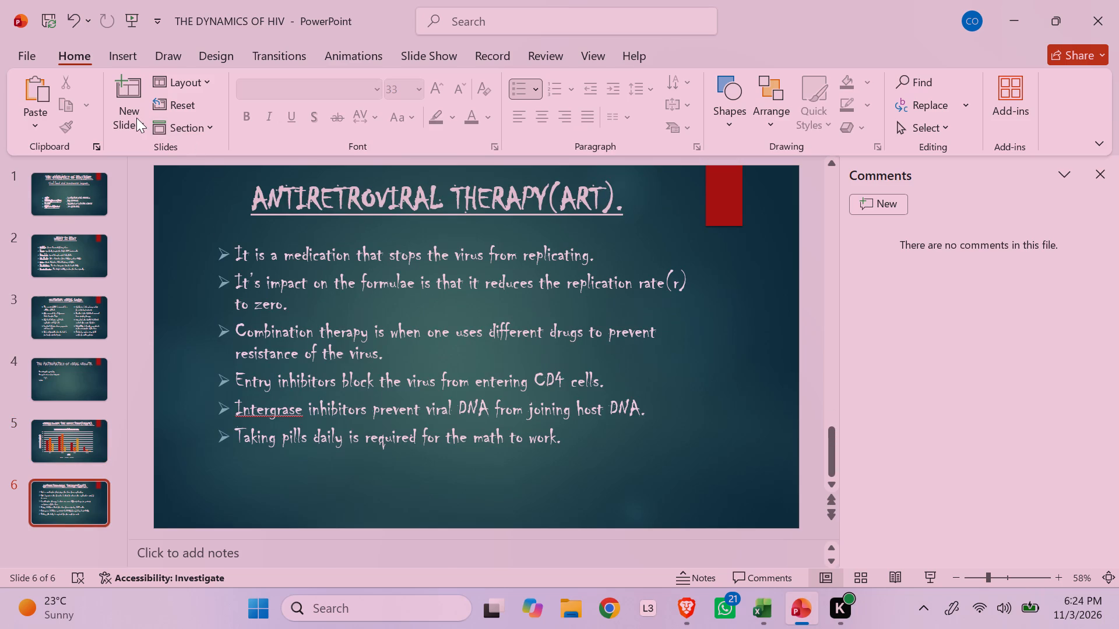
Add a new slide with the Picture with Caption layout after the antiretroviral therapy slide.
left_click(136, 118)
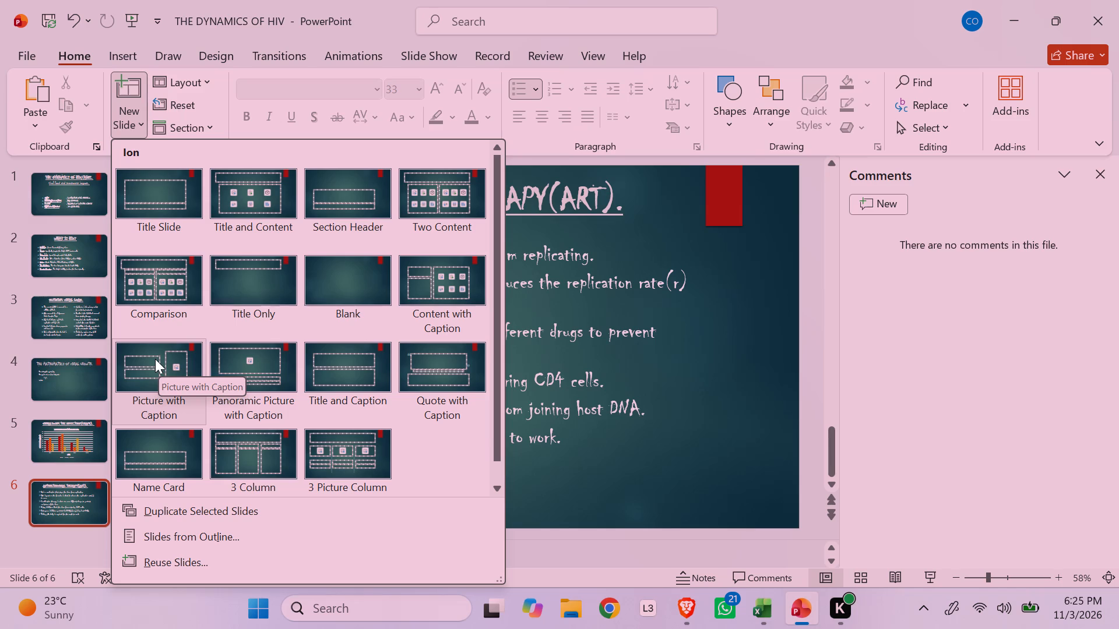
left_click(155, 359)
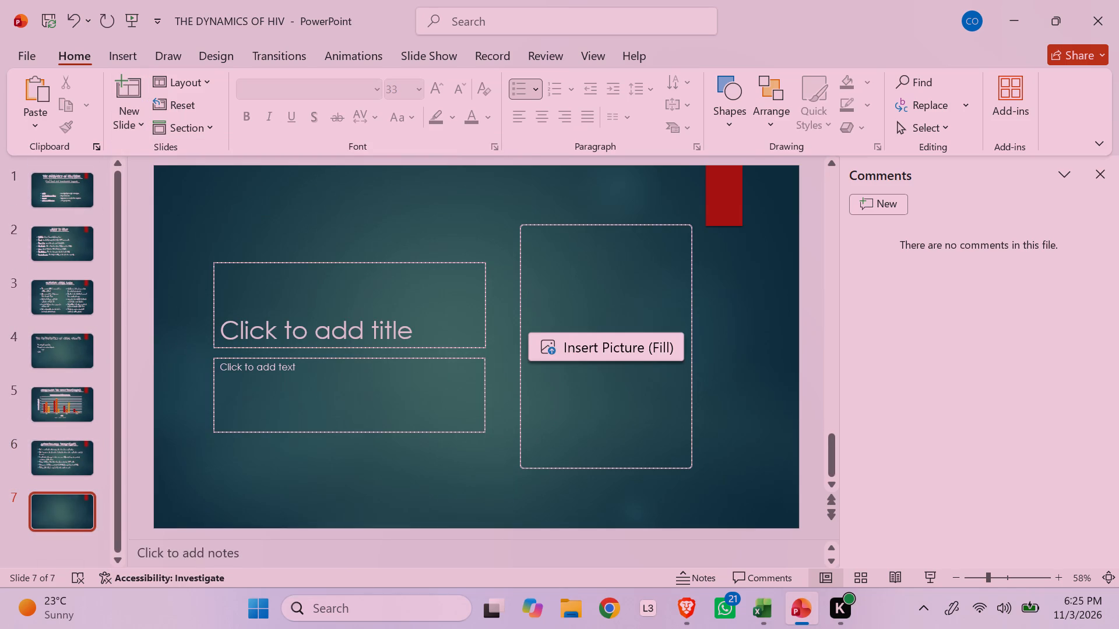
Enter the title "EFFECTS ON THE SOCIETY." in Chiller font on the picture-with-caption slide.
left_click(245, 303)
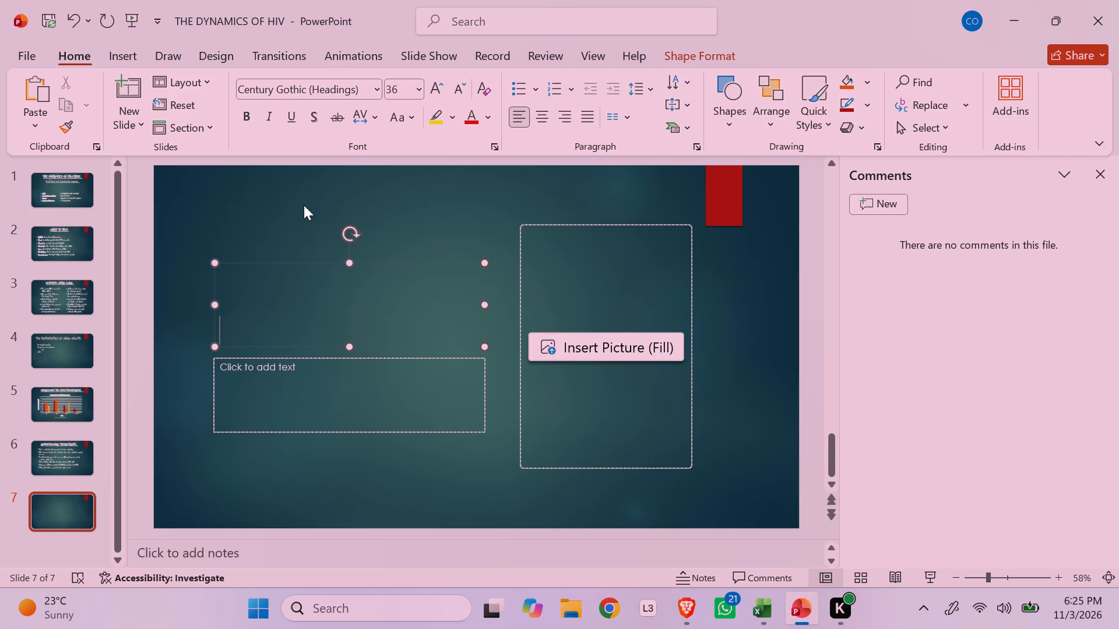
left_click(376, 86)
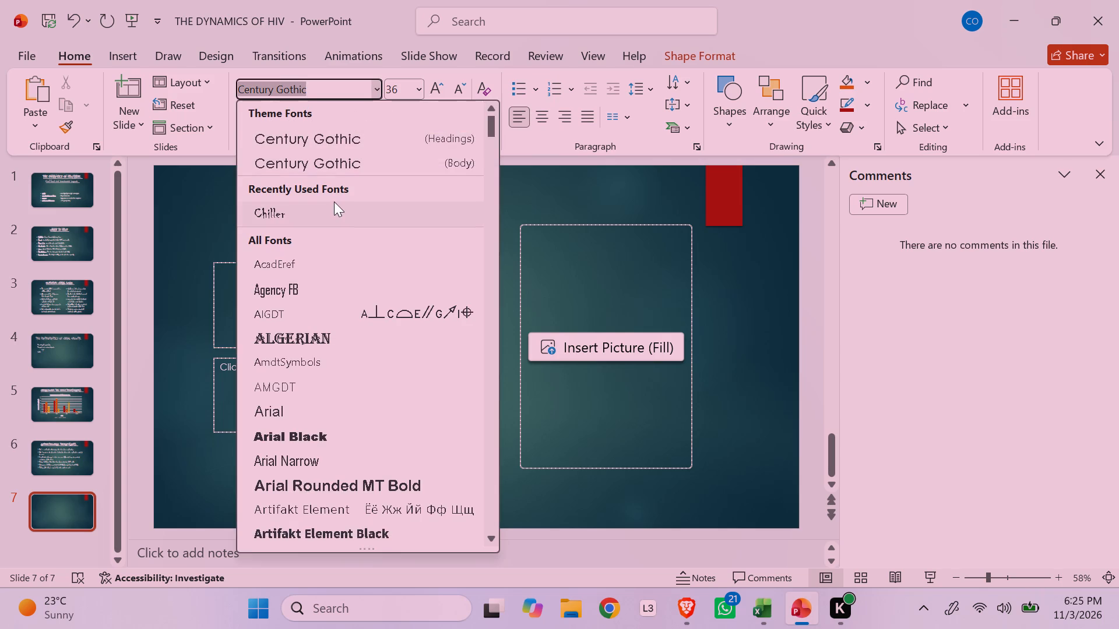
left_click(334, 202)
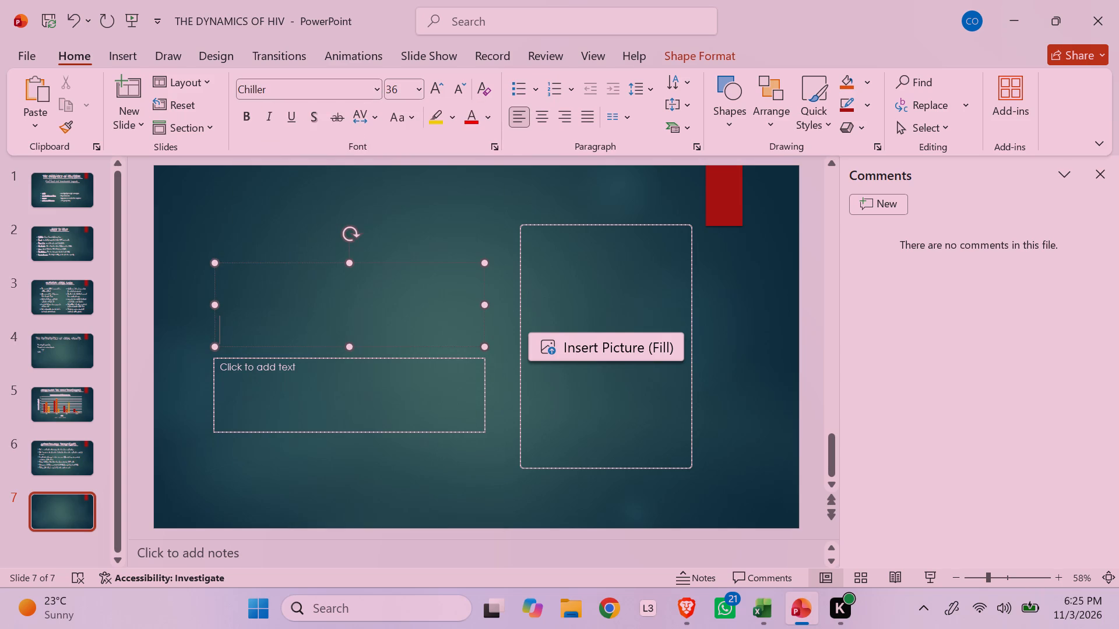
type("EFFE")
key("space")
key("BackSpace")
type("CTS")
key("space")
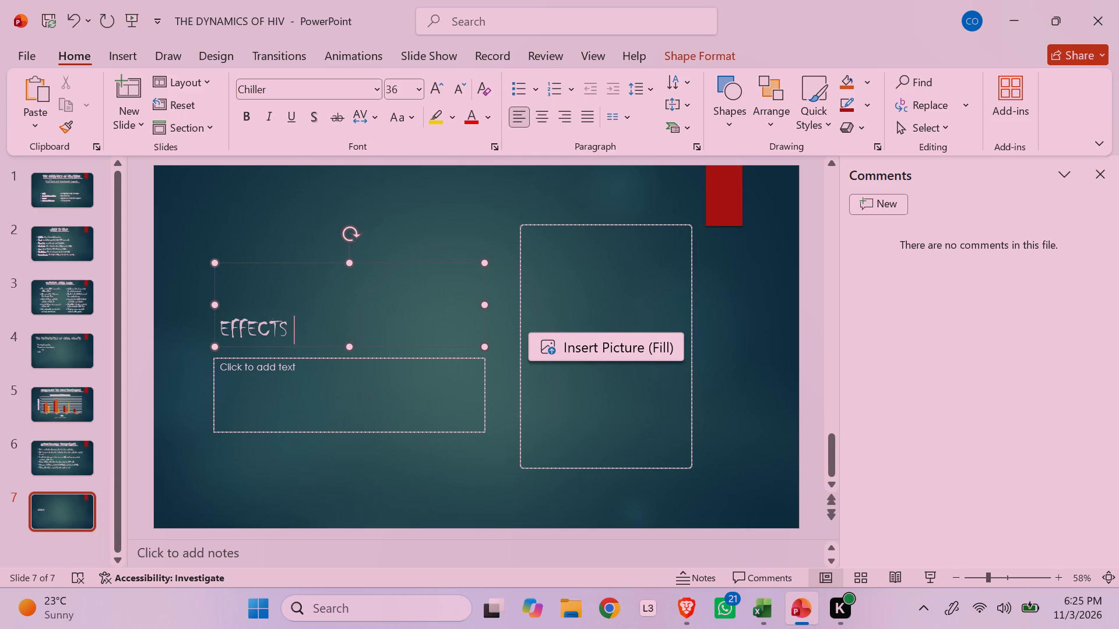
type("ON THE")
key("space")
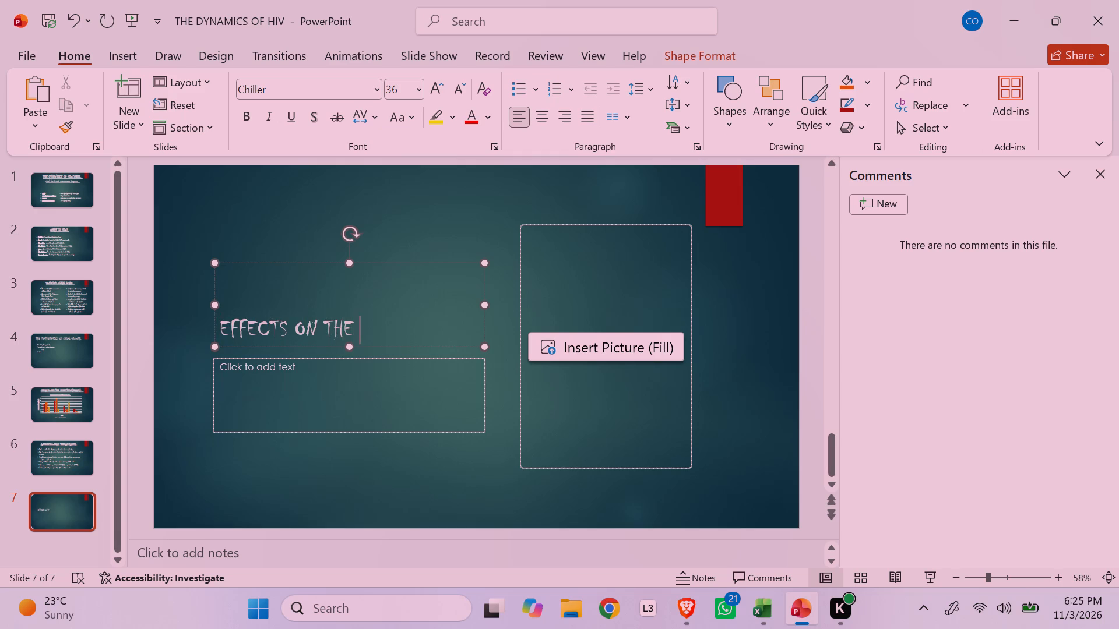
type("SOCIETY")
key("period")
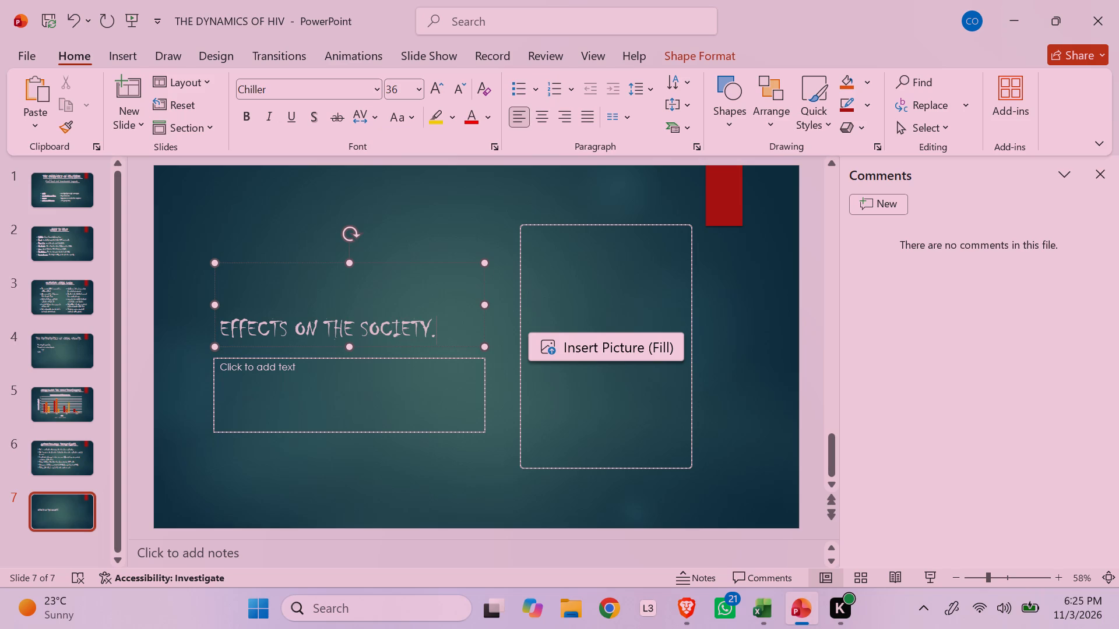
Make the whole title "EFFECTS ON THE SOCIETY." bold and underlined, and set its font size to 40.
left_click_drag(442, 324, 216, 301)
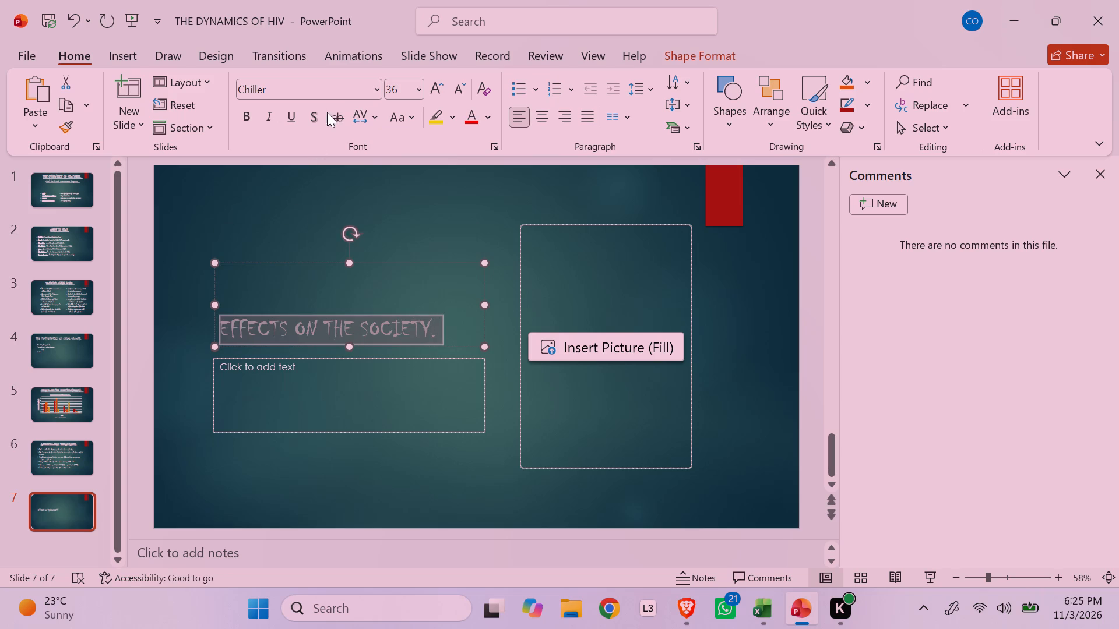
left_click(295, 115)
left_click(238, 107)
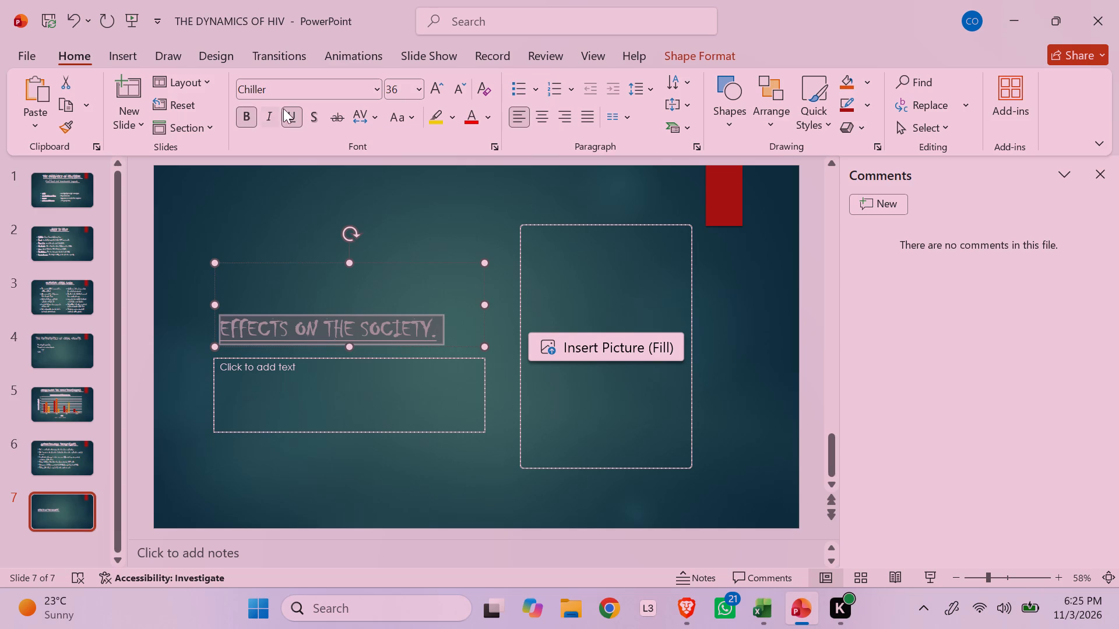
triple_click(435, 85)
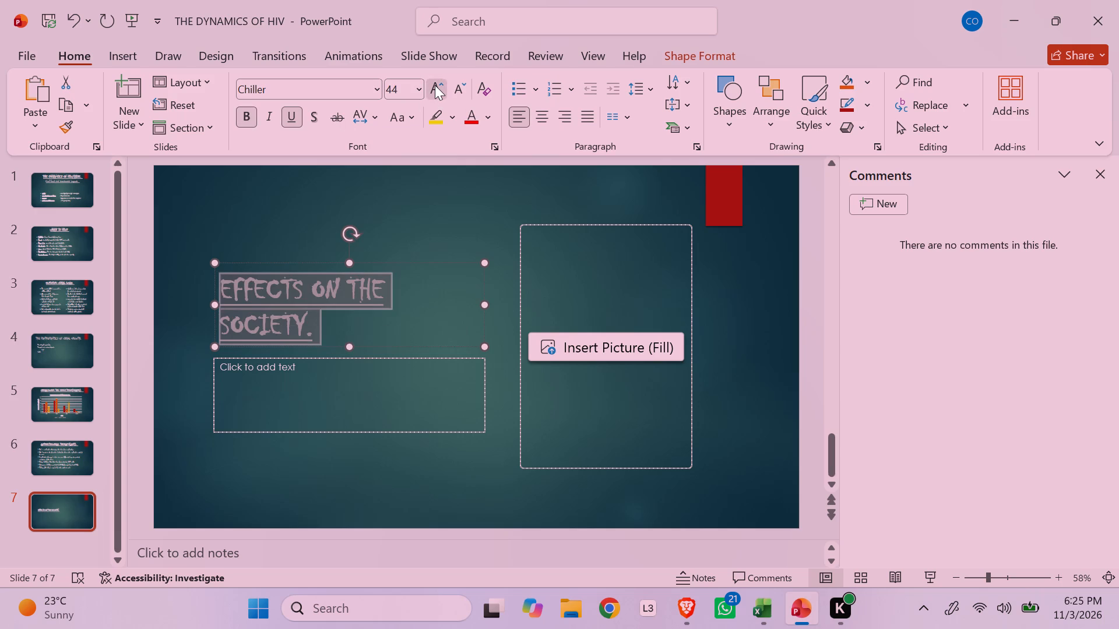
left_click(435, 85)
left_click(457, 83)
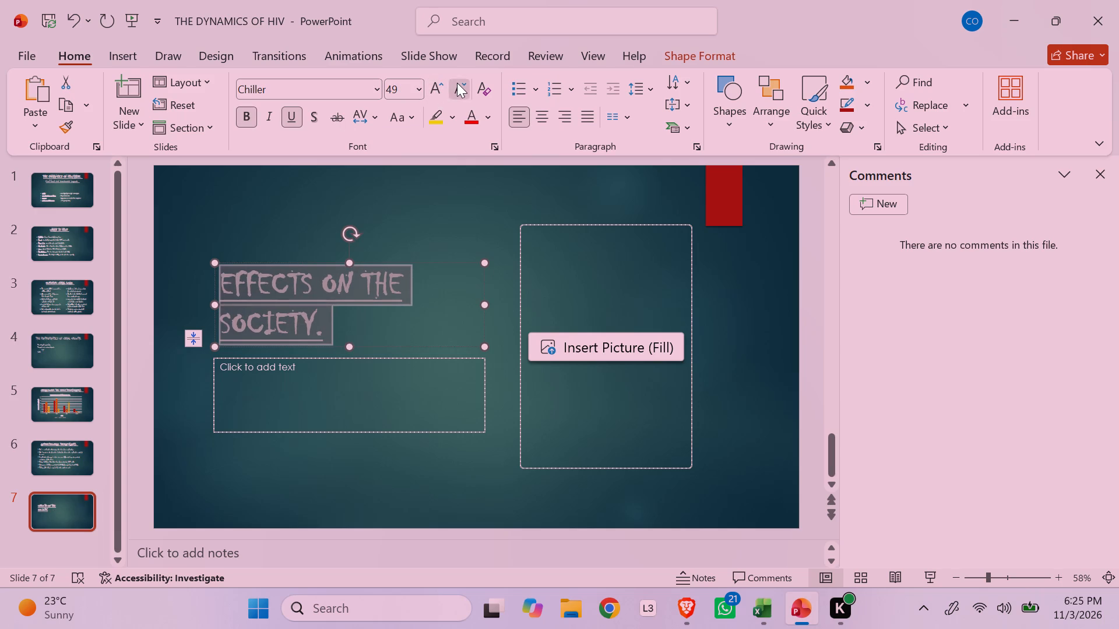
triple_click(457, 83)
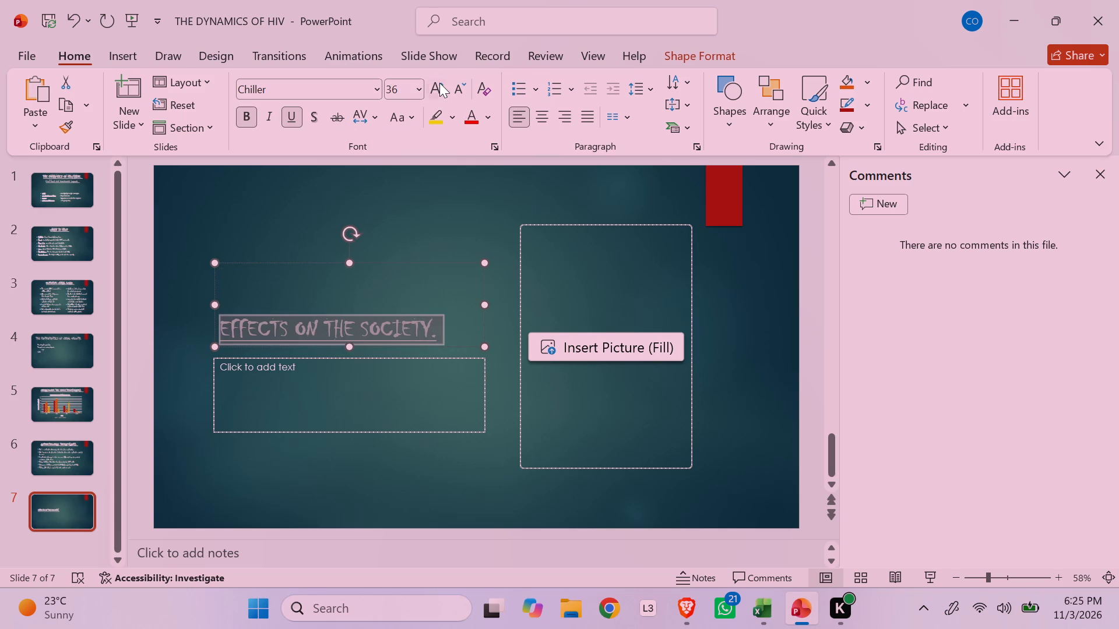
double_click(439, 83)
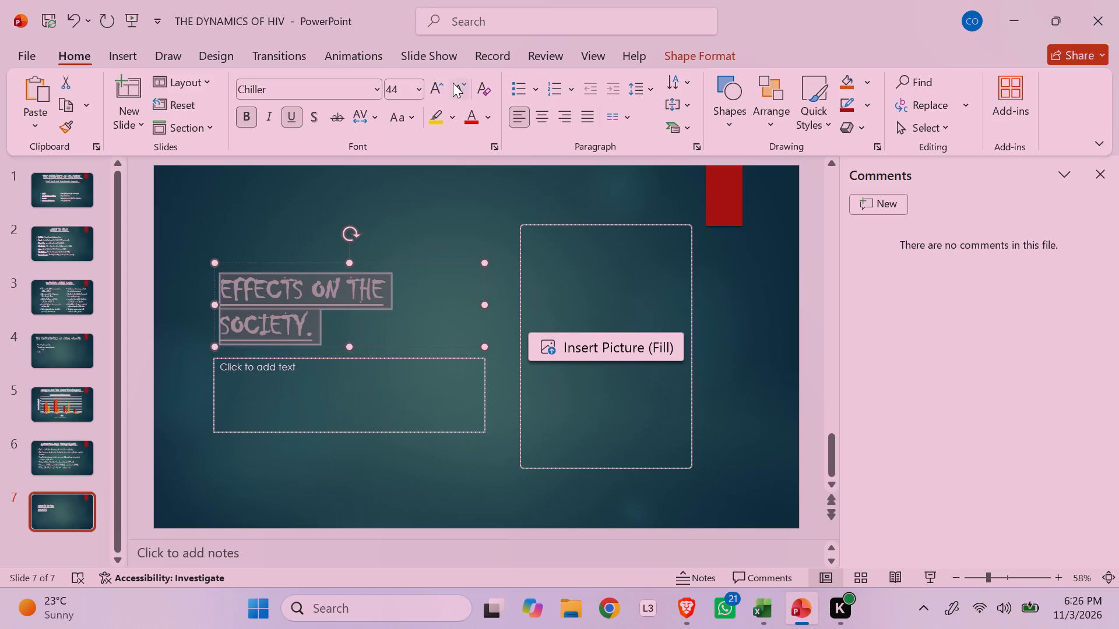
left_click(453, 83)
Move the title box to the slide's upper-left area and widen it slightly.
left_click_drag(258, 263, 226, 184)
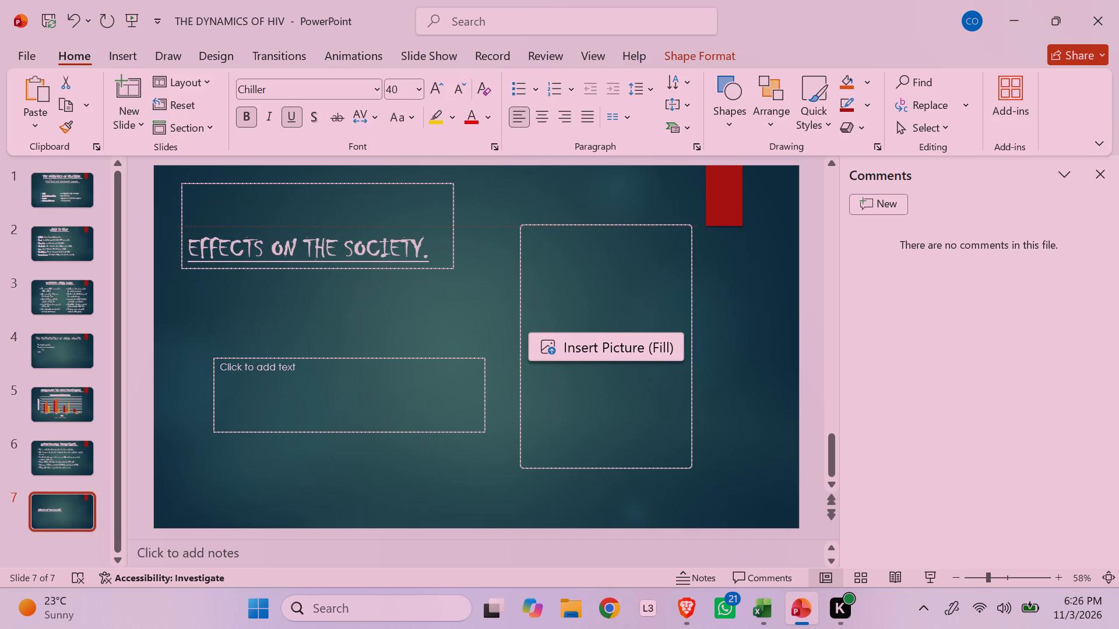
left_click_drag(226, 184, 217, 173)
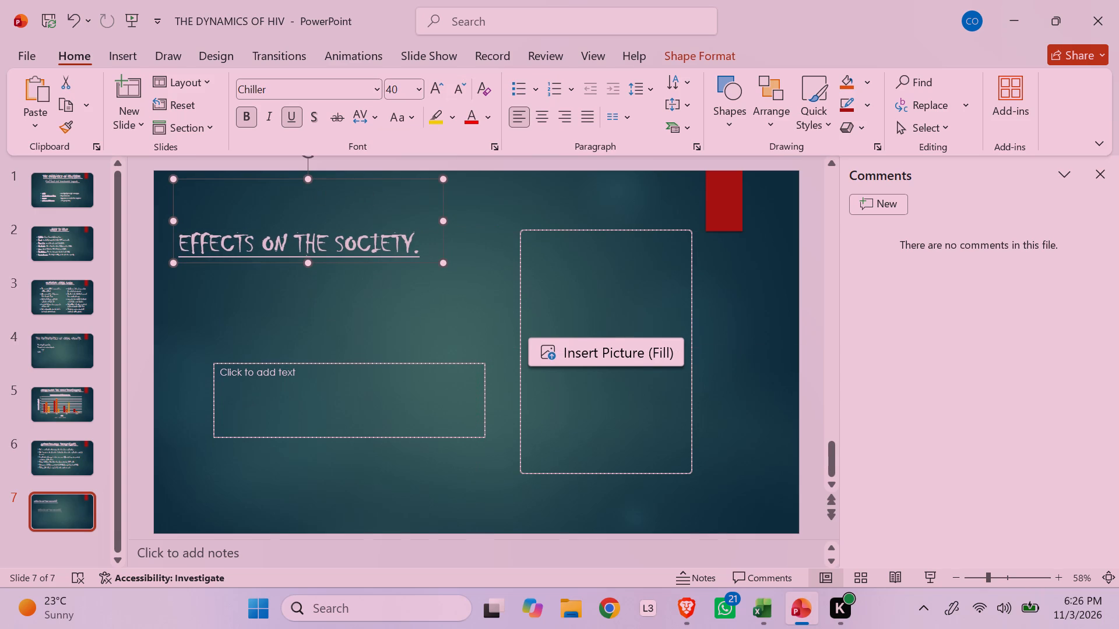
left_click_drag(444, 217, 447, 217)
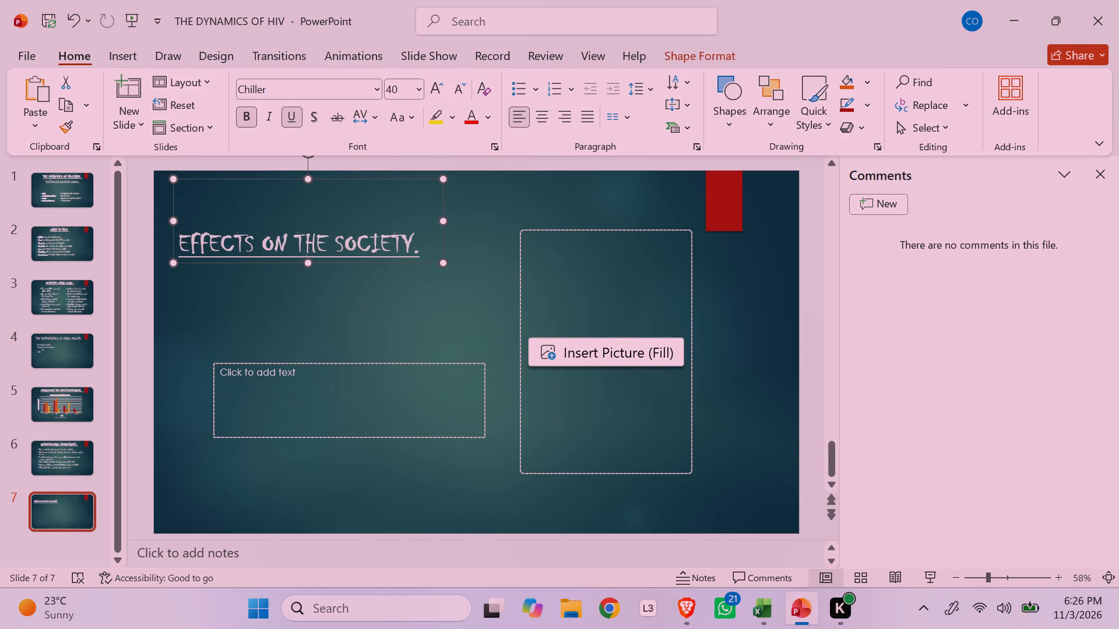
left_click_drag(447, 217, 461, 217)
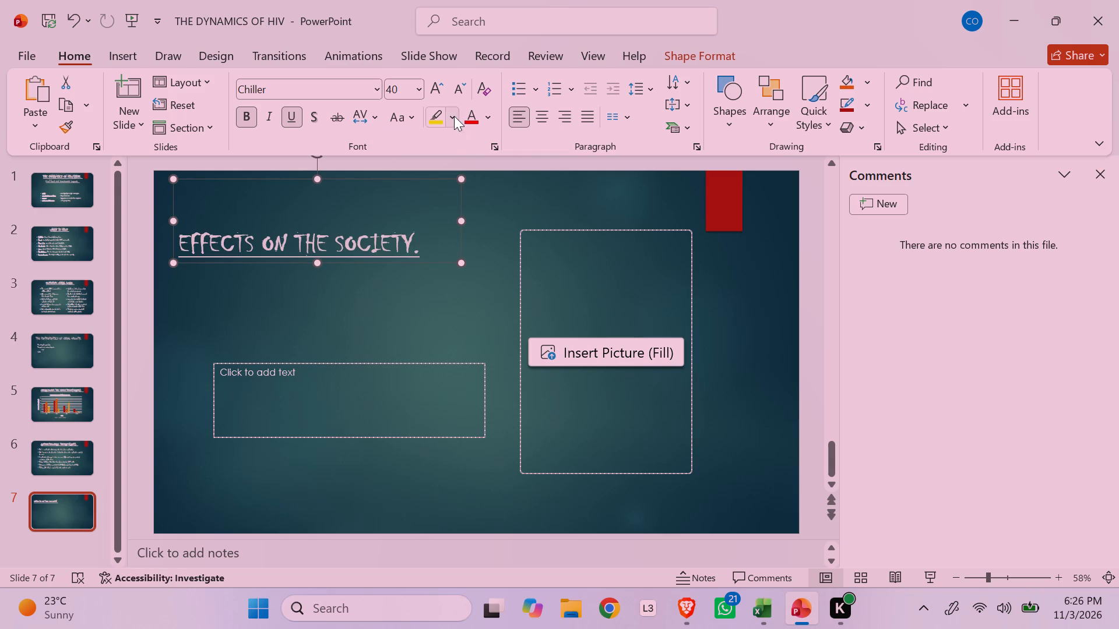
Increase the title's font size to 44, keeping the title on one line.
left_click(435, 92)
left_click(435, 92)
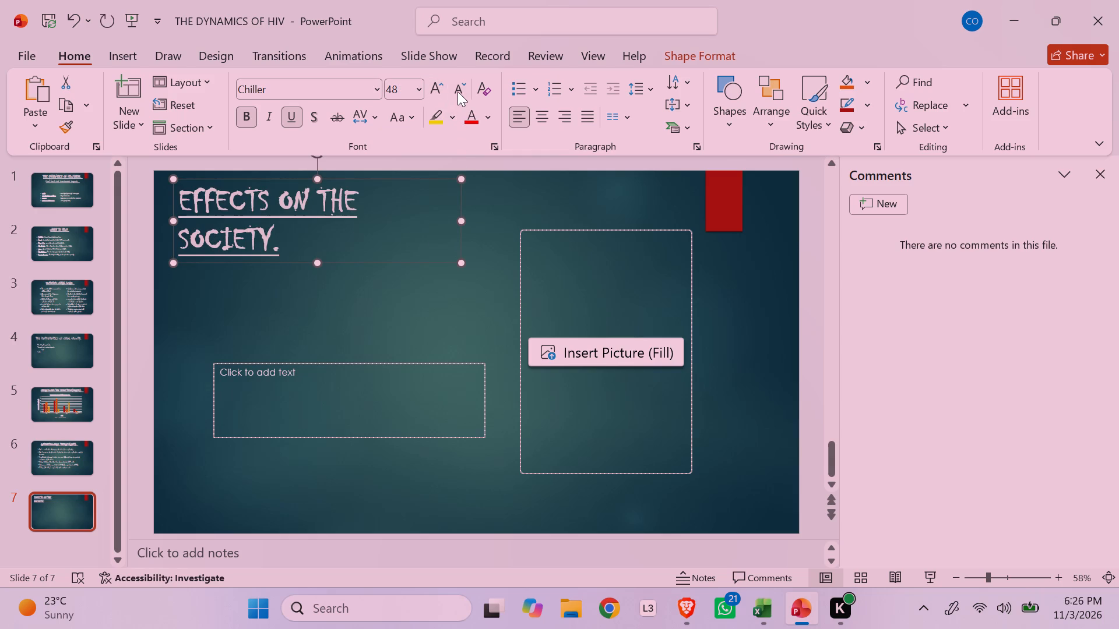
left_click(458, 91)
Move the empty caption text box directly beneath the title, aligned with it, and extend it down towards the slide's lower edge.
left_click_drag(317, 388, 320, 380)
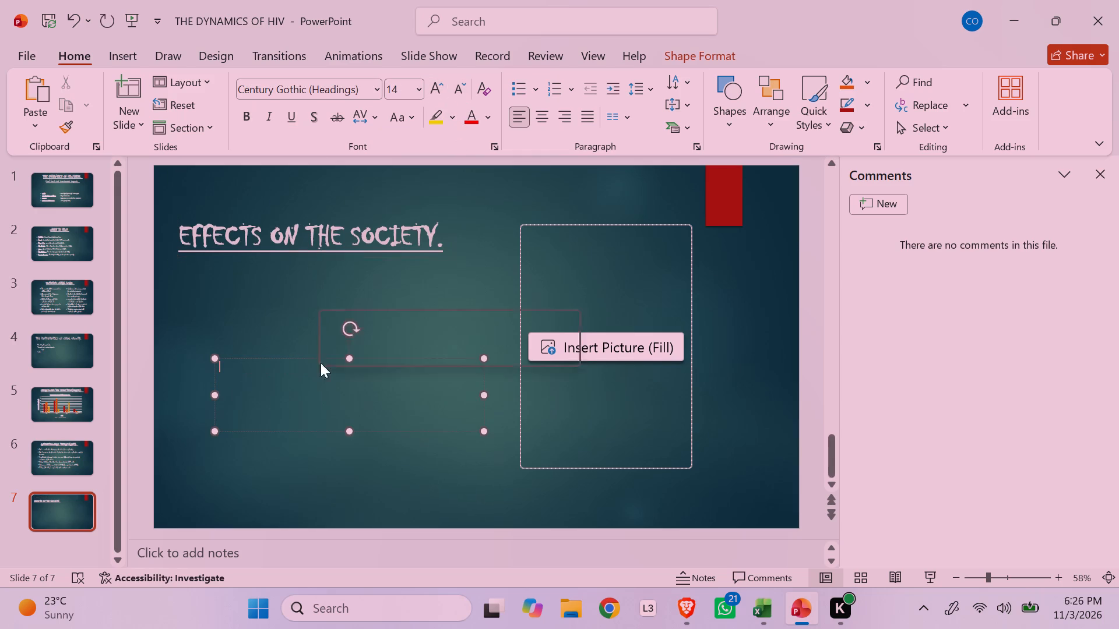
left_click_drag(298, 360, 277, 293)
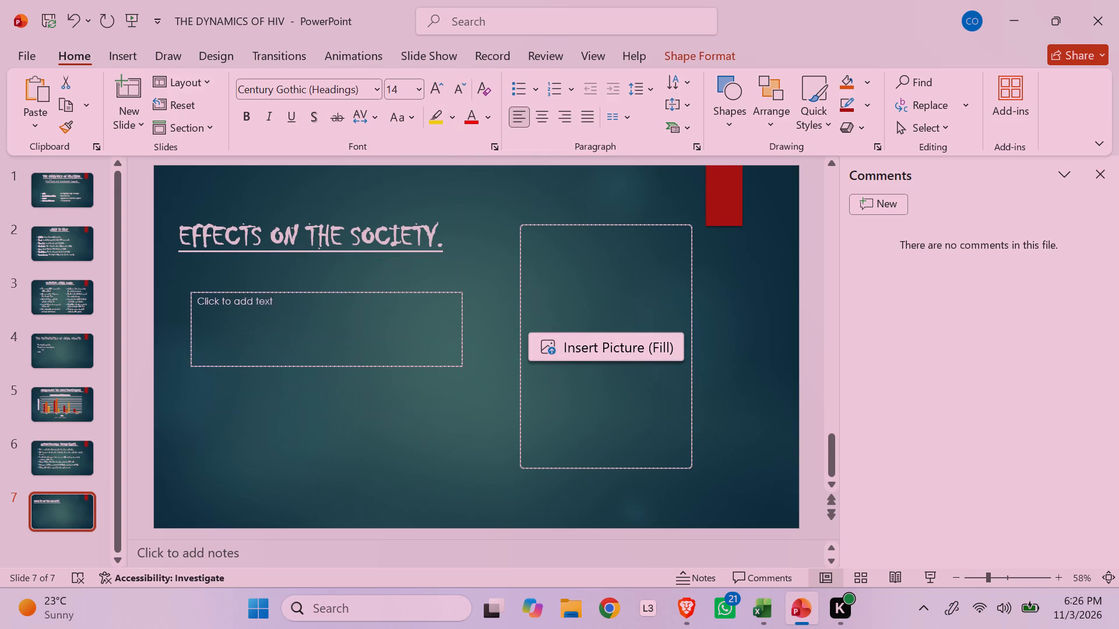
left_click_drag(277, 293, 262, 276)
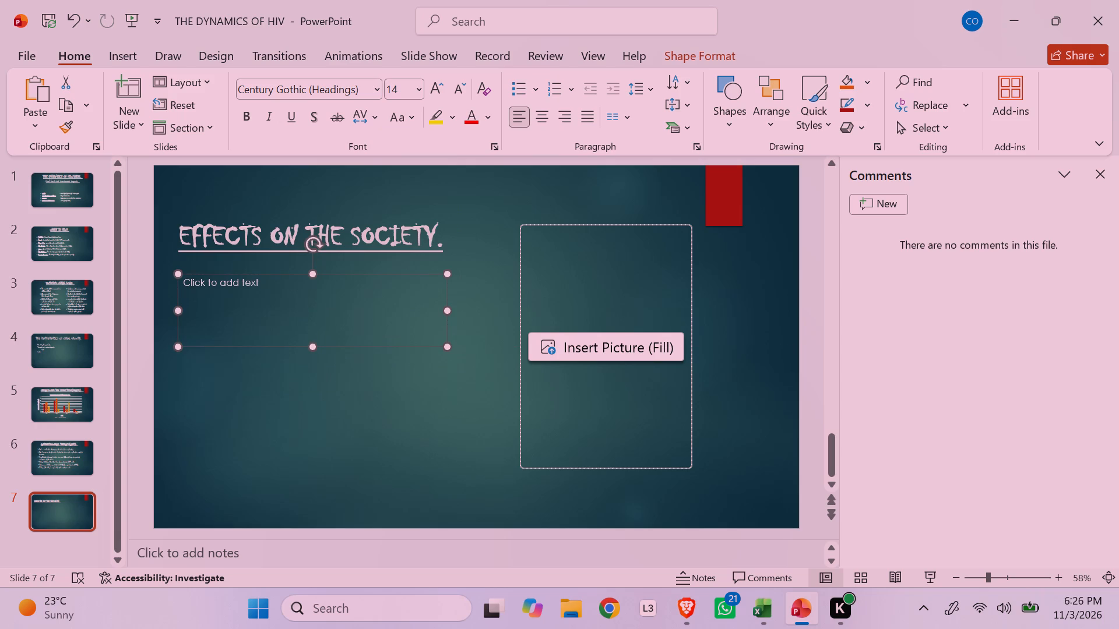
left_click(214, 287)
left_click_drag(314, 346, 312, 462)
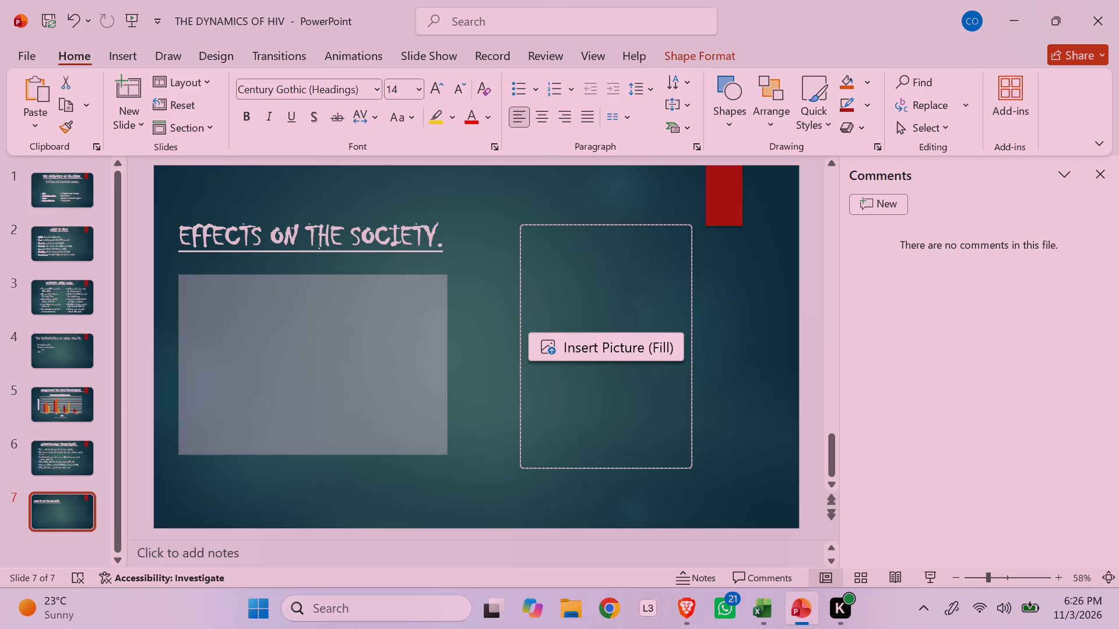
left_click_drag(312, 462, 312, 485)
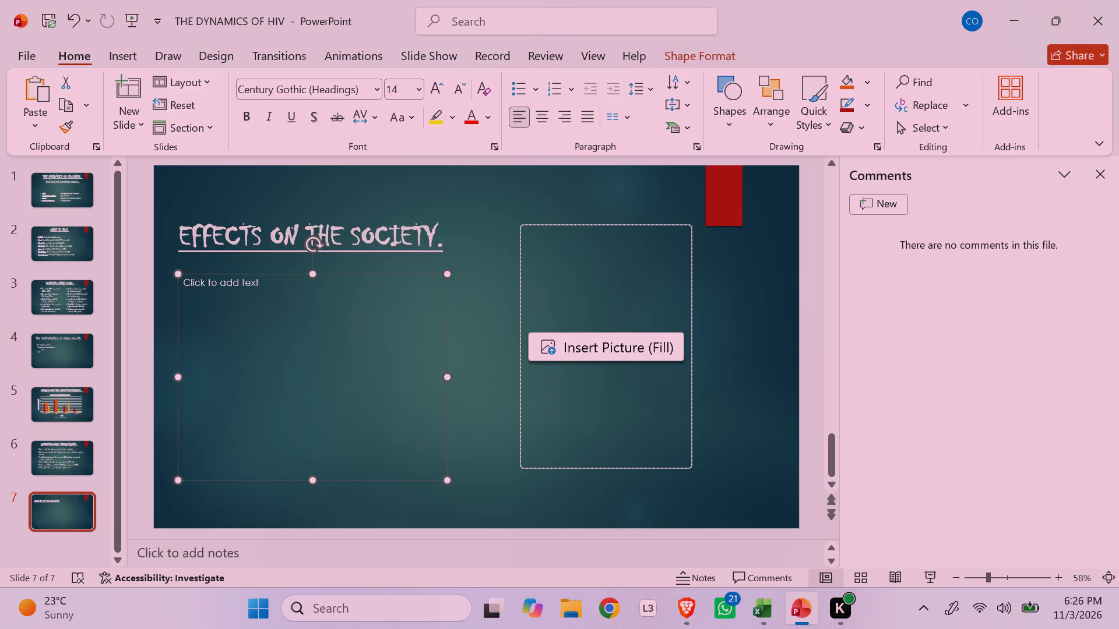
Set the caption text box's font to Chiller at size 24.
left_click(199, 287)
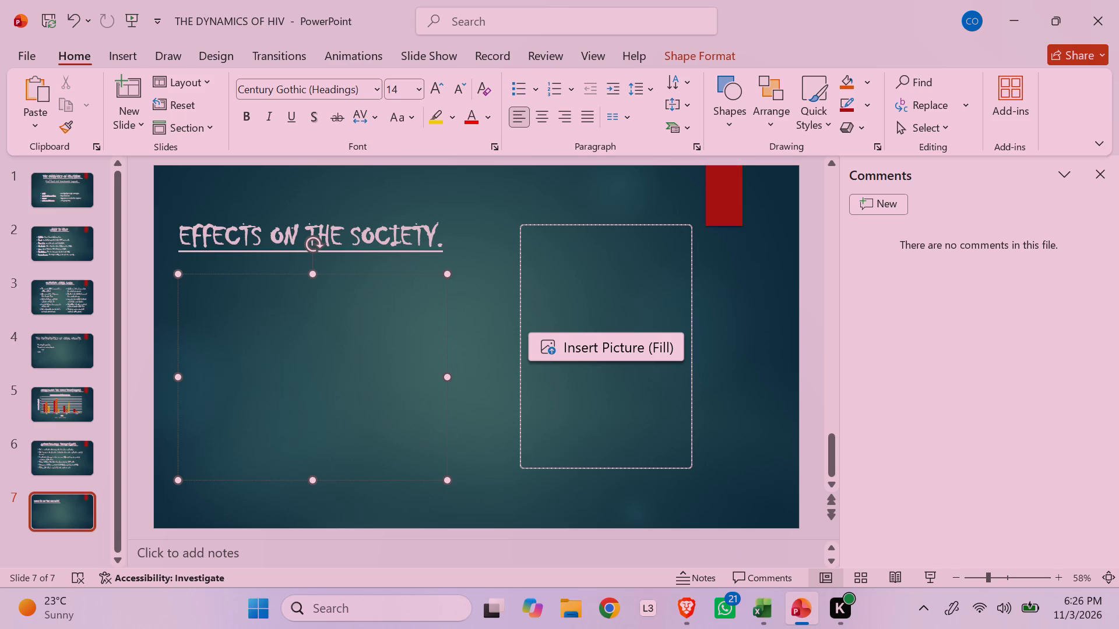
left_click(375, 96)
left_click(328, 205)
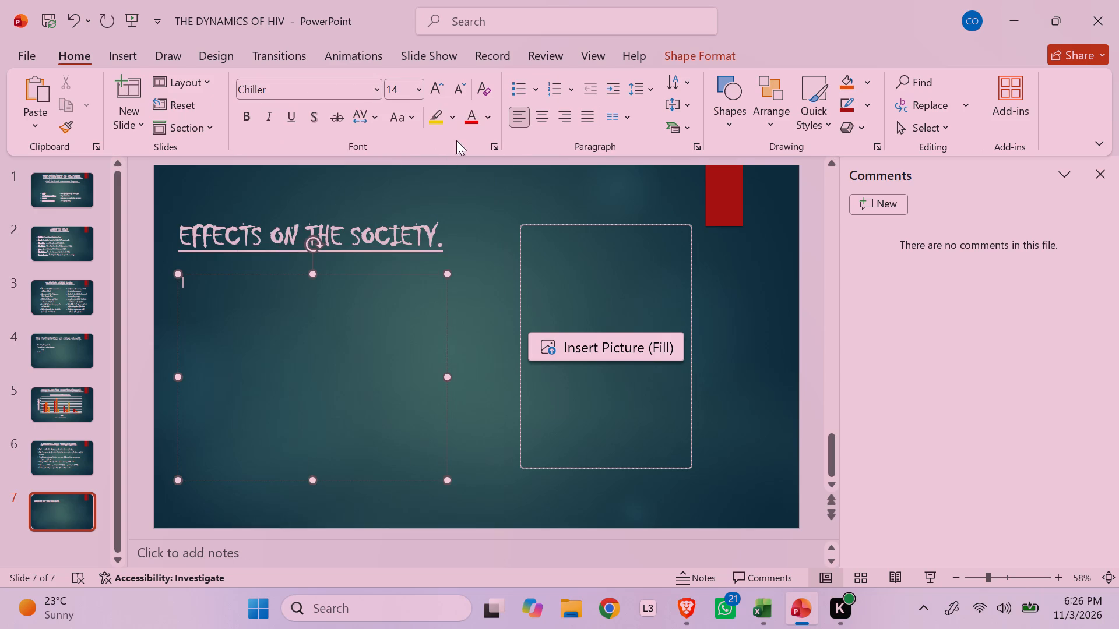
triple_click(439, 90)
left_click(439, 90)
Enter "The disease has greatly affected members of the society." as the caption's first paragraph and start a new line.
type("TA")
type("he")
key("space")
type("dises")
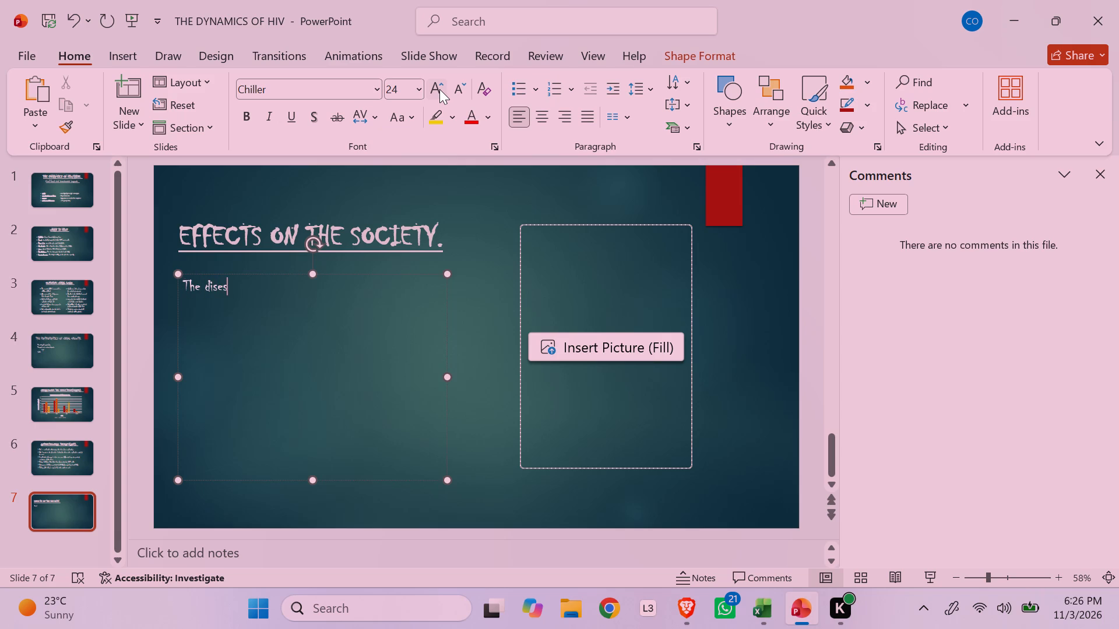
key("BackSpace")
type("ase")
key("space")
type("has")
key("space")
type("grea")
type("tlu")
key("BackSpace")
type("y")
key("space")
type("affected mme")
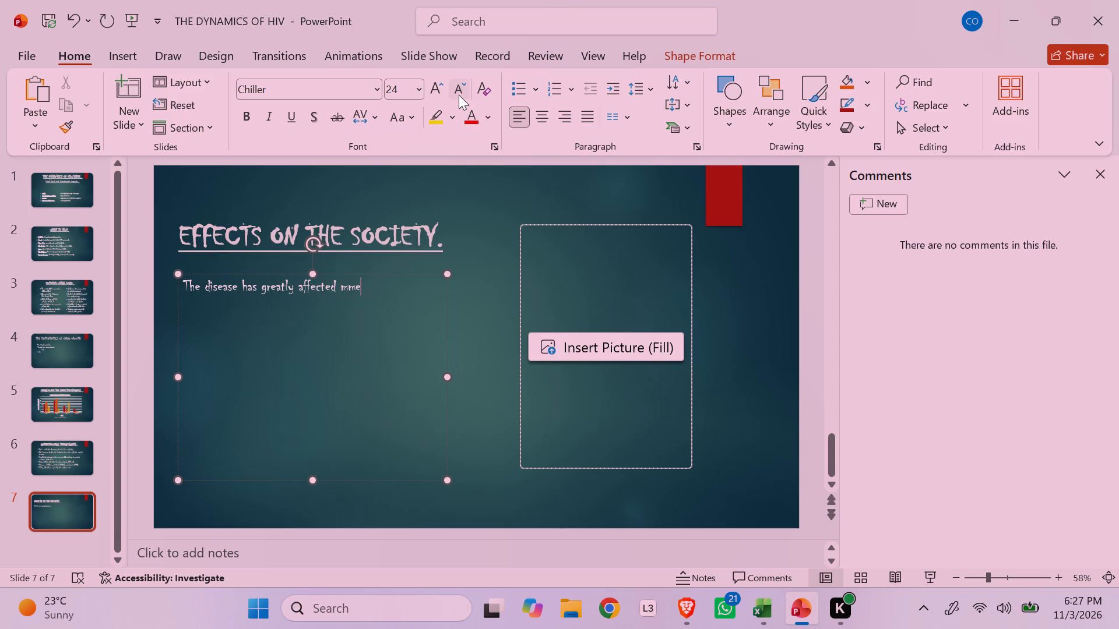
key("BackSpace")
key("BackSpace")
type("embers")
key("space")
type("of th")
type("e socie")
type("ty")
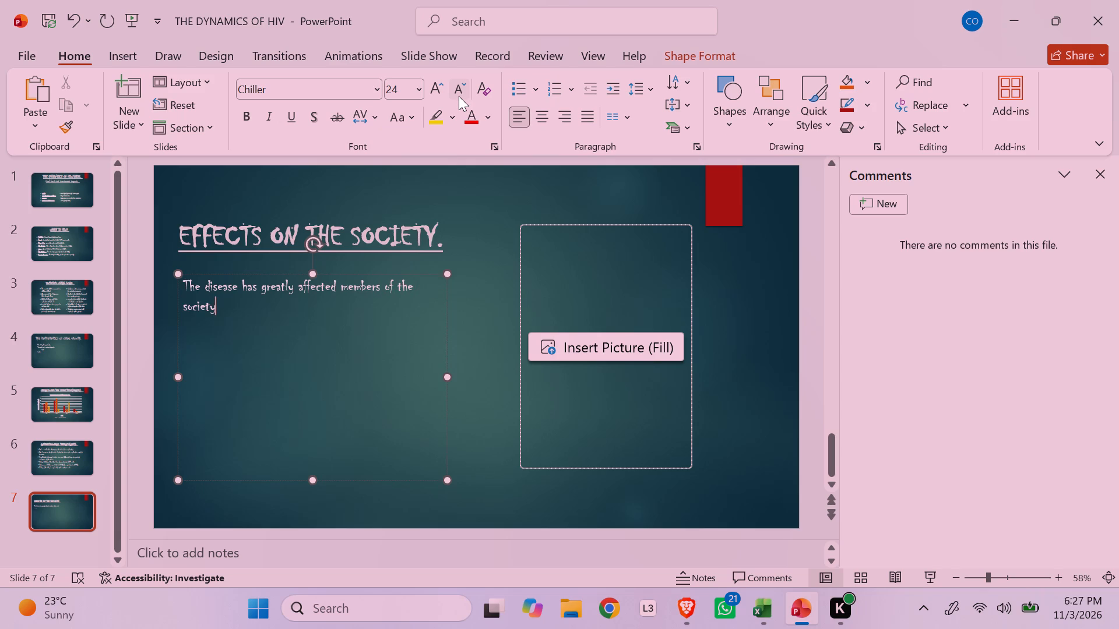
key("period")
key("Return")
Enter "This has hindered most of the activities that are ongoing in those areas." as the caption's second paragraph and start a new line.
type("This has hindered")
key("space")
type("most of the")
key("space")
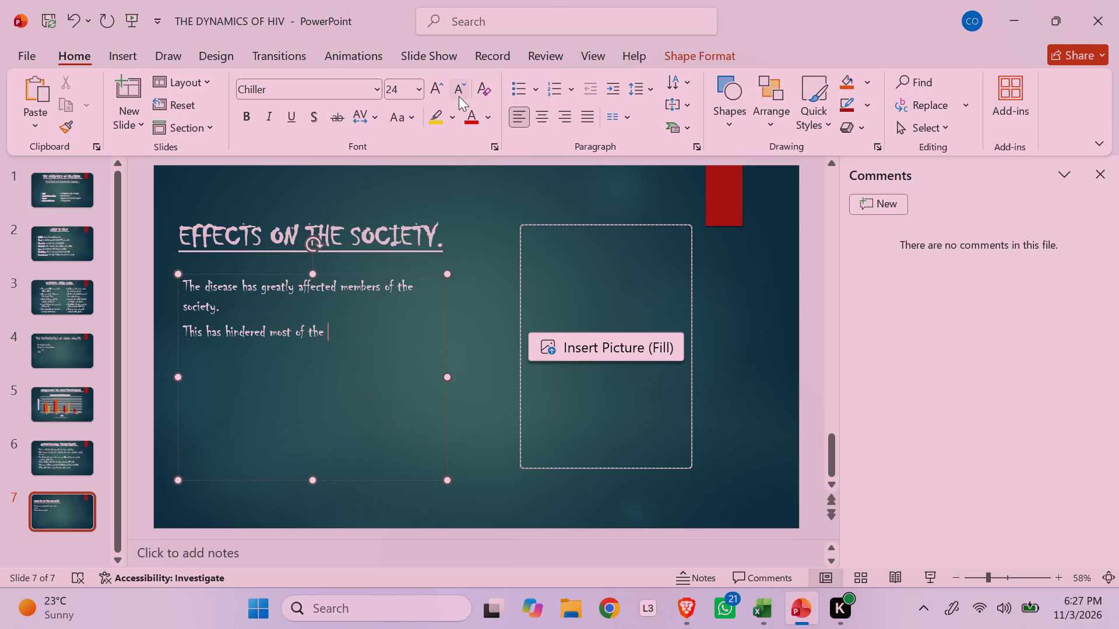
type("activitiea")
key("space")
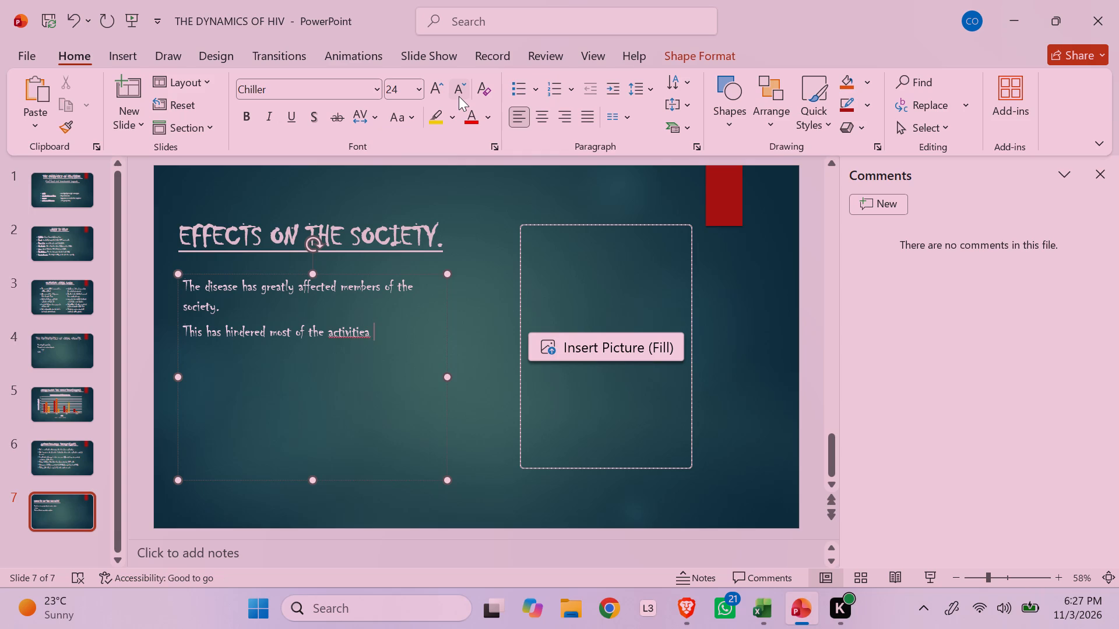
key("BackSpace")
key("BackSpace")
type("s tahta")
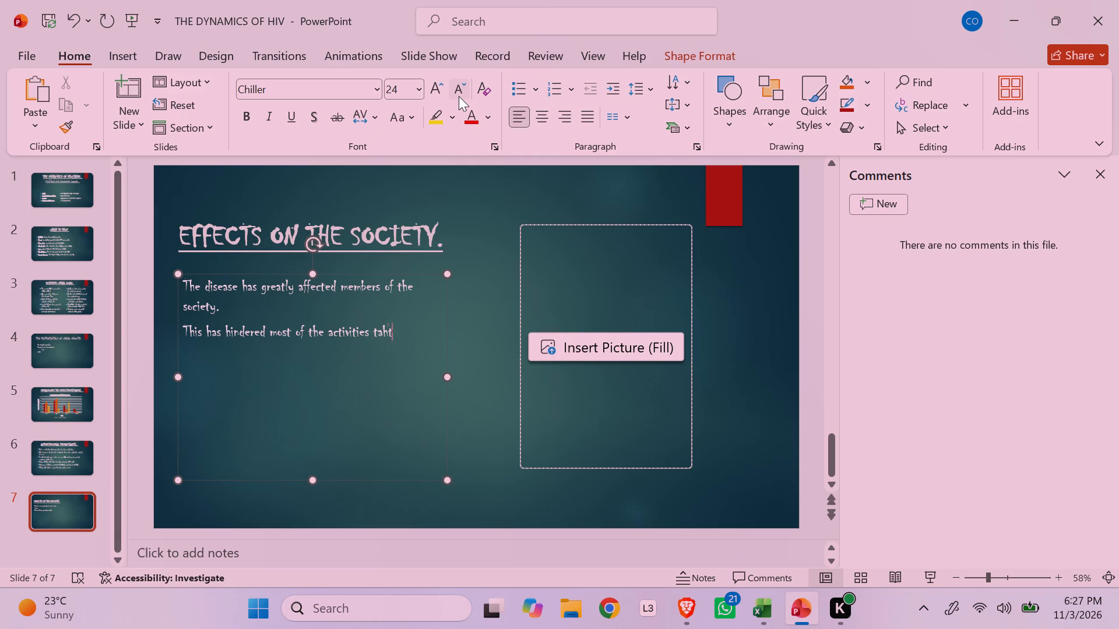
key("space")
key("BackSpace")
key("BackSpace")
key("BackSpace")
key("BackSpace")
key("BackSpace")
type("hat are")
key("space")
type("on")
type("going in those areas")
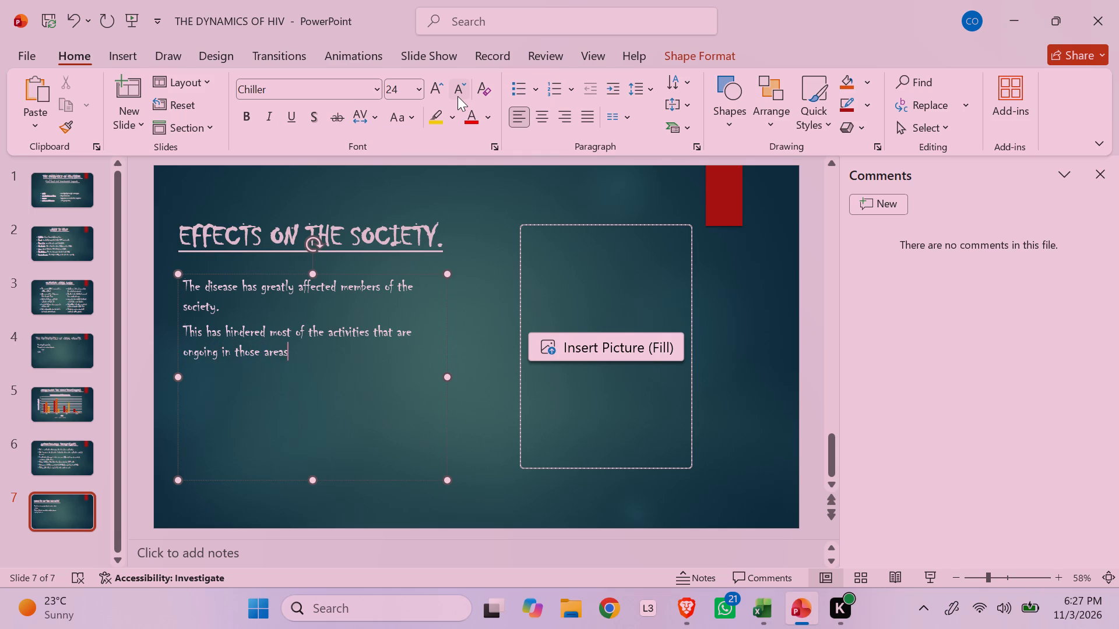
key("period")
key("Return")
Begin the caption's third paragraph with "People living mostly i nrural".
type("Peop")
type("le livin")
type("g m")
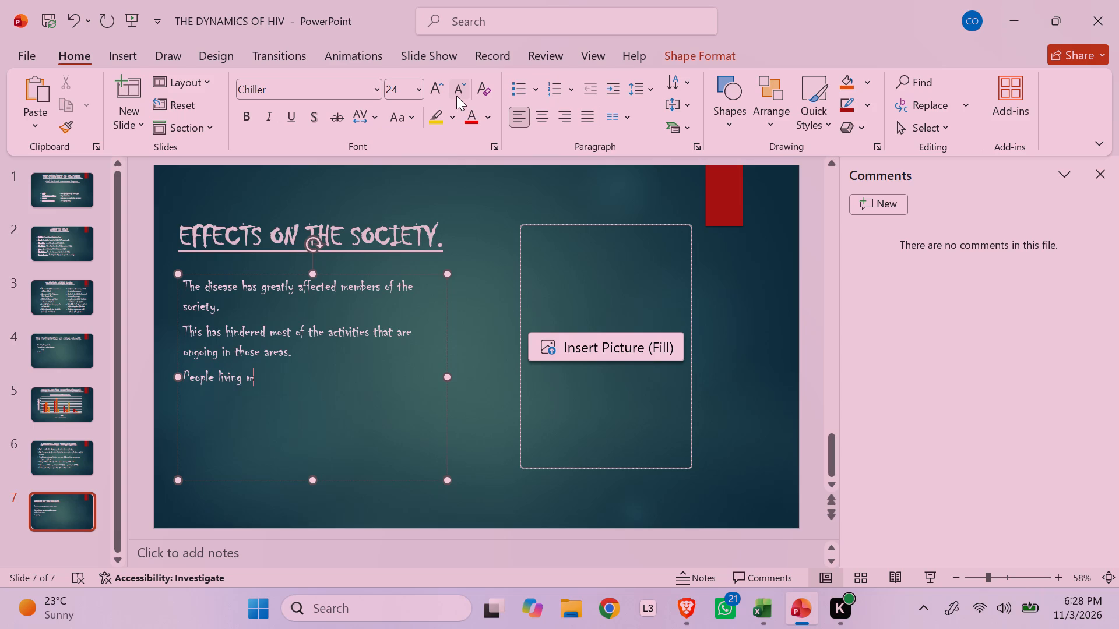
type("ostly i nrural")
key("space")
key("s")
key("BackSpace")
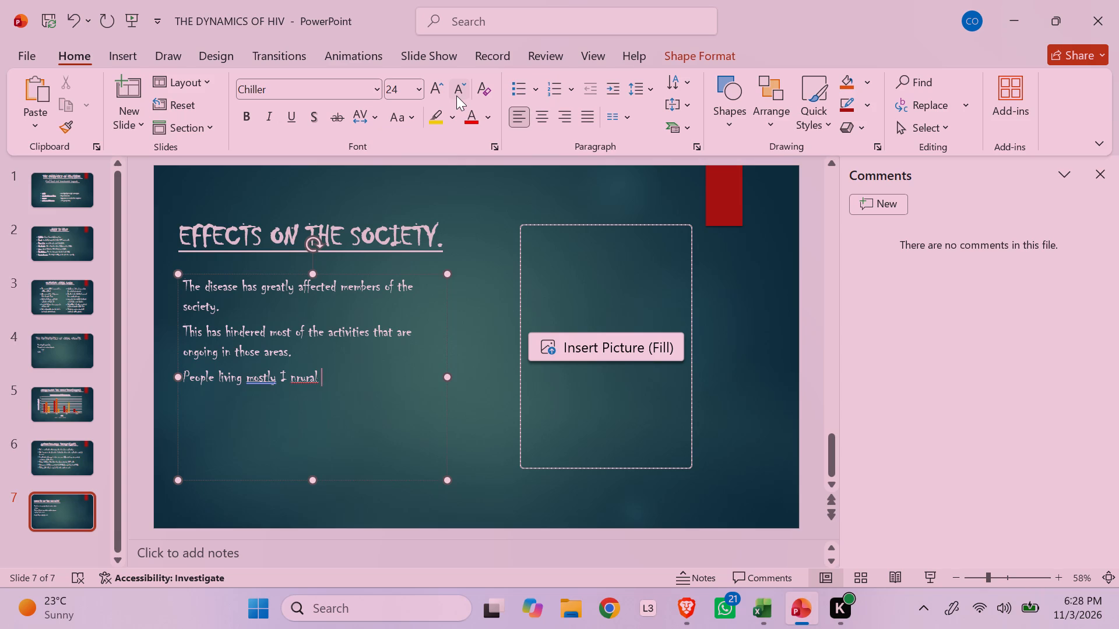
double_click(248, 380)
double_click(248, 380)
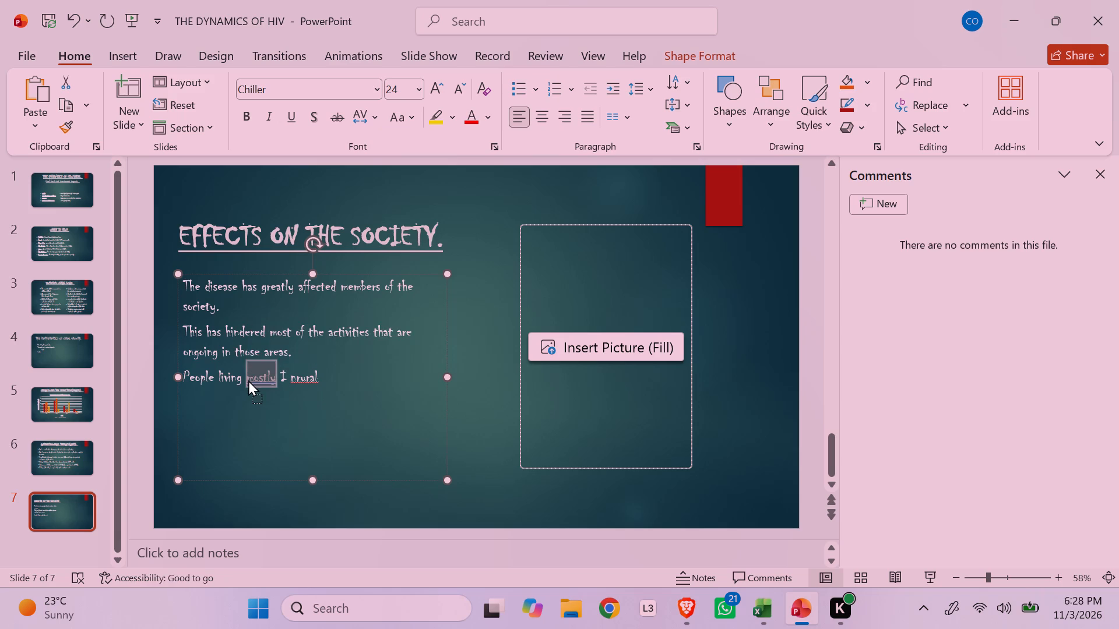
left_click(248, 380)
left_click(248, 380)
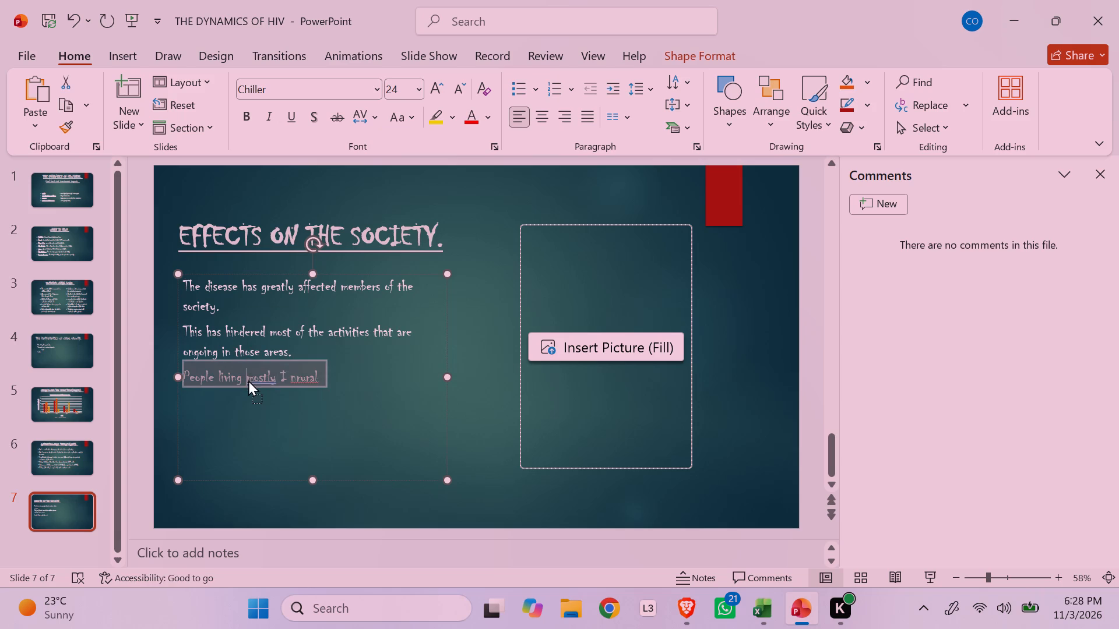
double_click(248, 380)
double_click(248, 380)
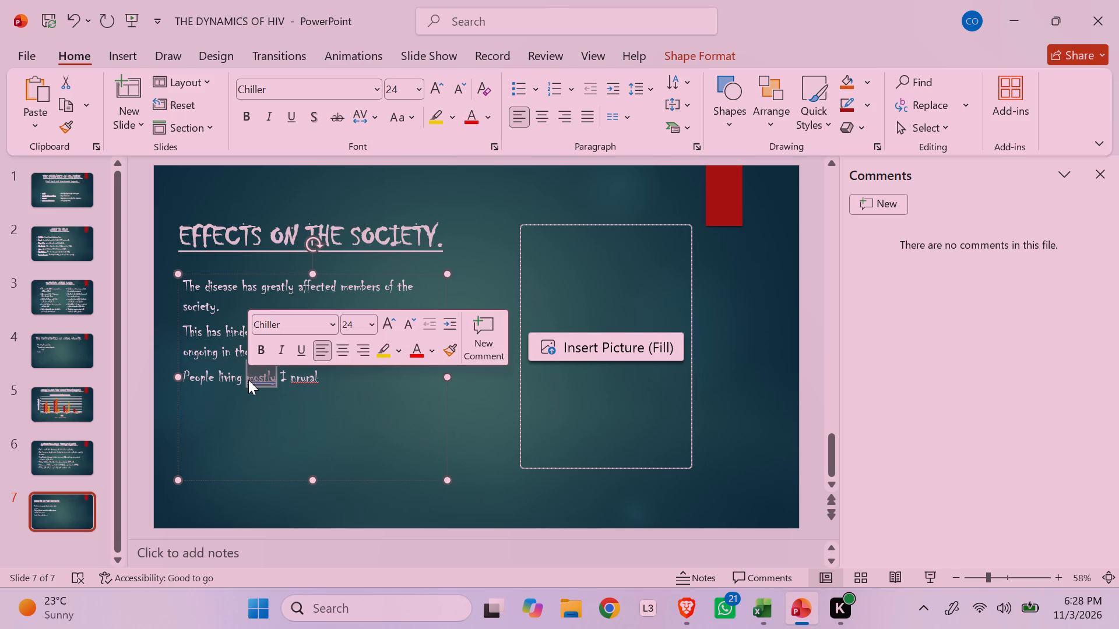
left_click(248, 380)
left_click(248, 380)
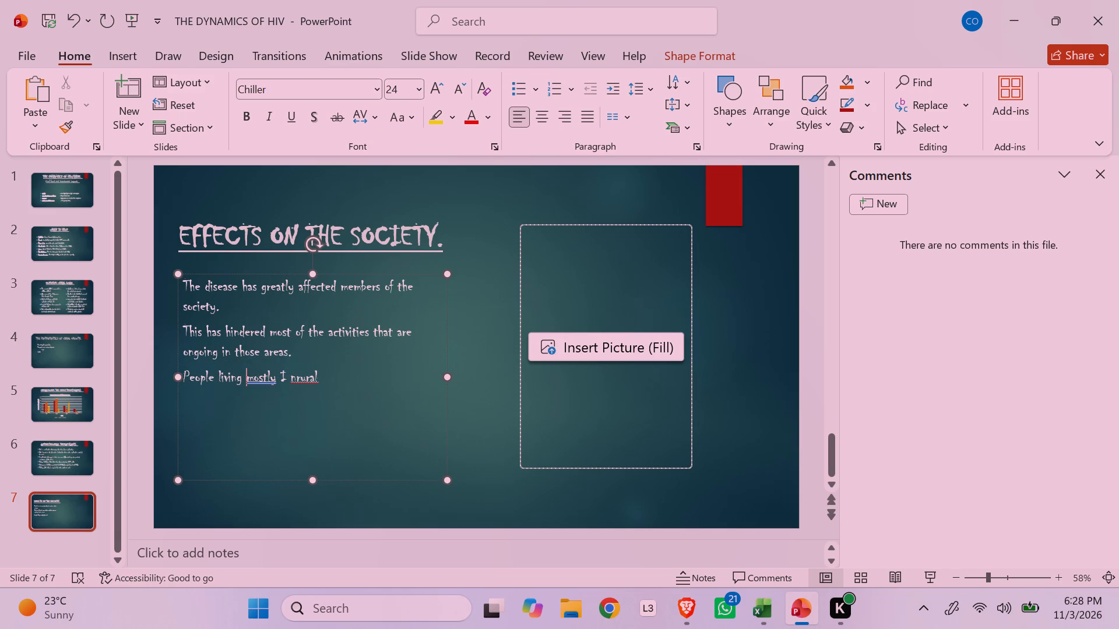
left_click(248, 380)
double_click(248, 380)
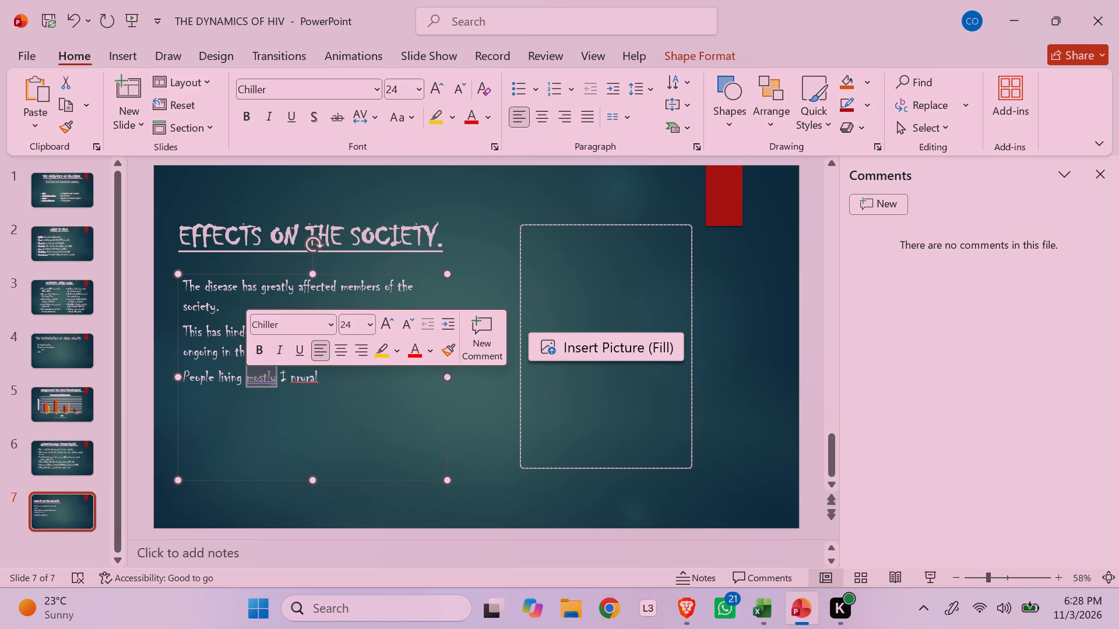
Run the spelling check, listen to the pronunciations of "neural" and "rural", and replace "nrural" in the caption with "rural".
left_click(544, 48)
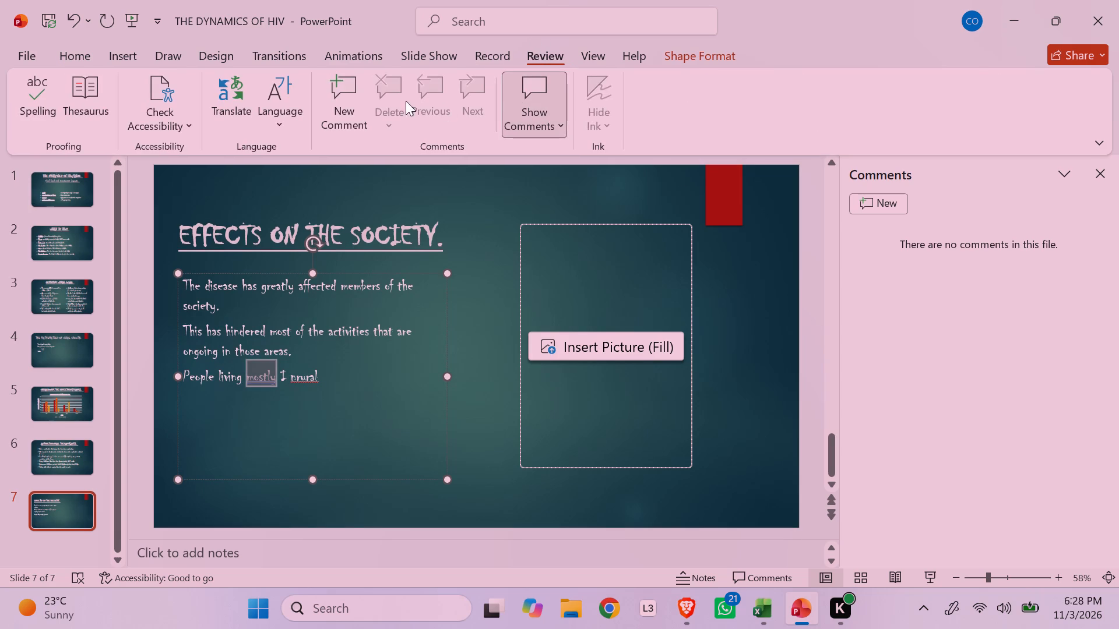
left_click(37, 114)
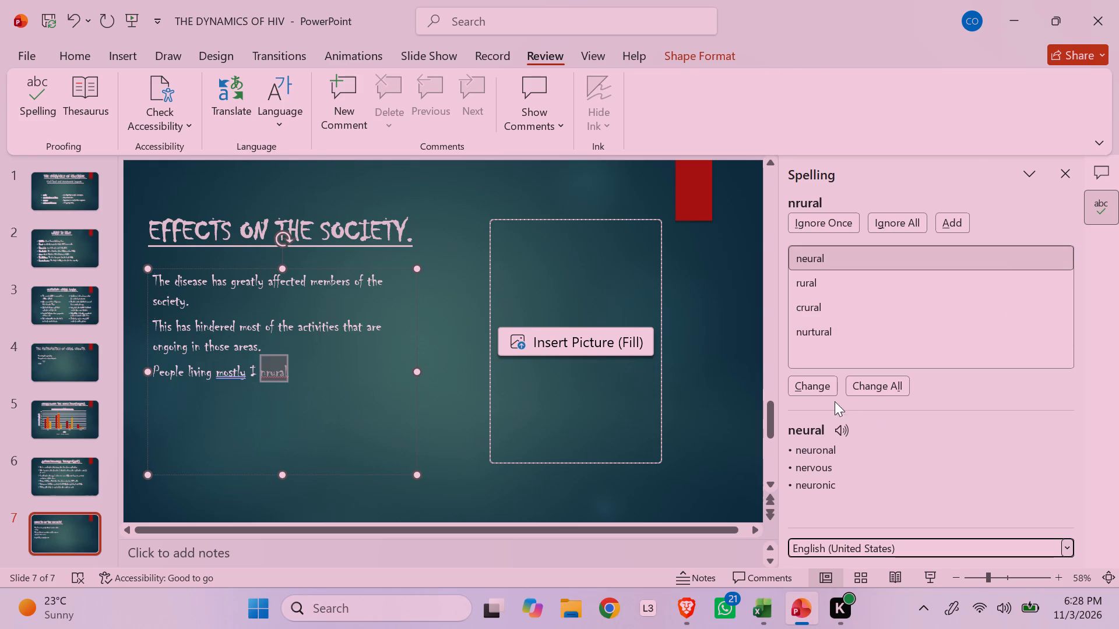
left_click(842, 426)
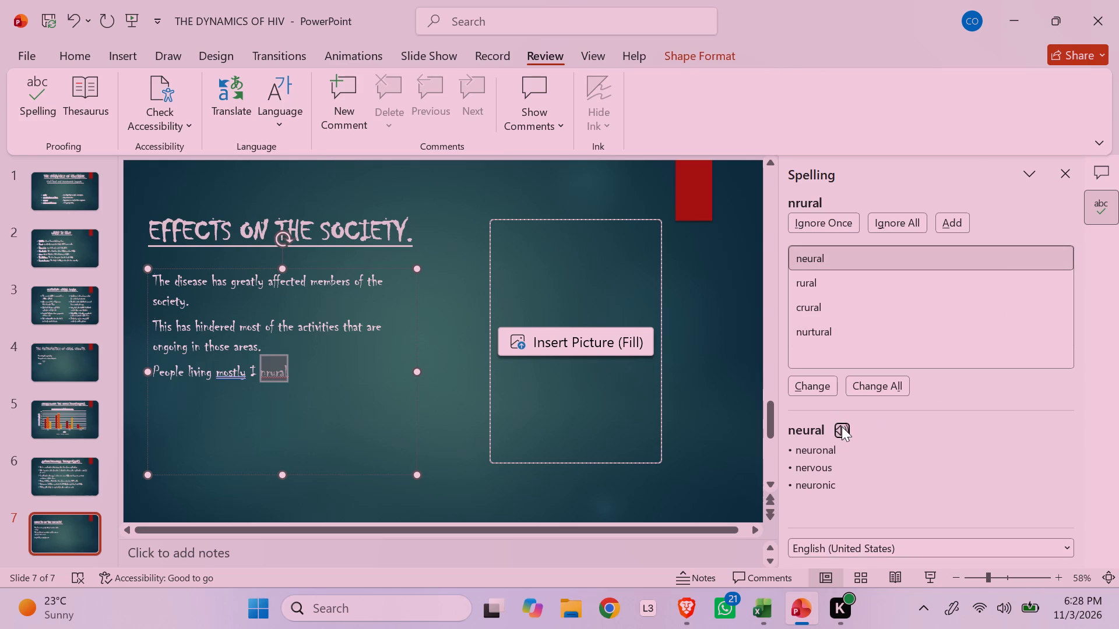
left_click(826, 450)
left_click(844, 433)
left_click(819, 291)
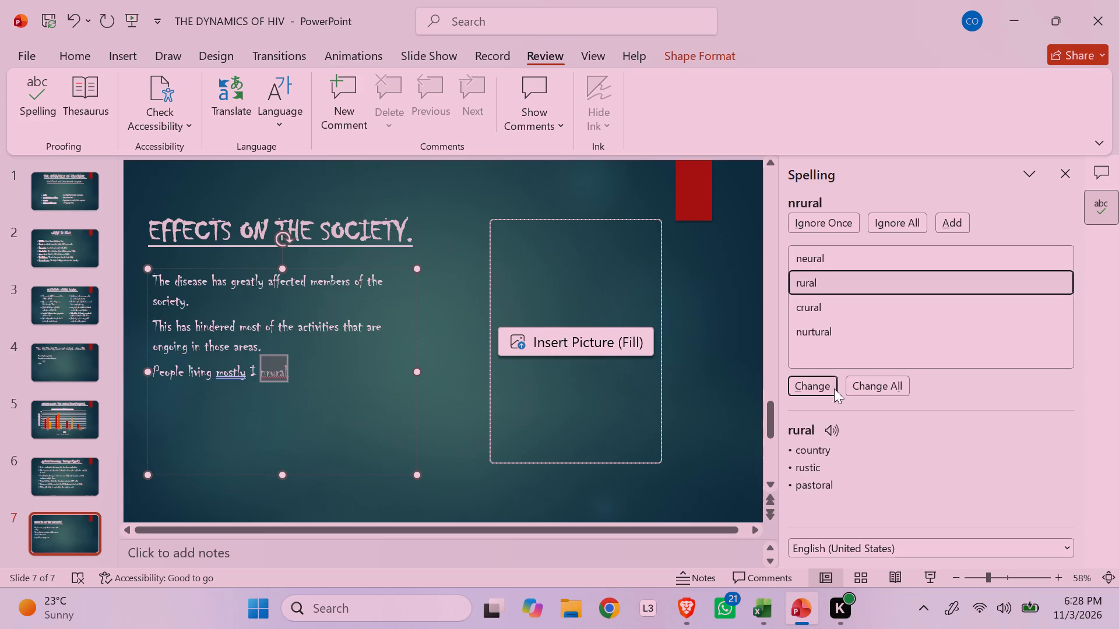
left_click(840, 425)
left_click(838, 428)
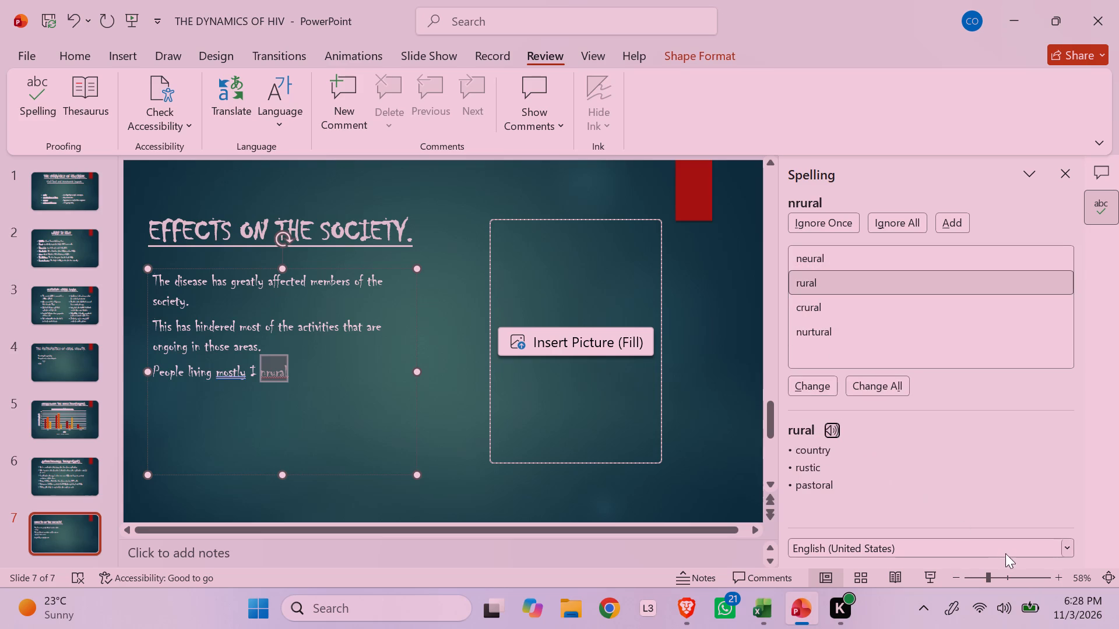
left_click(811, 285)
double_click(813, 285)
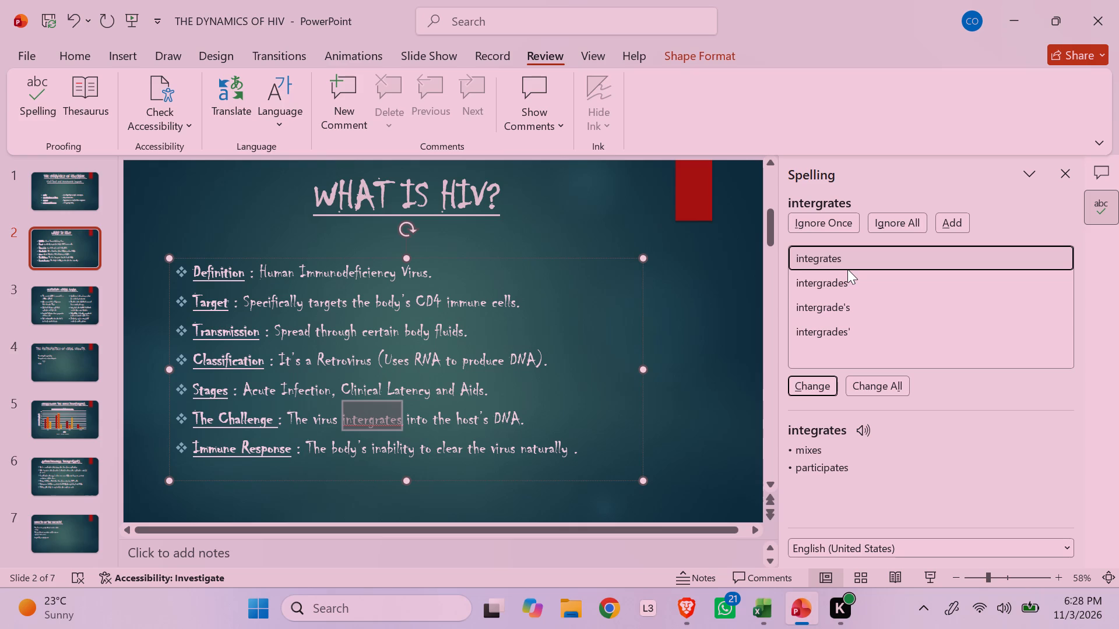
Listen to the pronunciation of "integrates" and replace the misspelled "intergrates" on slide 2 with it.
left_click(868, 428)
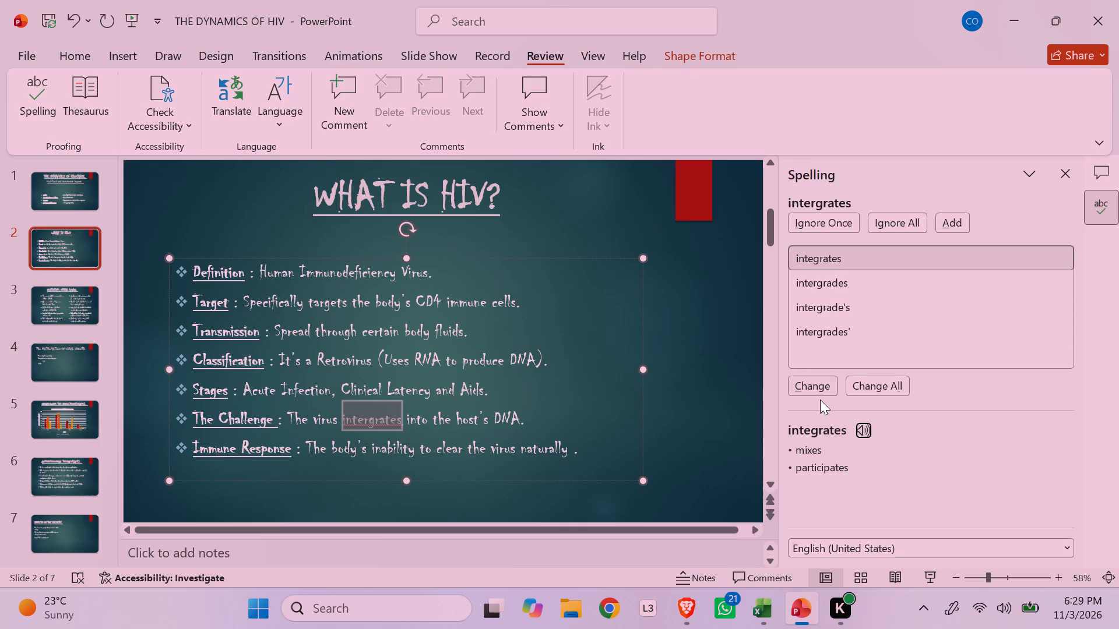
left_click(860, 423)
double_click(853, 261)
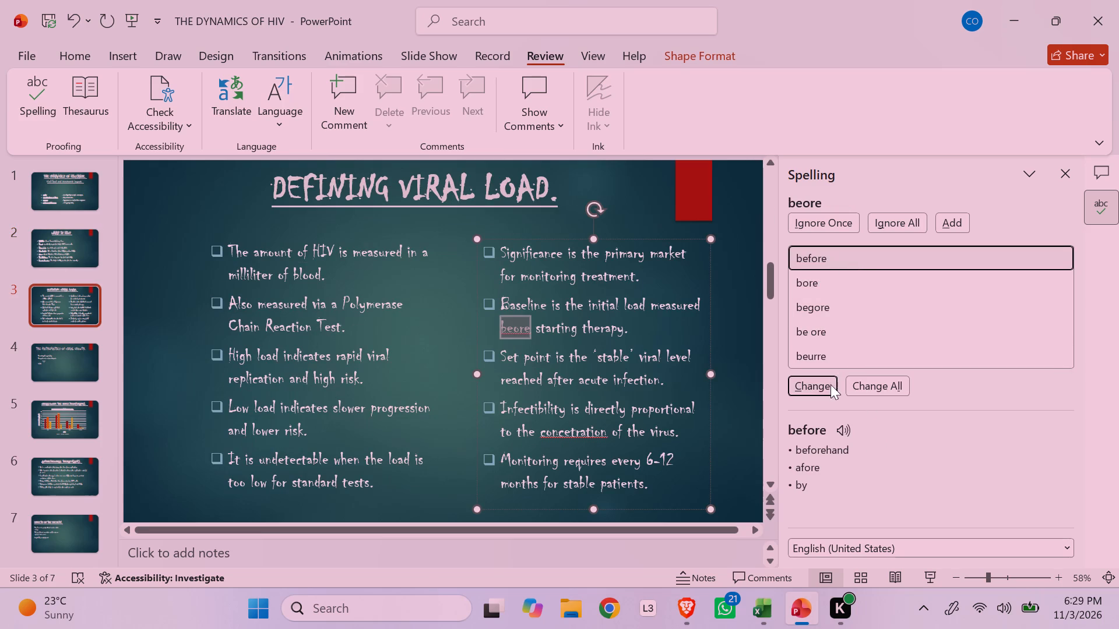
Listen to the suggestions "before", "bore", "be ore" and "beurre", and replace "beore" on slide 3 with "before".
left_click(844, 433)
left_click(829, 289)
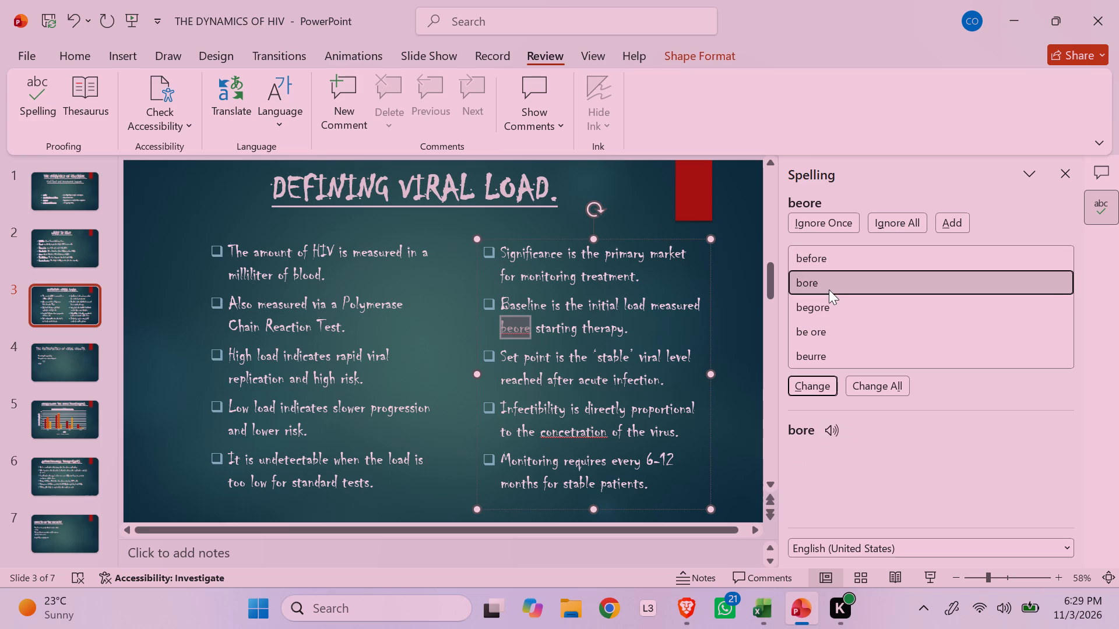
left_click(833, 423)
left_click(826, 337)
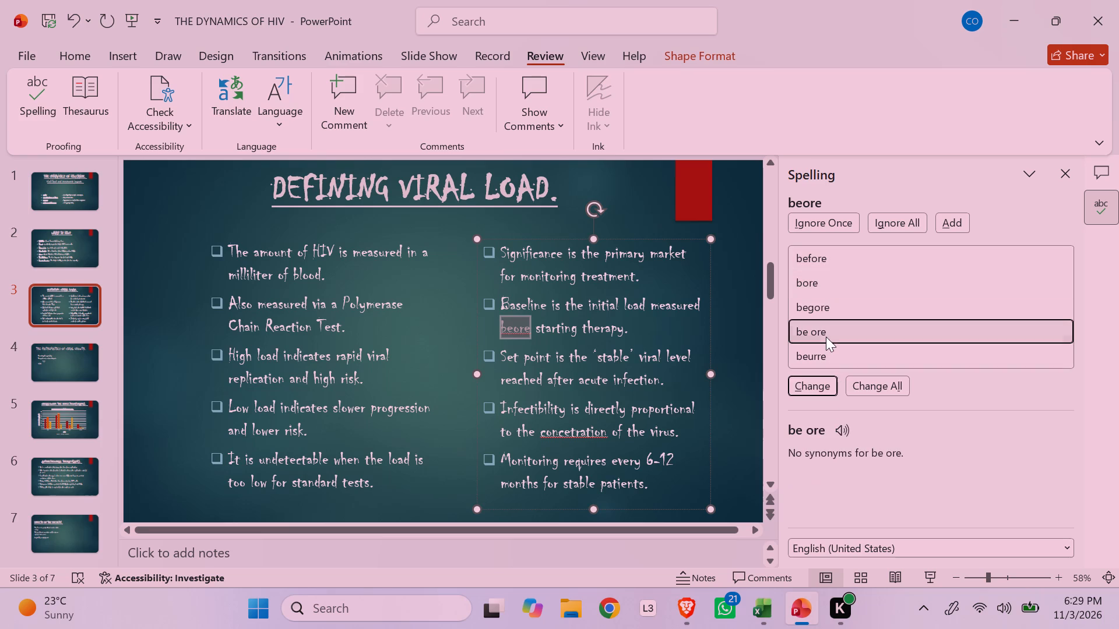
left_click(840, 434)
left_click(817, 361)
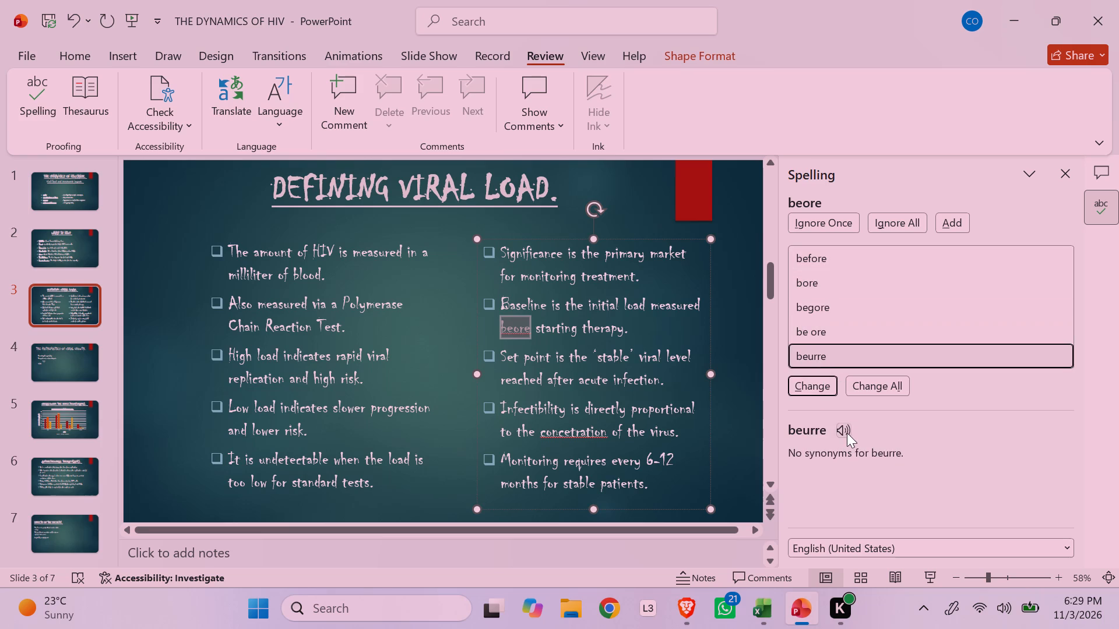
left_click(847, 431)
left_click(834, 268)
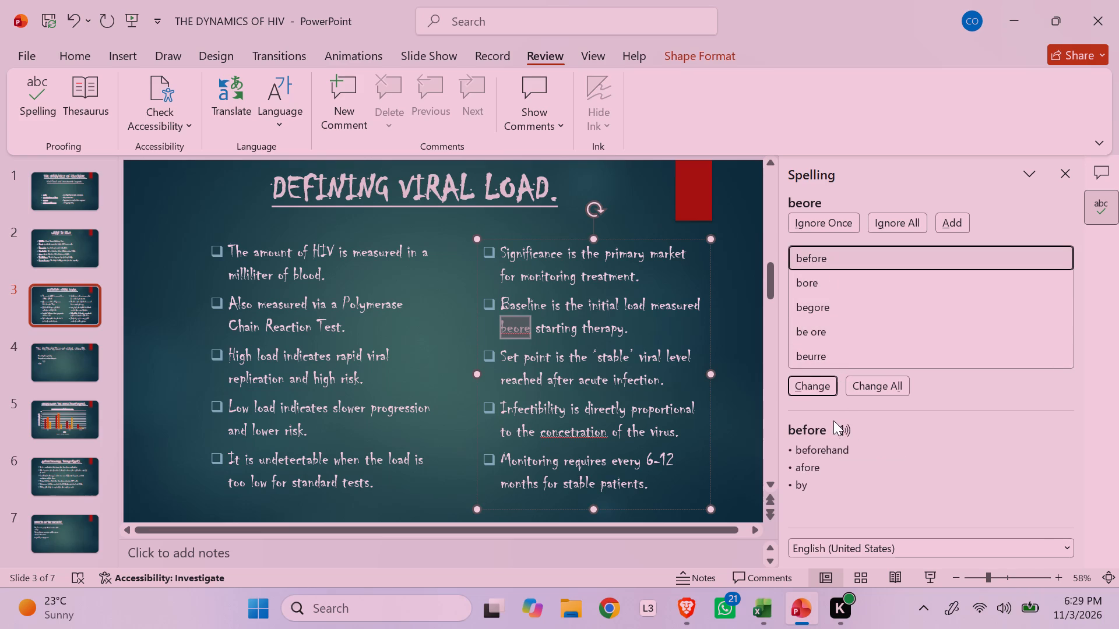
left_click(818, 388)
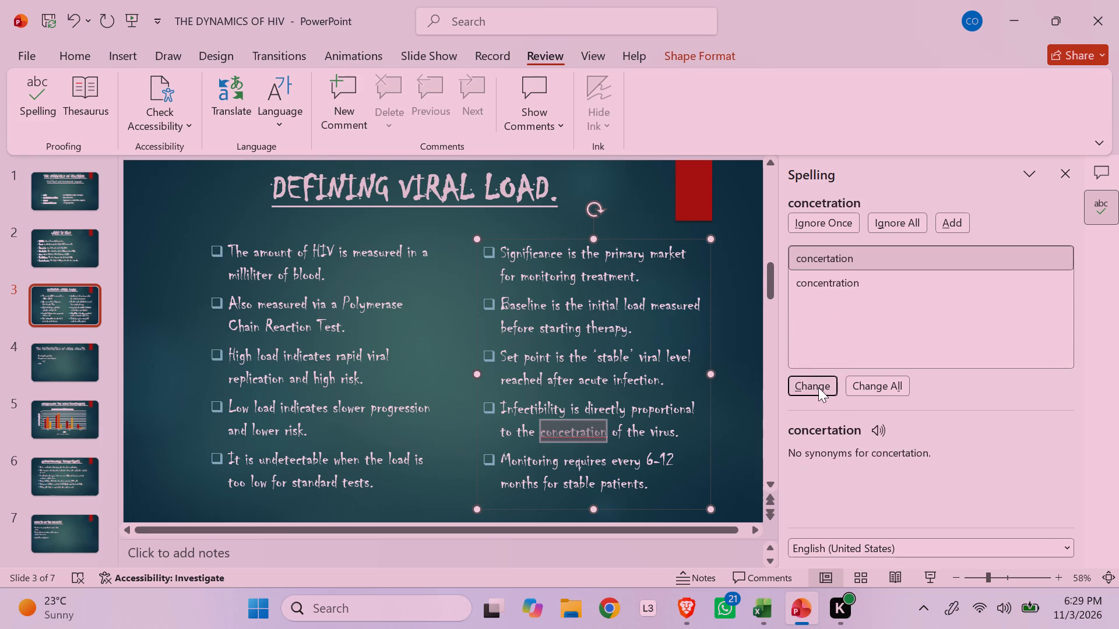
Listen to the suggestions "concertation" and "concentration", and replace "concetration" on slide 3 with "concentration".
left_click(883, 433)
left_click(859, 275)
left_click(880, 424)
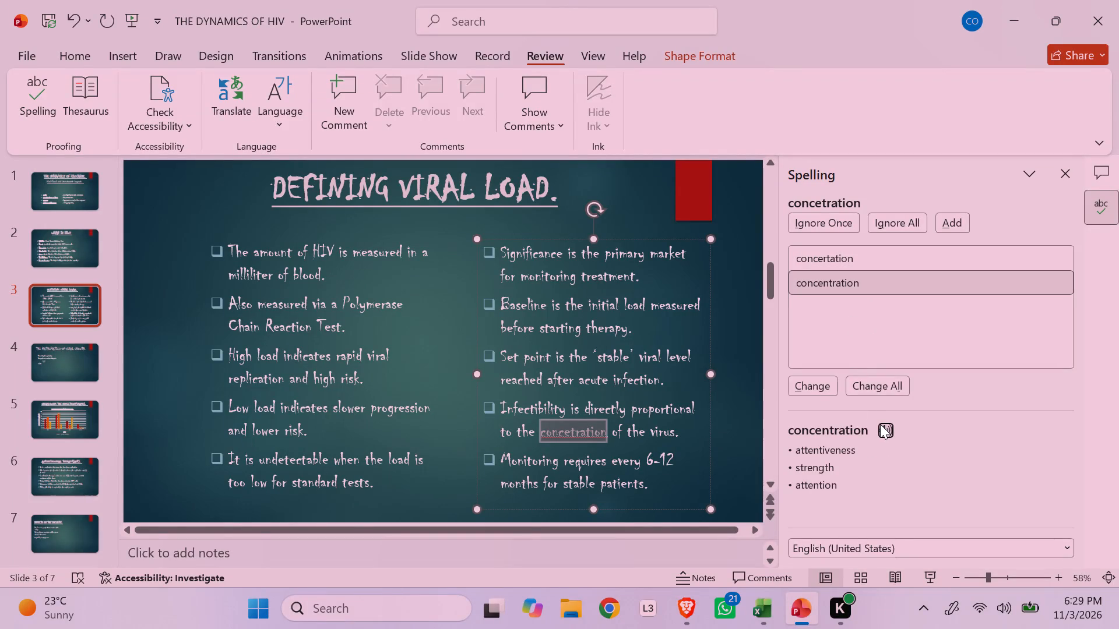
left_click(842, 284)
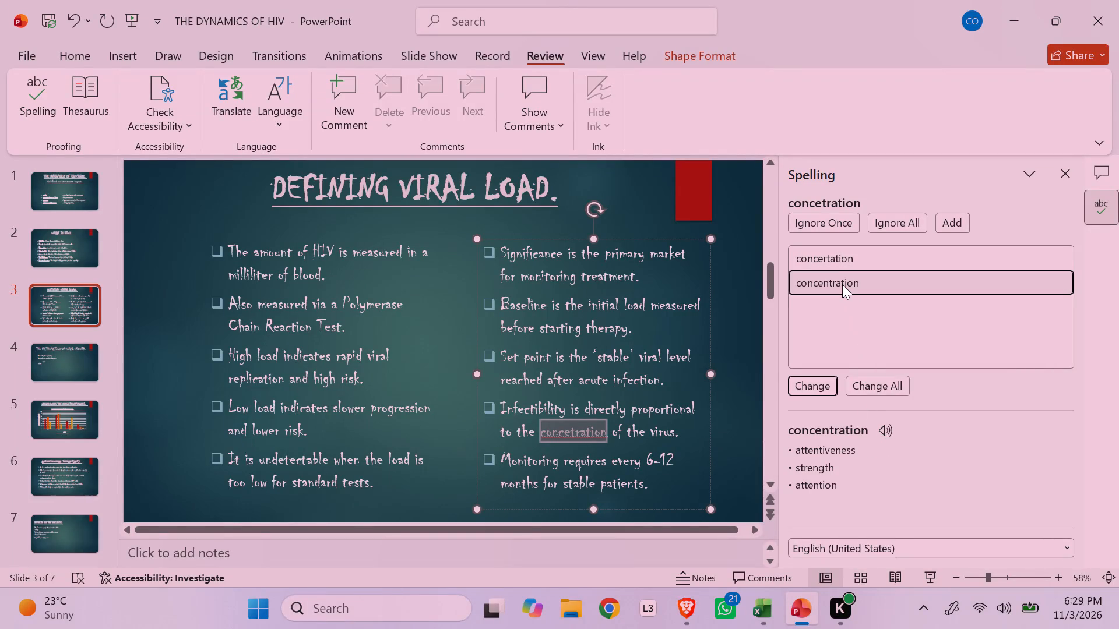
double_click(849, 281)
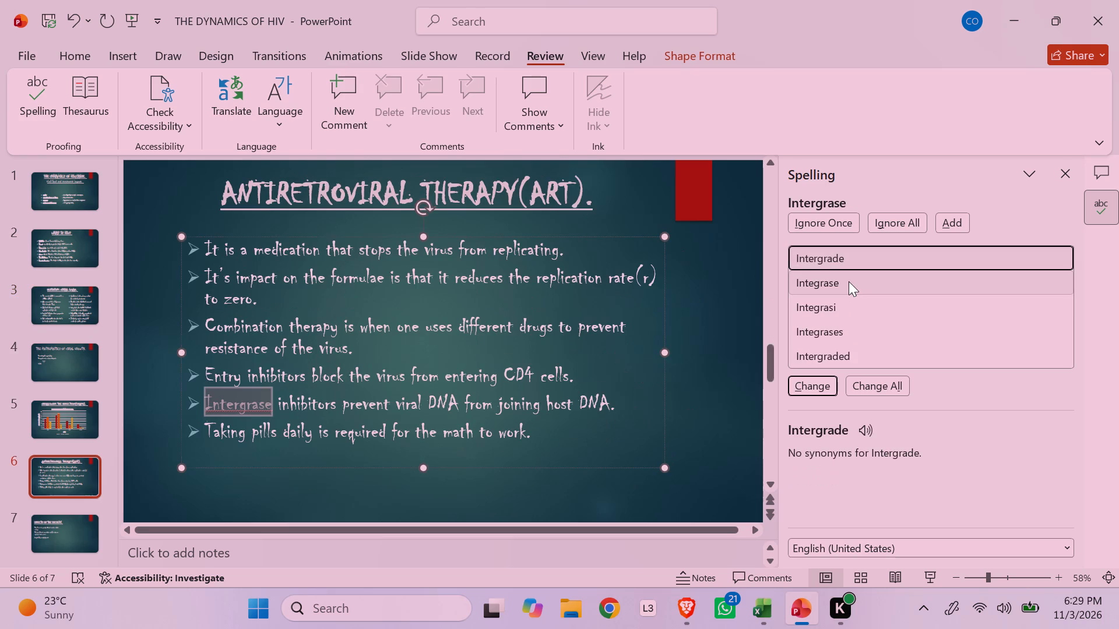
Listen to the suggestions "Intergrade" and "Integrase", replace "Intergrase" on slide 6 with "Integrase", and finish the spelling check.
left_click(865, 437)
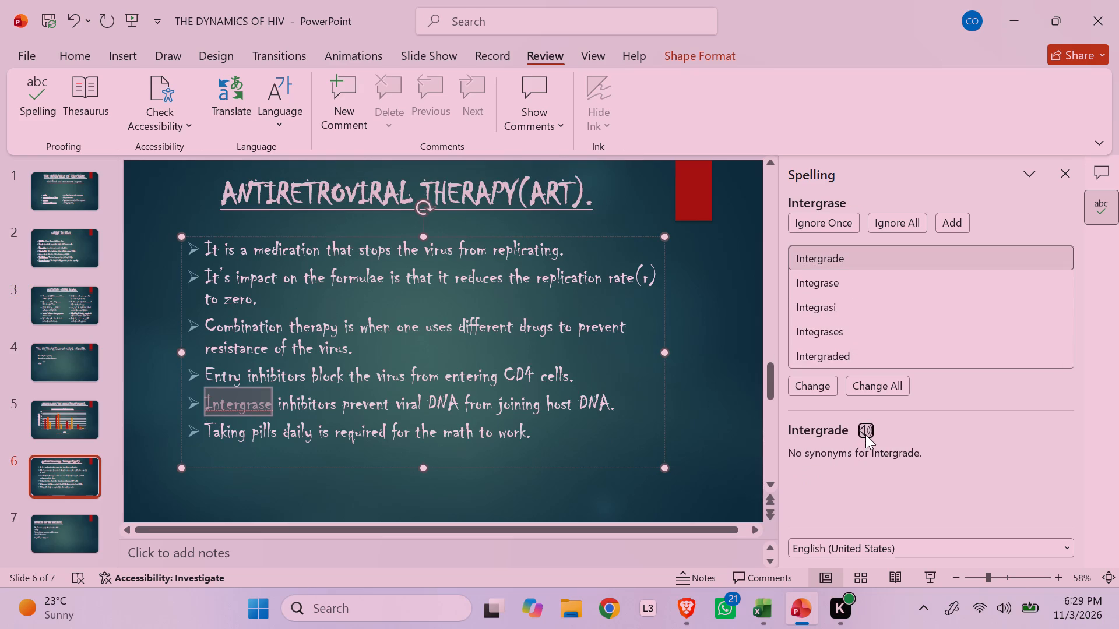
left_click(838, 283)
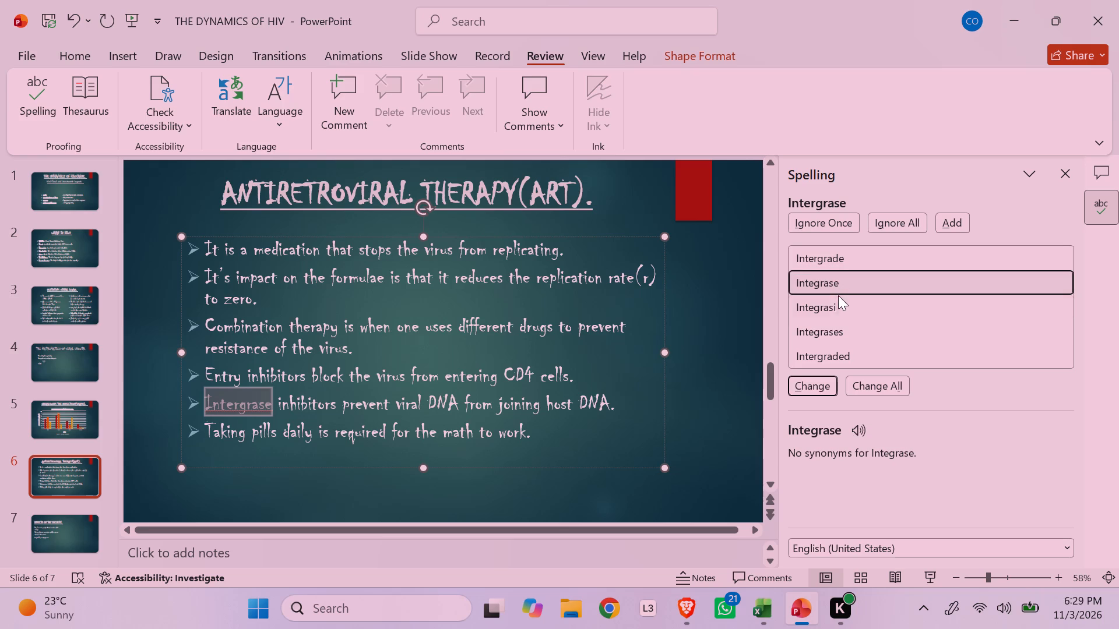
left_click(850, 430)
left_click(863, 426)
double_click(871, 281)
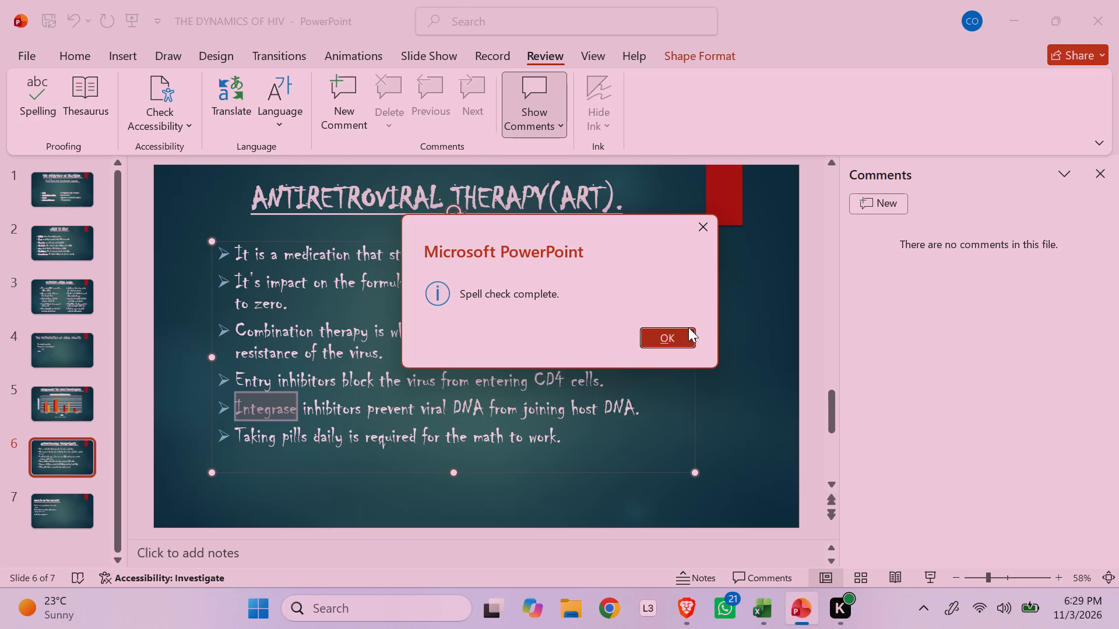
left_click(688, 327)
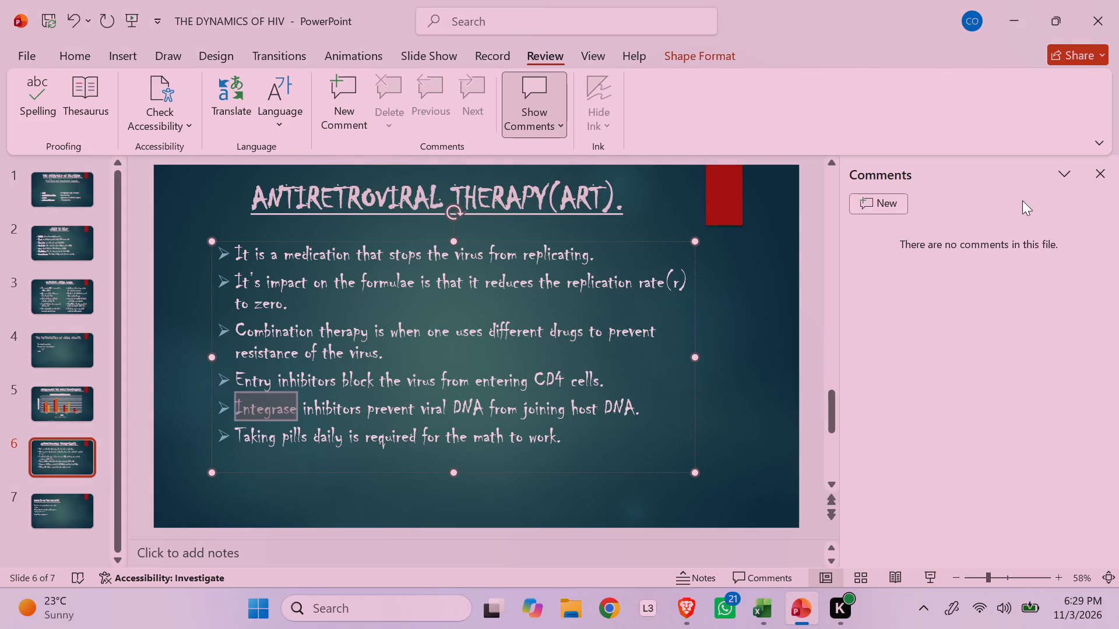
left_click(1095, 178)
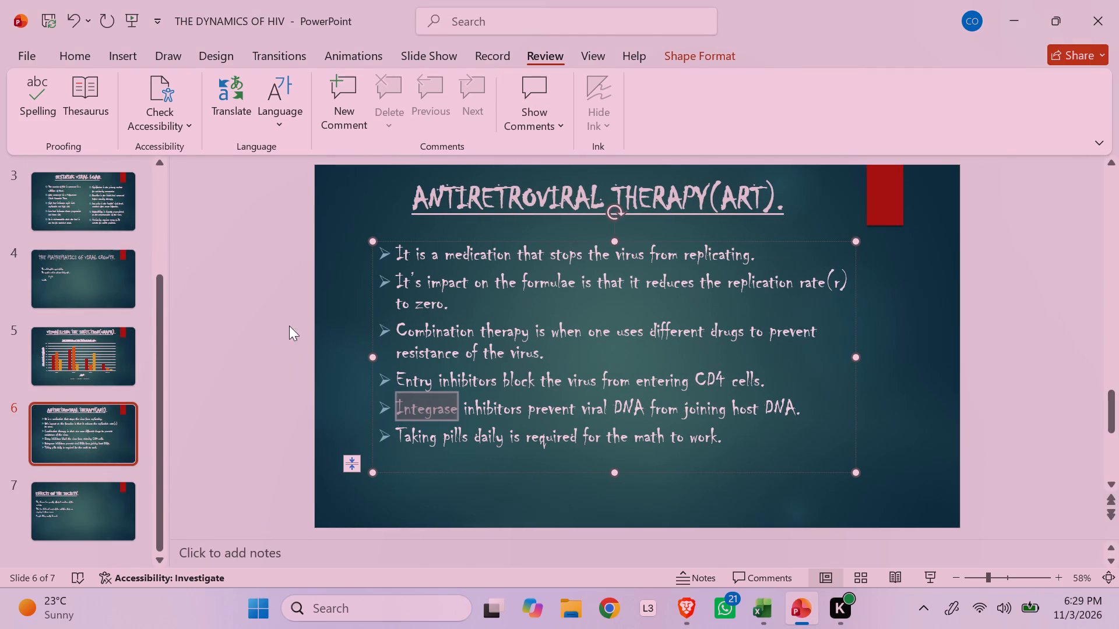
Open slide 7 and retype the letter "l" in "mostly" in the caption's last line.
scroll(100, 264, "down", 5)
left_click(111, 505)
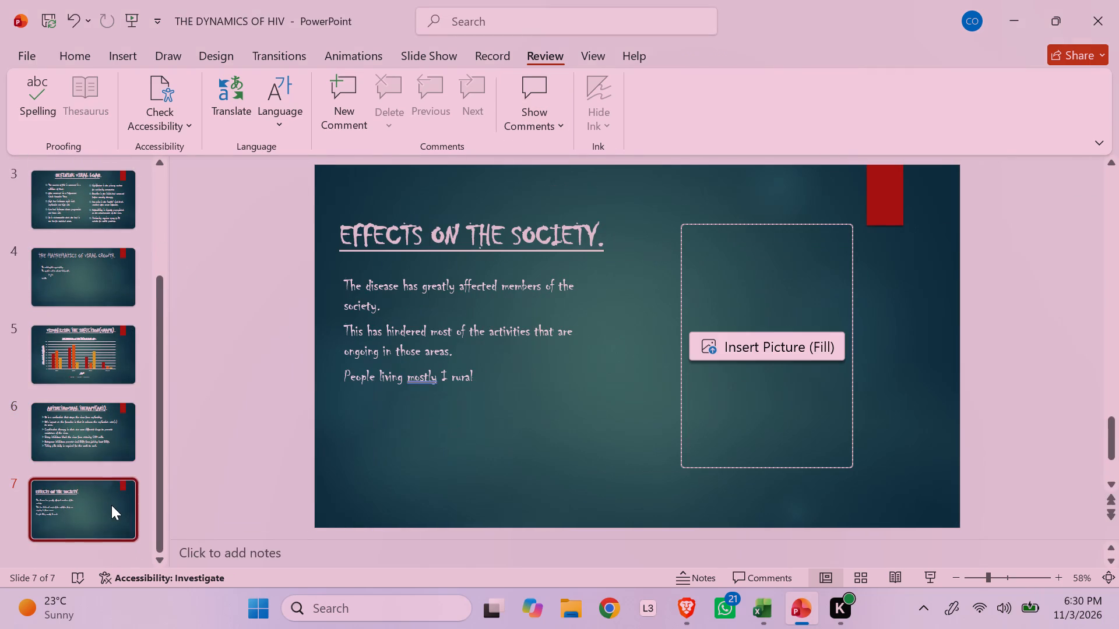
left_click(473, 371)
left_click(427, 374)
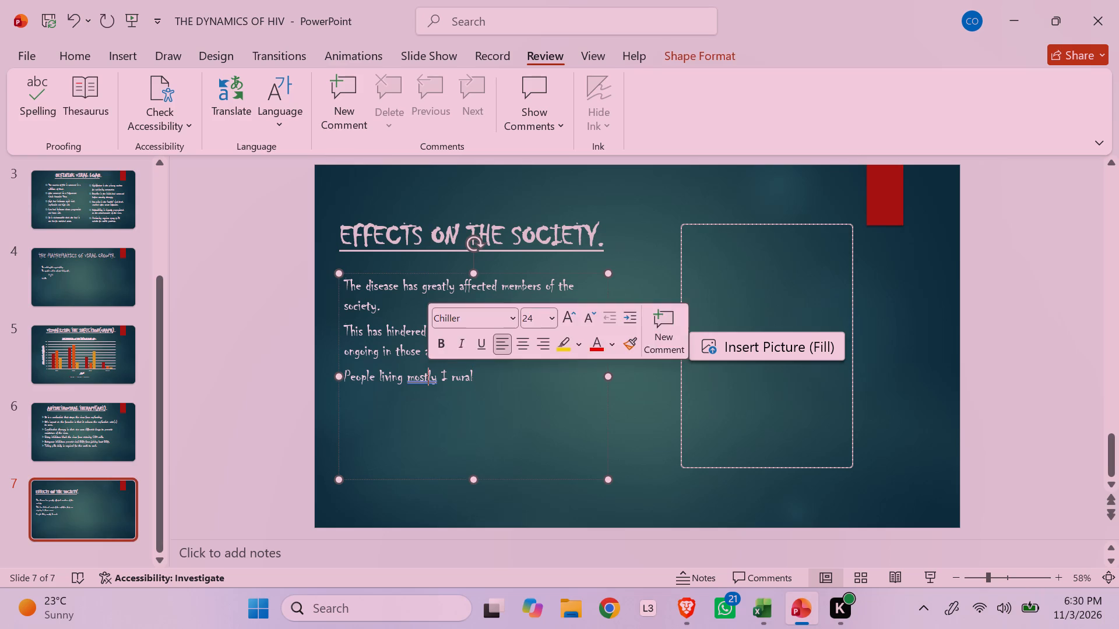
left_click(469, 373)
left_click(433, 378)
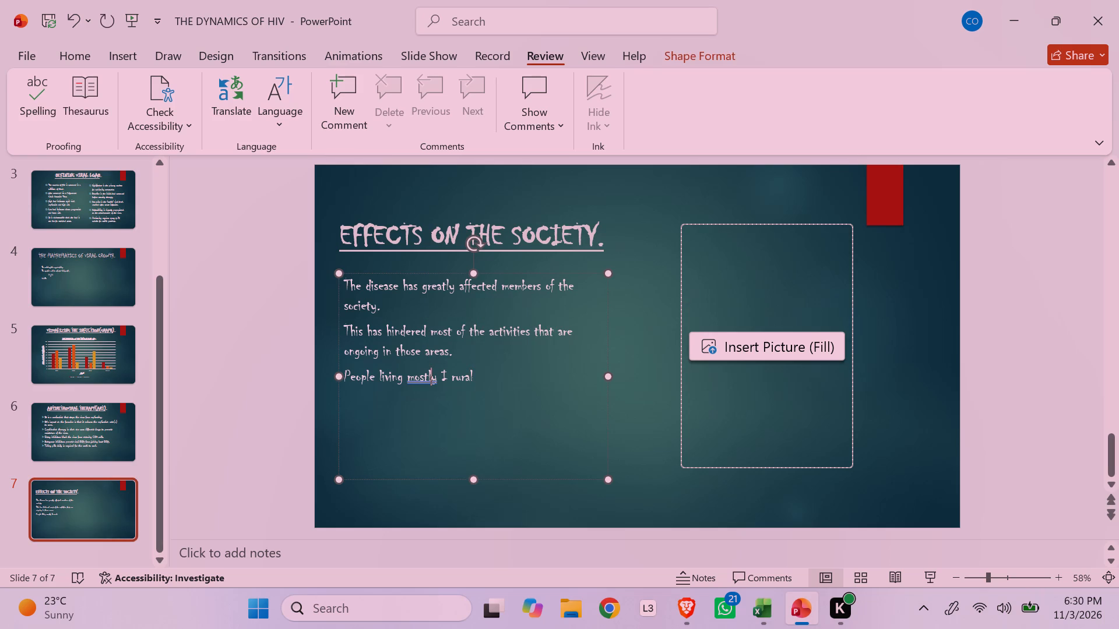
key("BackSpace")
key("l")
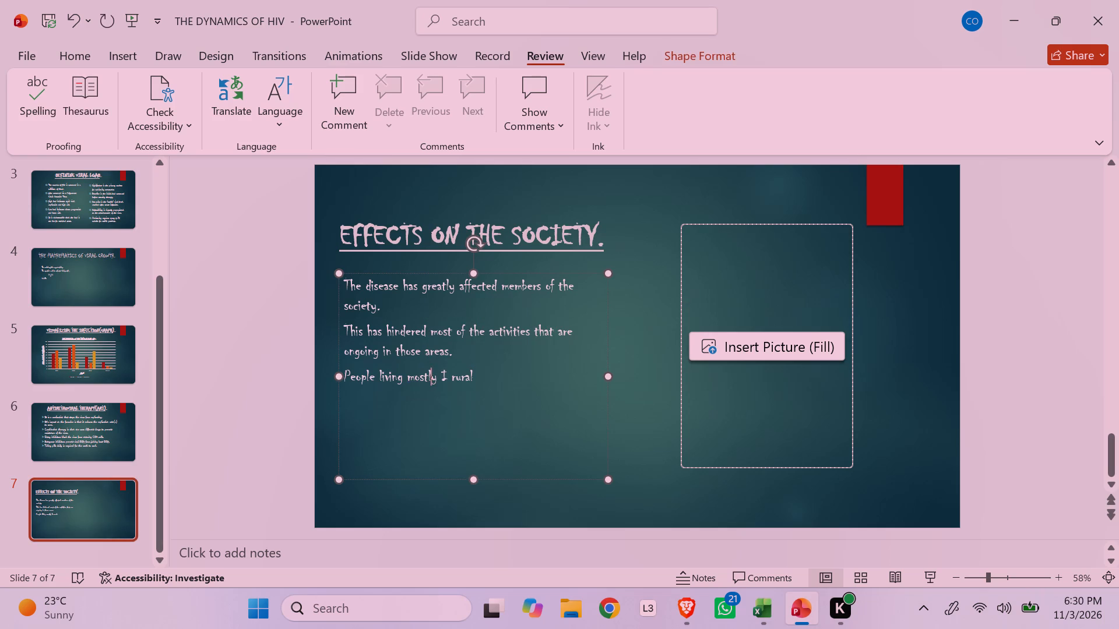
Replace "I rural" at the end of the slide 7 caption with "in mostly rural areas".
left_click(477, 377)
left_click(481, 377)
key("BackSpace")
key("BackSpace")
key("BackSpace")
key("BackSpace")
key("BackSpace")
key("BackSpace")
key("BackSpace")
key("BackSpace")
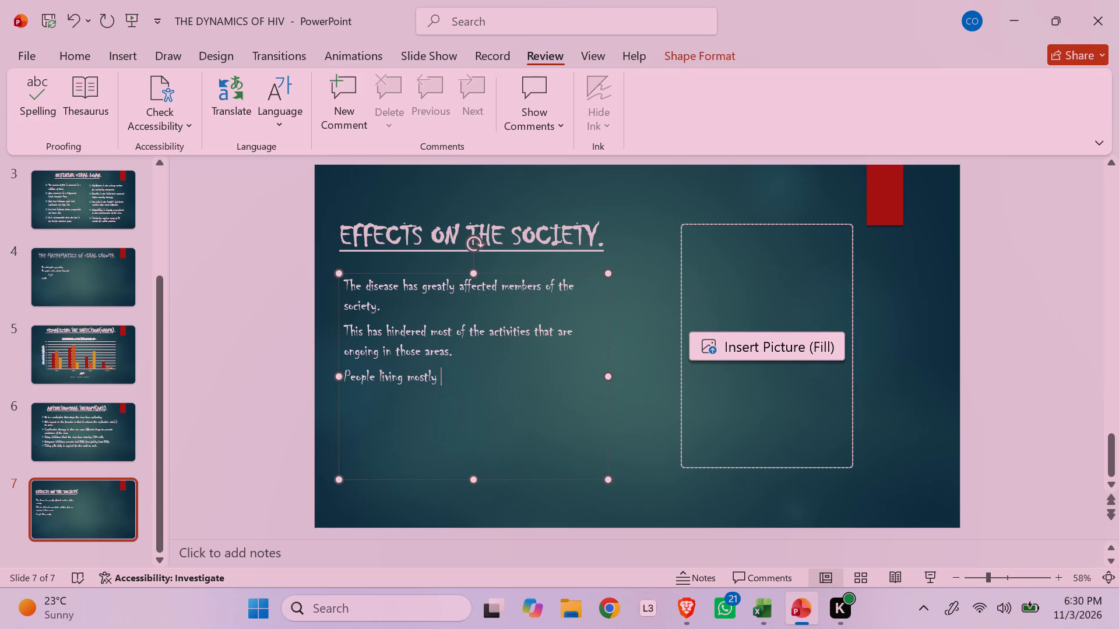
type("i n")
key("BackSpace")
key("BackSpace")
type("n m")
type("os")
type("lt")
key("space")
key("BackSpace")
key("BackSpace")
key("BackSpace")
type("tly")
key("space")
type("riu")
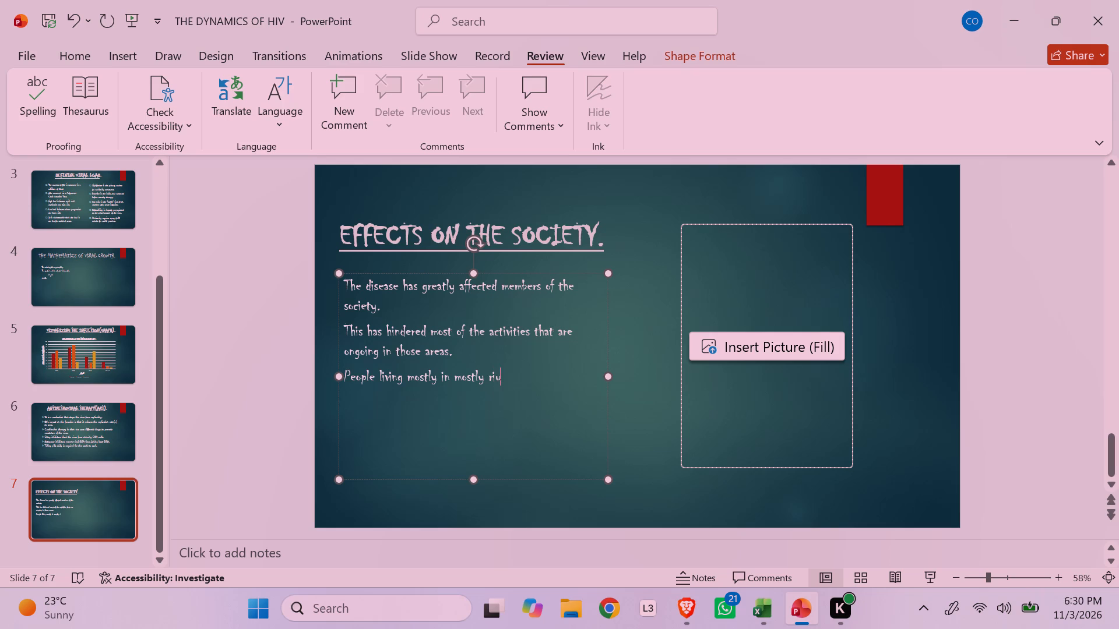
key("BackSpace")
key("BackSpace")
type("ural ares")
key("space")
key("BackSpace")
key("BackSpace")
type("s")
key("space")
key("BackSpace")
key("BackSpace")
type("as")
key("space")
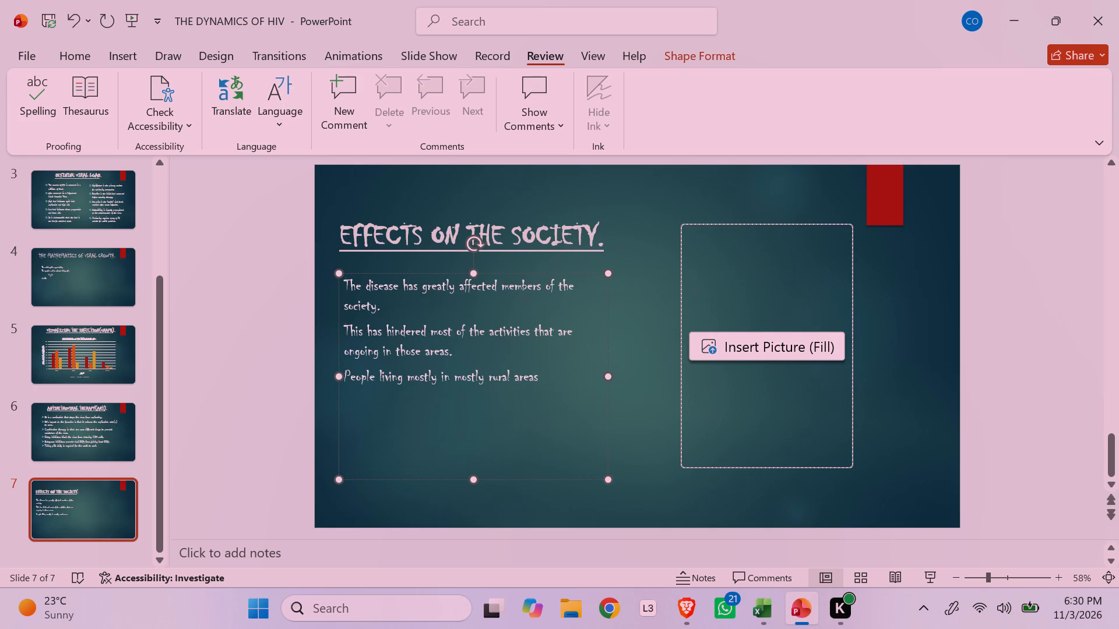
Complete the caption's third paragraph with "are mostly affected with social stigma that they face.".
type("are mos")
type("tly")
key("space")
type("affected with")
key("space")
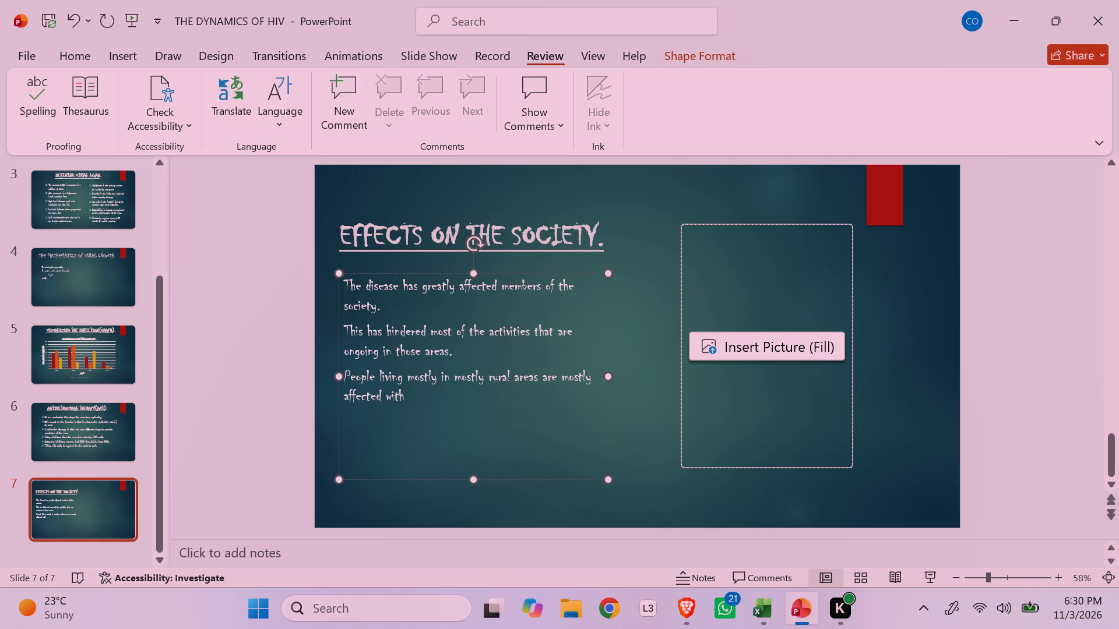
type("social stigma")
key("space")
type("th")
type("at they face")
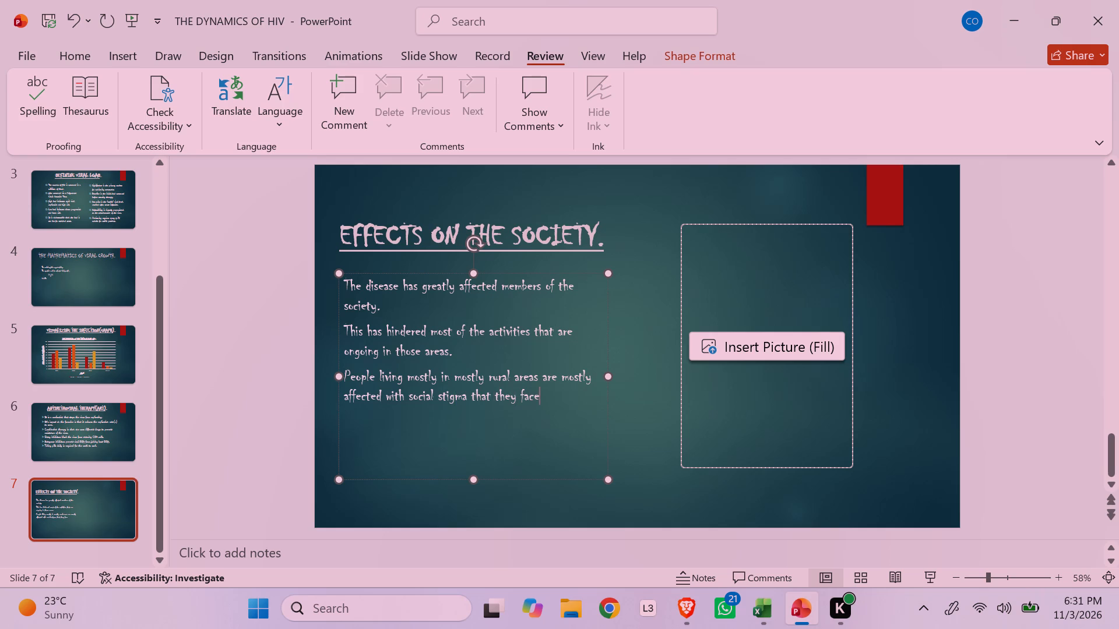
key("period")
Add a new caption paragraph reading "This has brought about many cases involving death and murder".
key("Return")
type("This has")
key("space")
type("brou")
type("ght")
key("space")
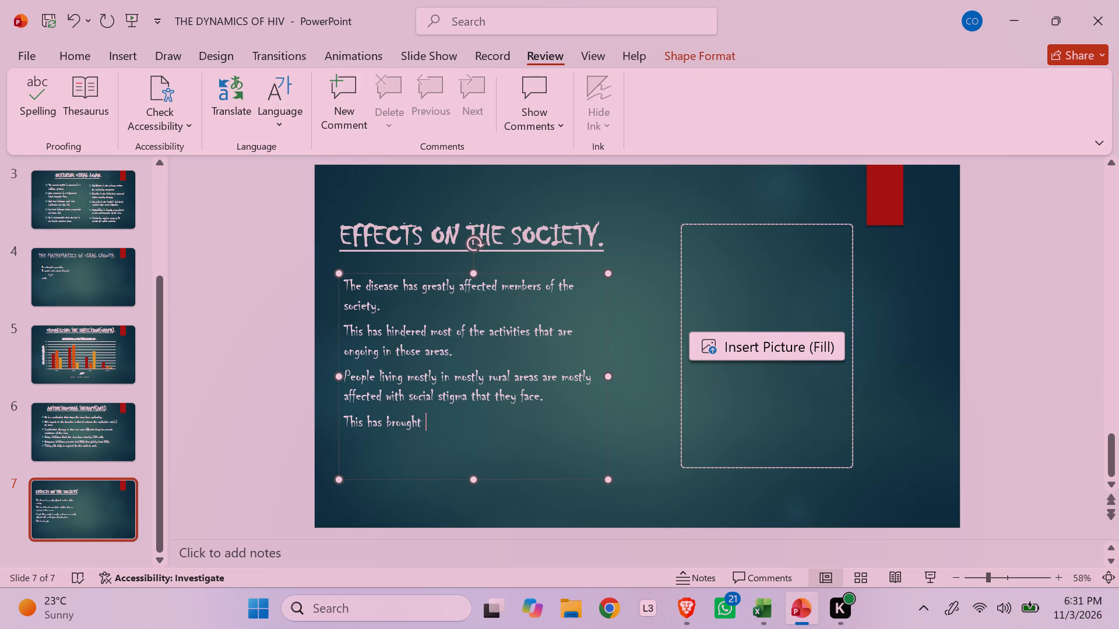
type("about many cassa")
key("BackSpace")
key("BackSpace")
type("es")
key("space")
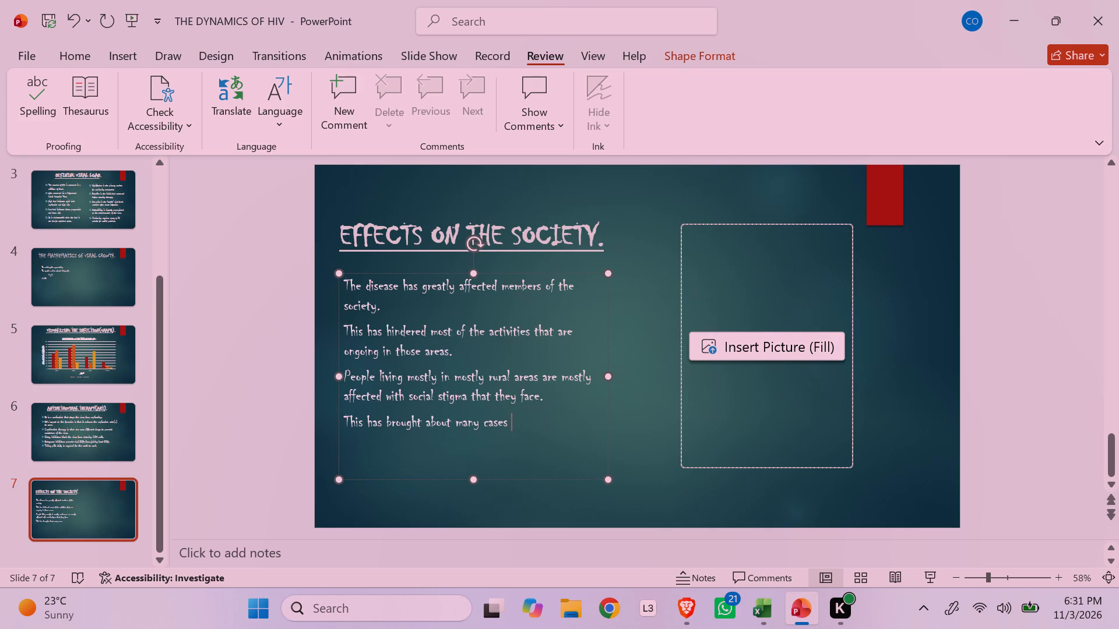
type("in")
key("BackSpace")
type("nvolving")
key("space")
type("death")
key("space")
type("and murder")
key("space")
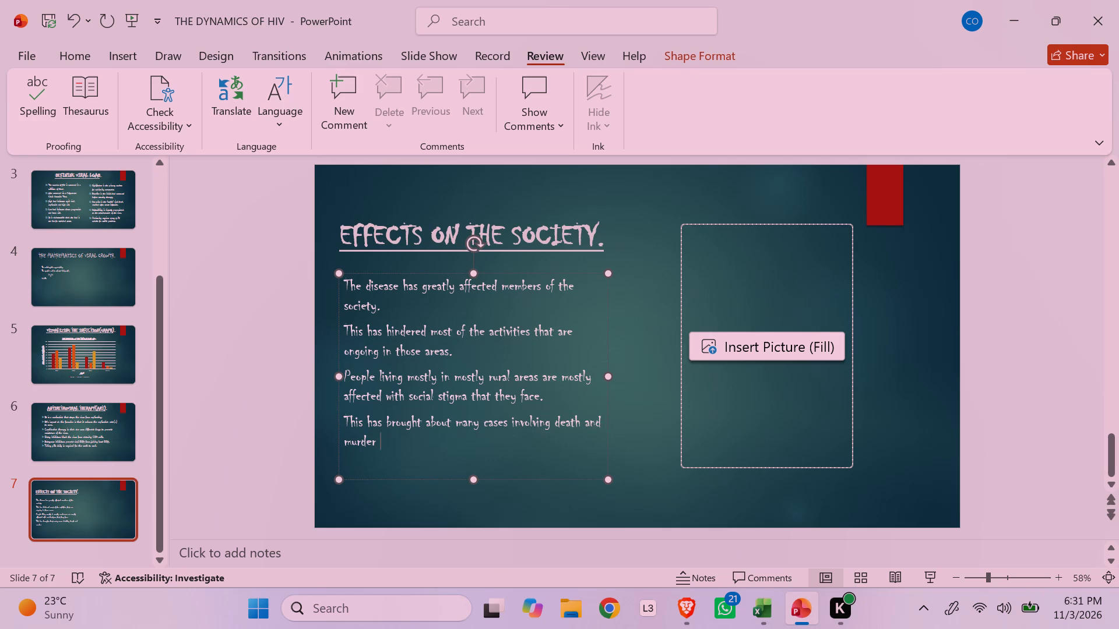
Complete the caption's fourth paragraph with "and has really made those living with the infection feel very insecure.".
type("and has rea")
type("lly made")
key("space")
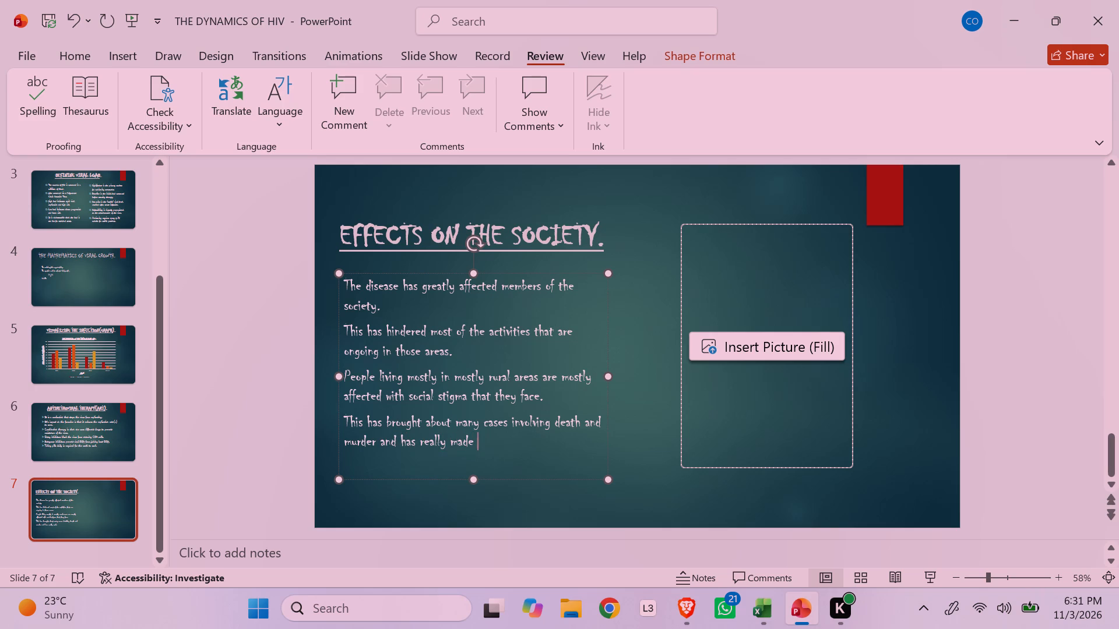
type("those living")
key("space")
type("with")
key("space")
type("he")
key("space")
key("BackSpace")
key("BackSpace")
key("BackSpace")
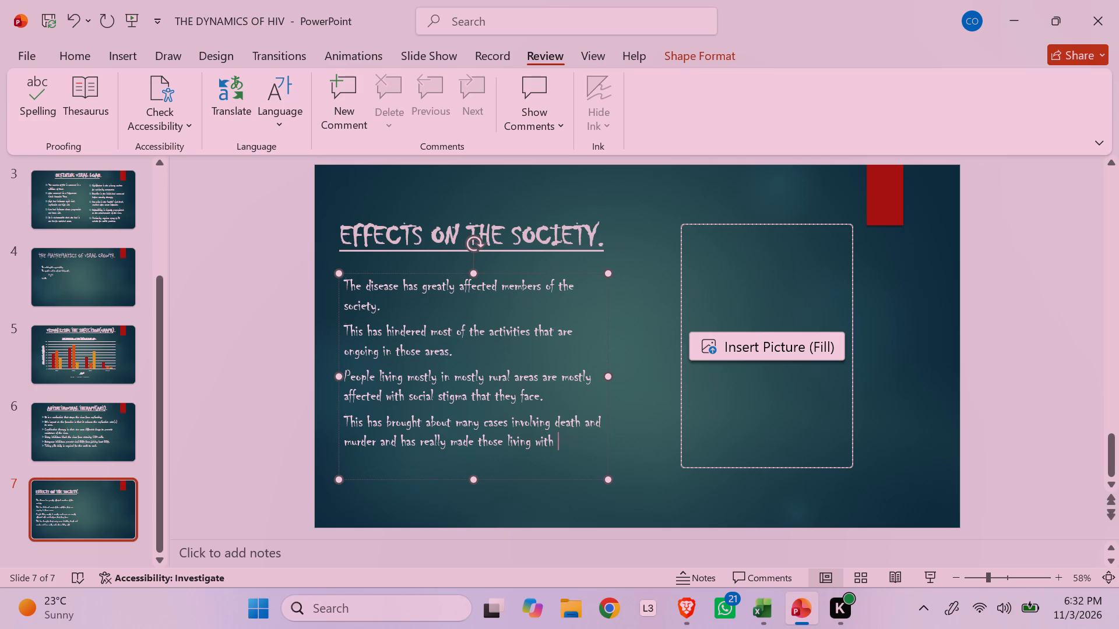
type("the infection")
key("space")
type("fel")
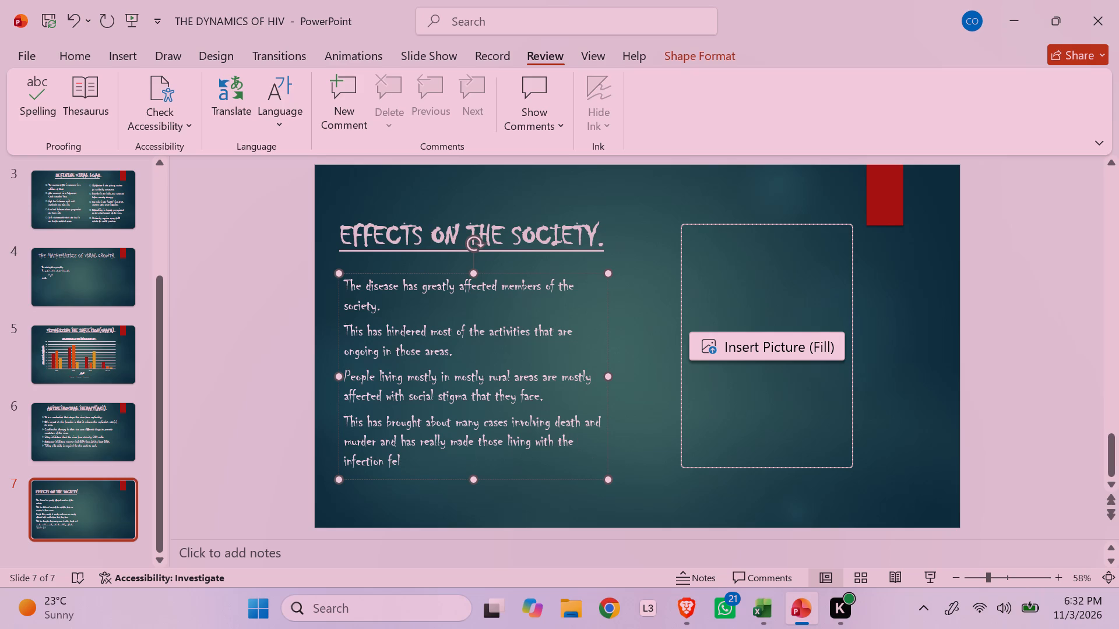
key("BackSpace")
type("el very inse")
type("cure")
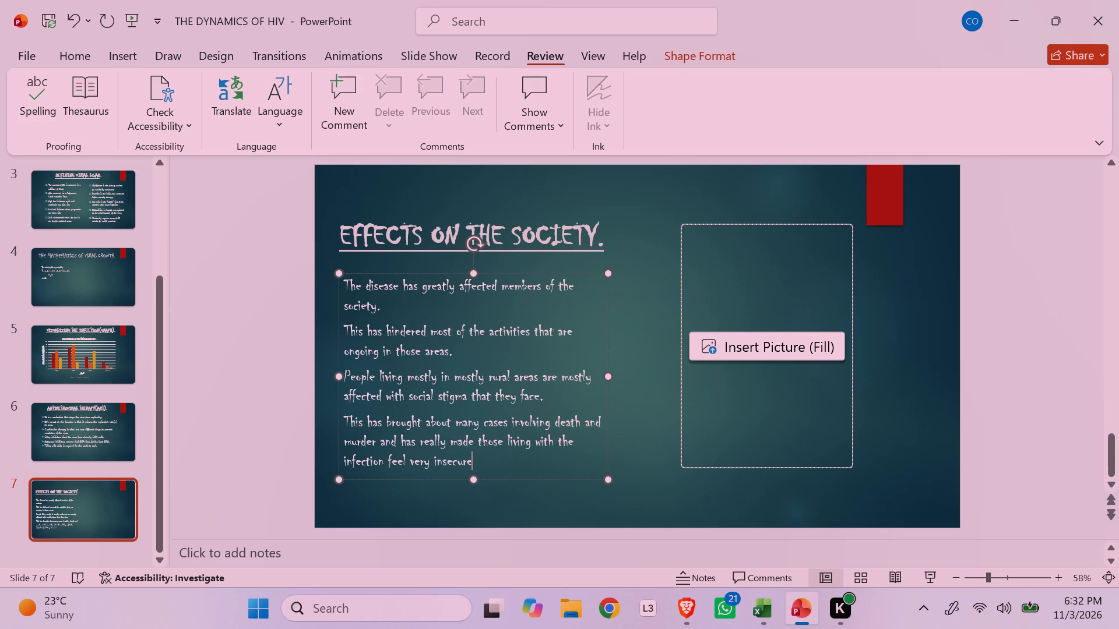
key("period")
Increase the font size of all four caption paragraphs on slide 7 to 26.
left_click_drag(346, 285, 510, 468)
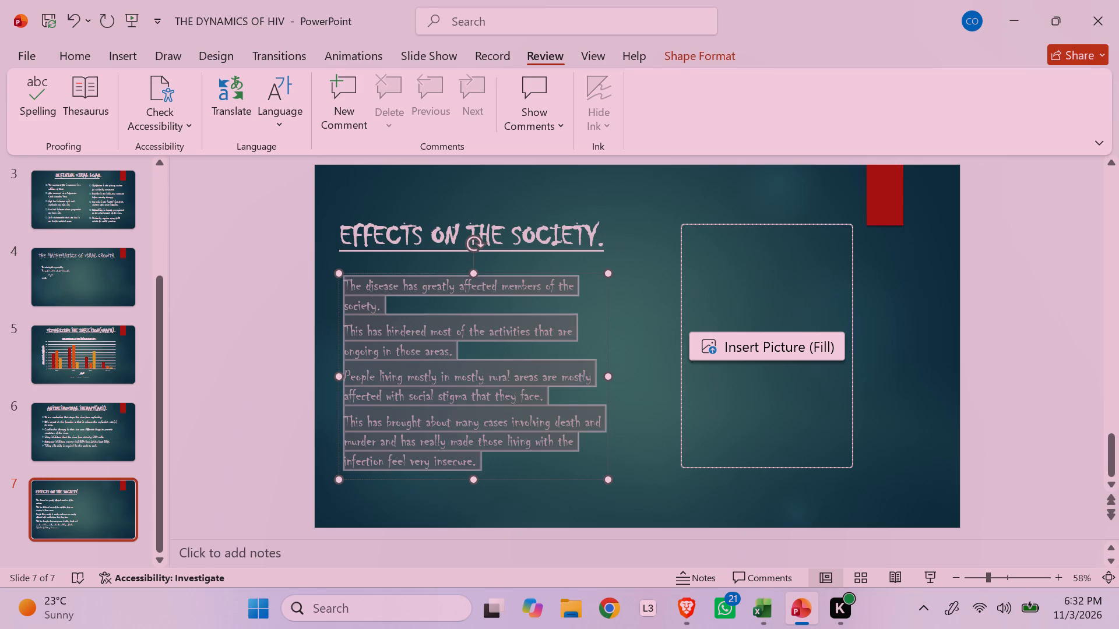
left_click_drag(510, 468, 520, 467)
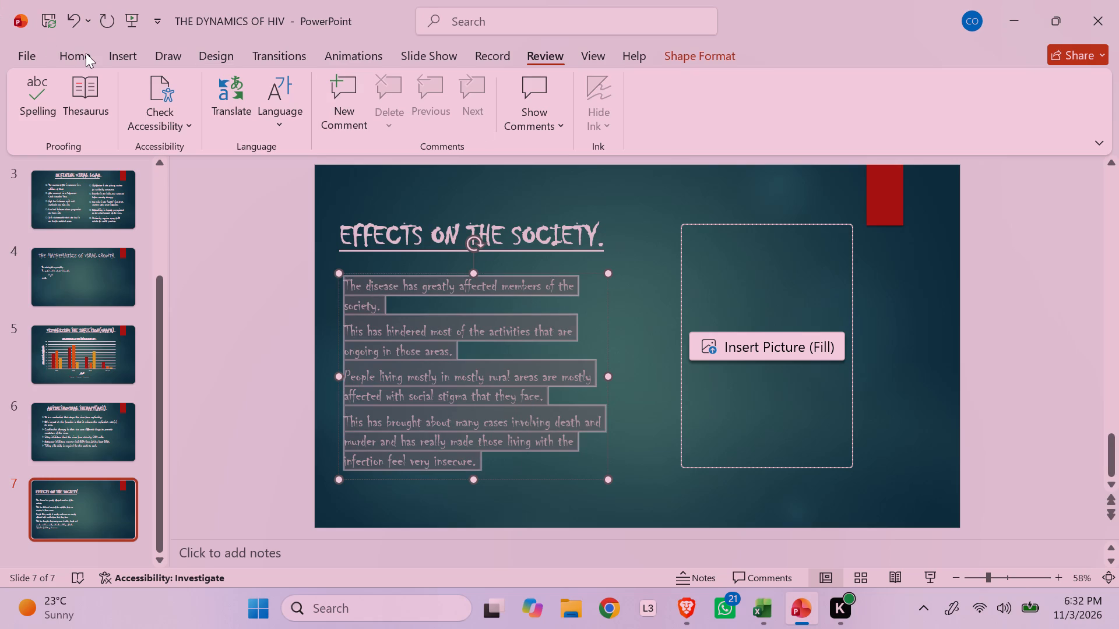
left_click(86, 53)
left_click(441, 89)
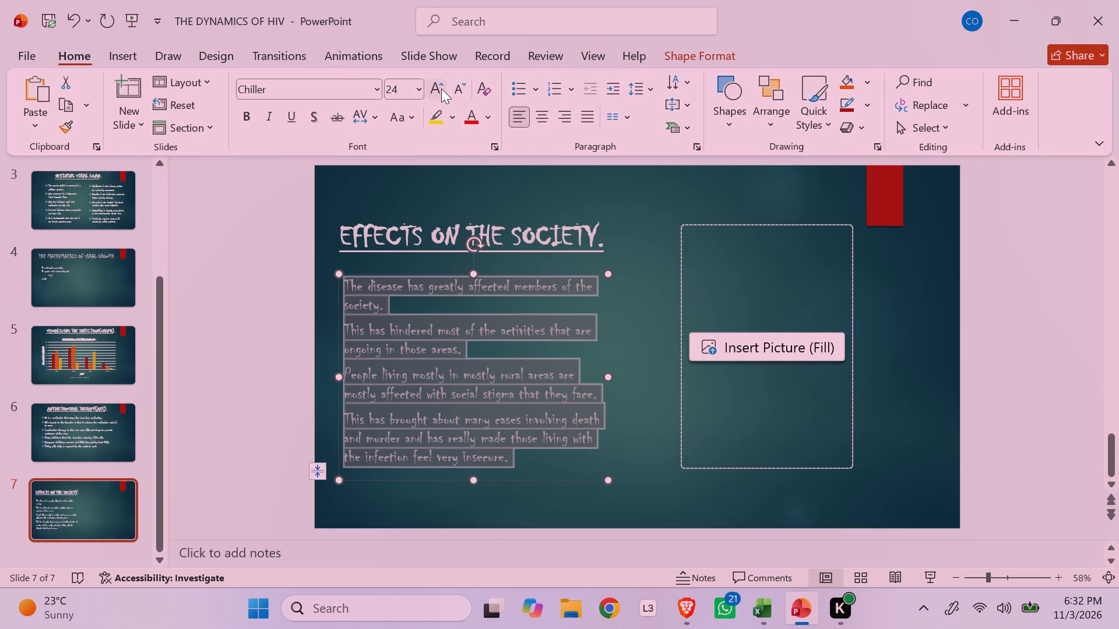
left_click(441, 89)
left_click(441, 89)
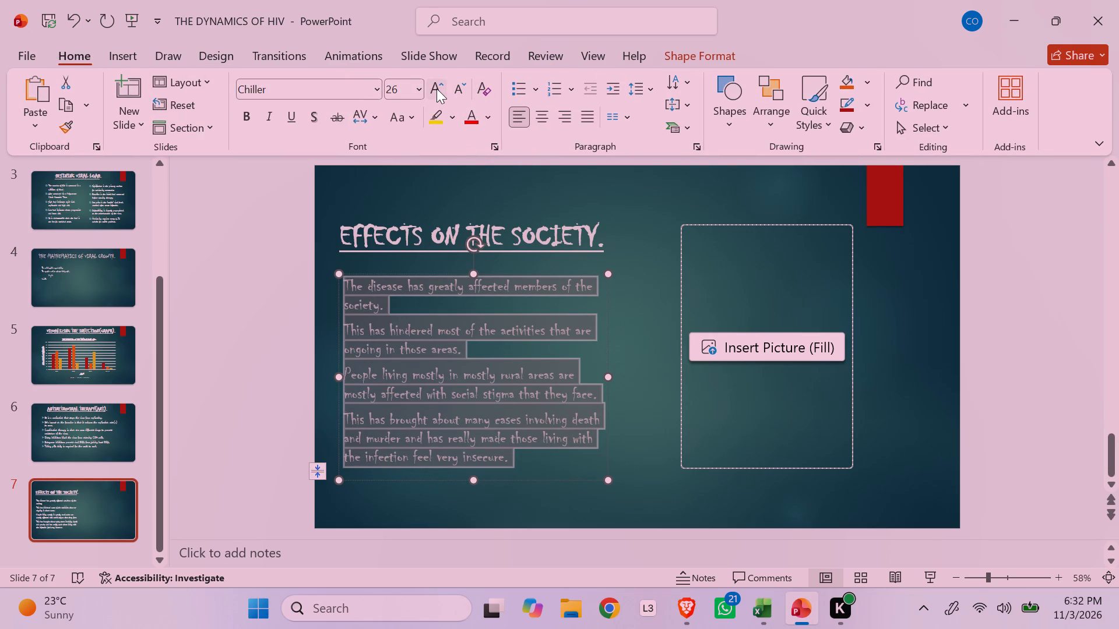
Apply four-diamond bullets to all the caption paragraphs on slide 7.
left_click(539, 91)
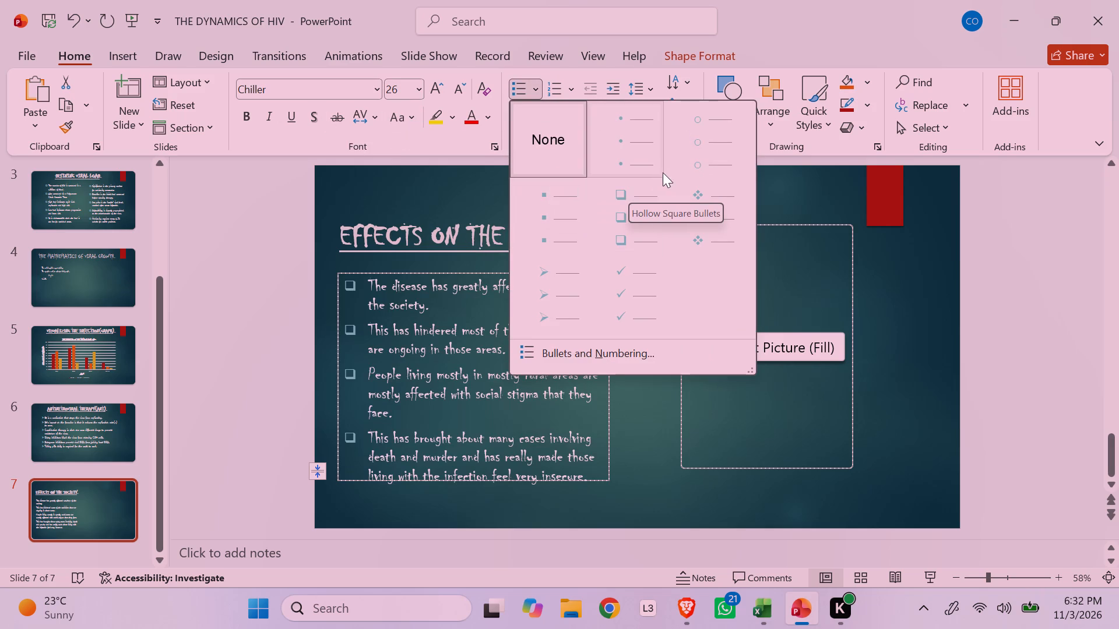
left_click(701, 189)
left_click(642, 263)
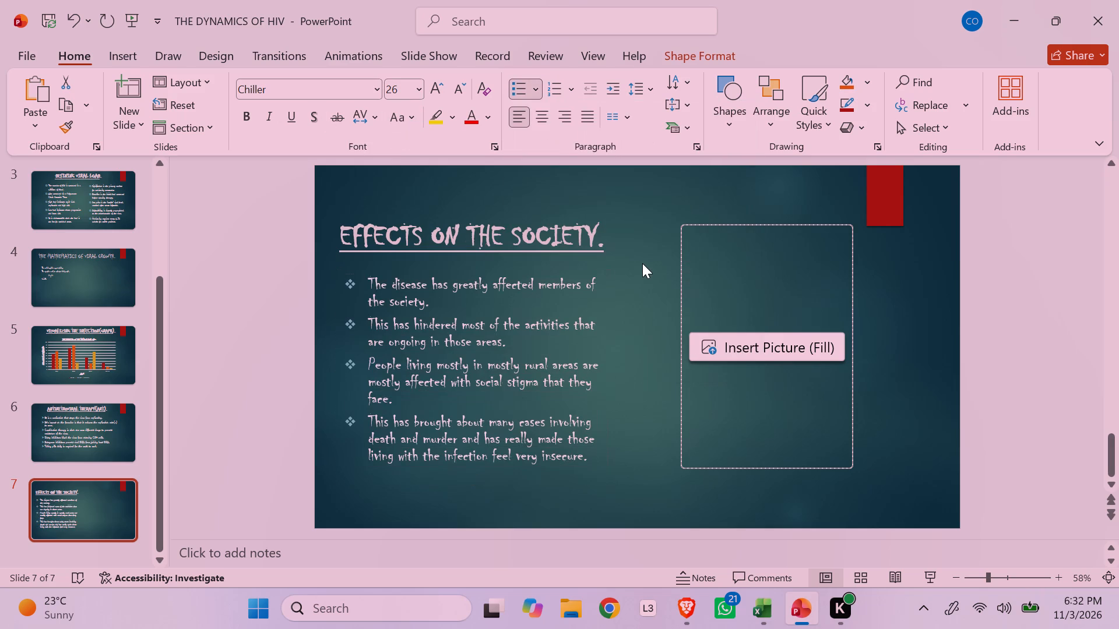
Start a web picture search for slide 7's empty picture placeholder, using the query "world hiv day".
scroll(548, 253, "down", 1)
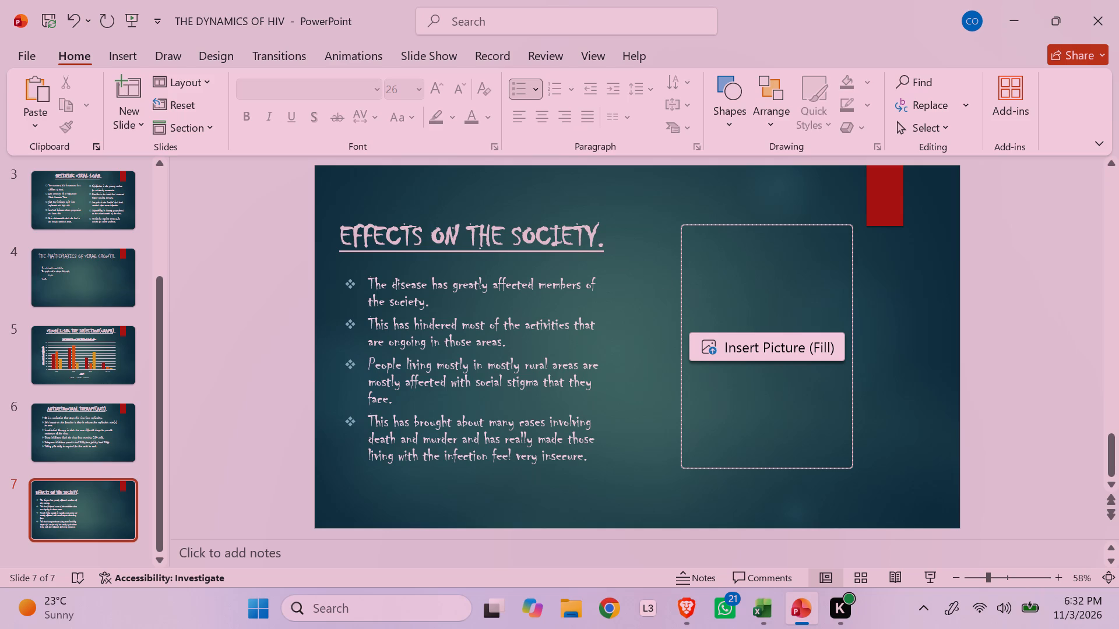
left_click(735, 344)
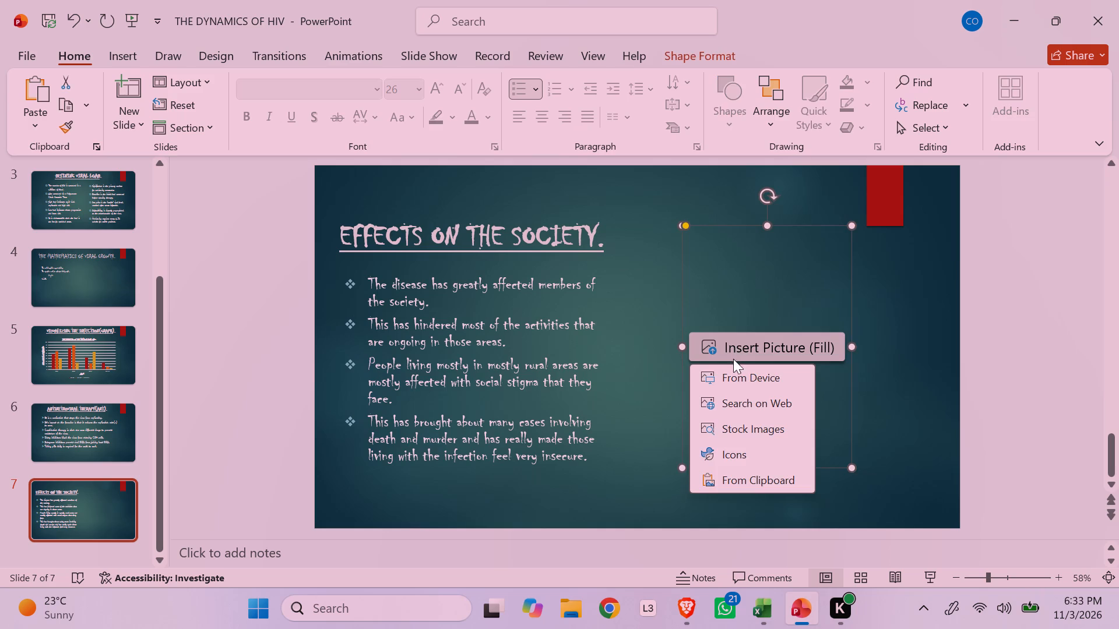
left_click(741, 400)
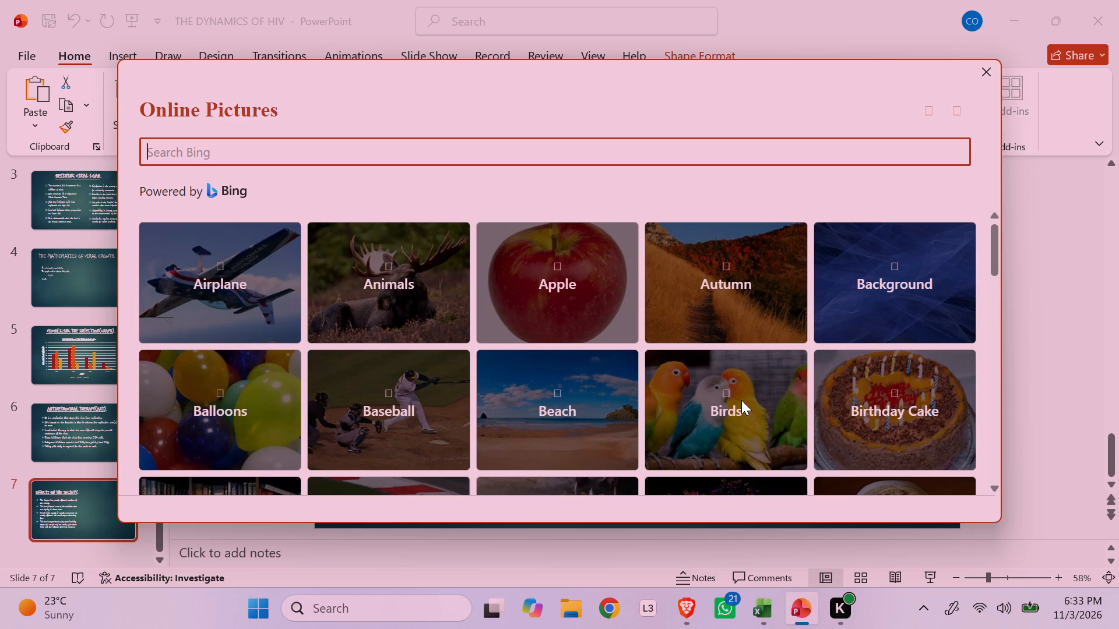
type("world")
key("space")
type("hiv day")
key("space")
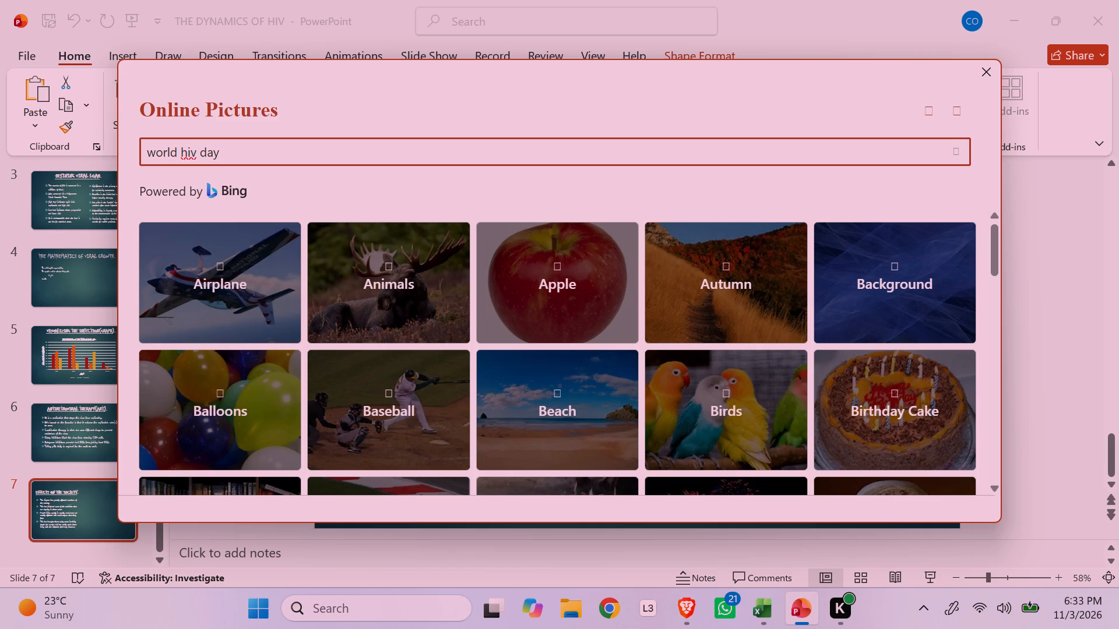
key("Return")
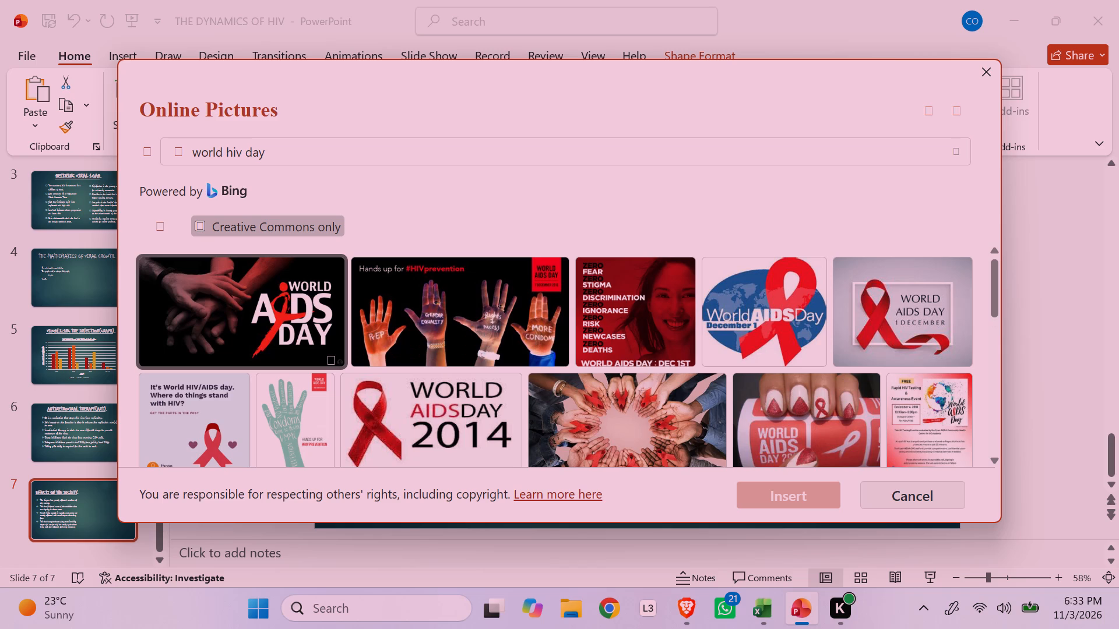
Look through the "world hiv day" picture results for an image suited to the effects-on-society slide.
scroll(950, 316, "down", 3)
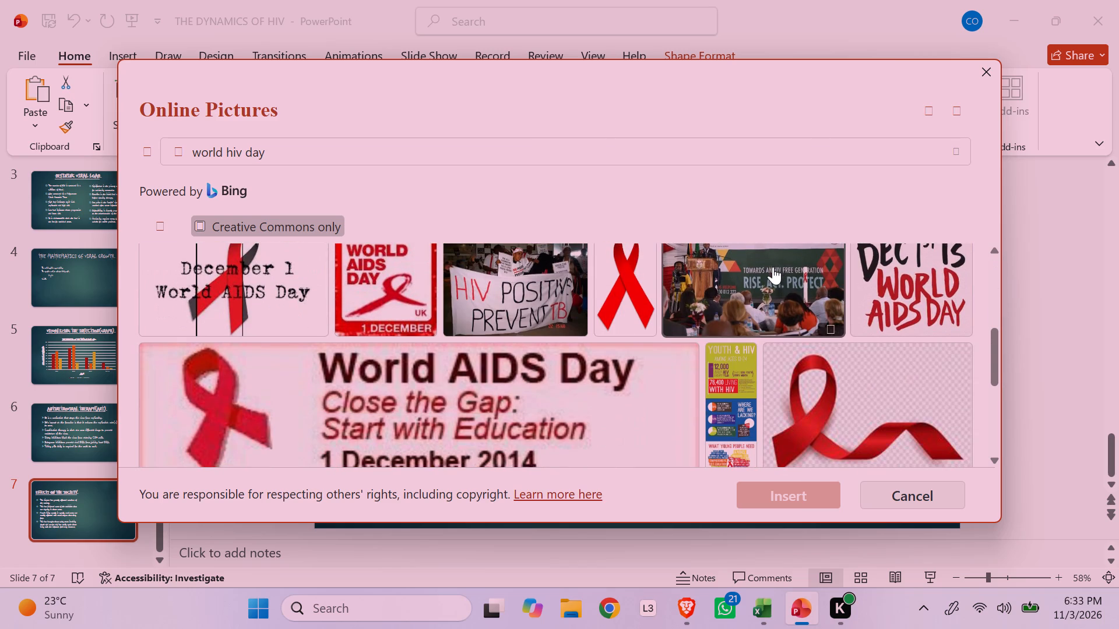
scroll(772, 268, "down", 2)
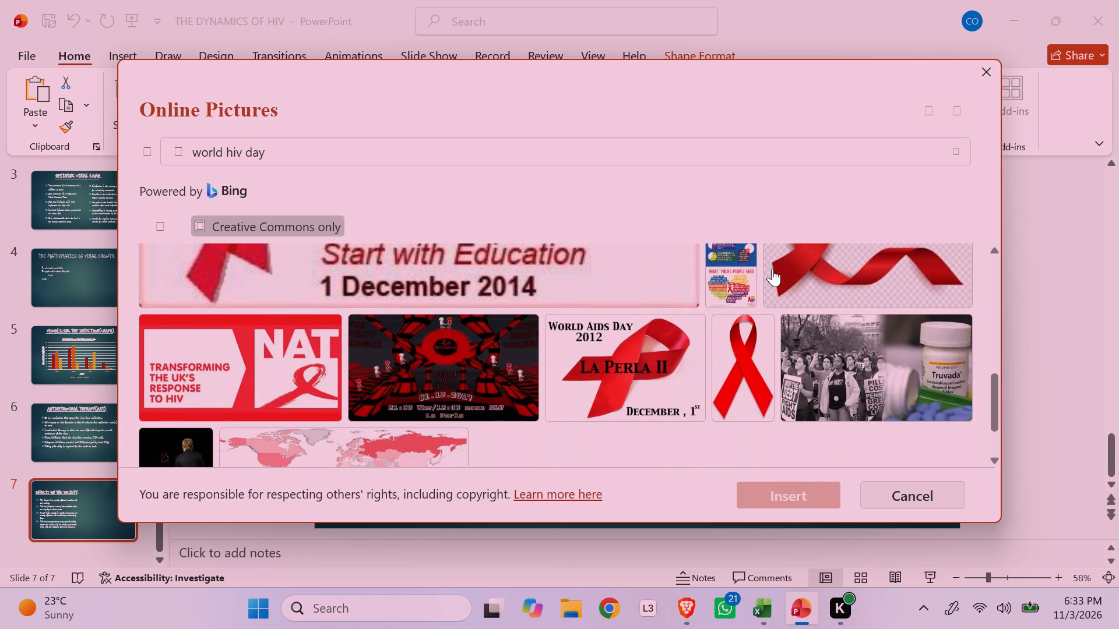
scroll(772, 268, "down", 2)
scroll(718, 343, "down", 1)
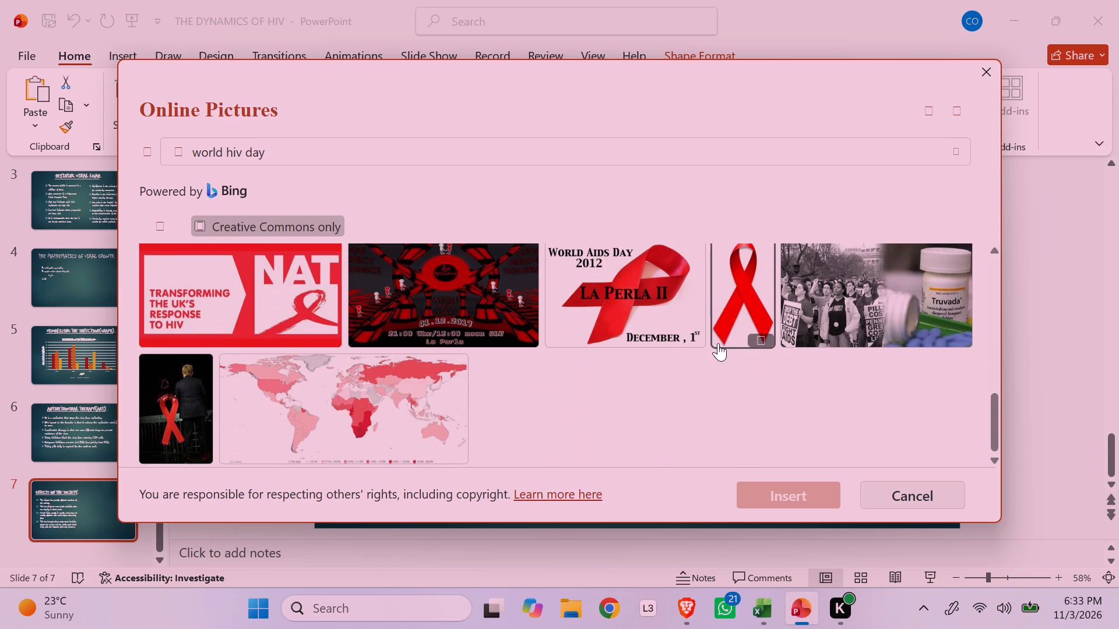
scroll(718, 343, "down", 3)
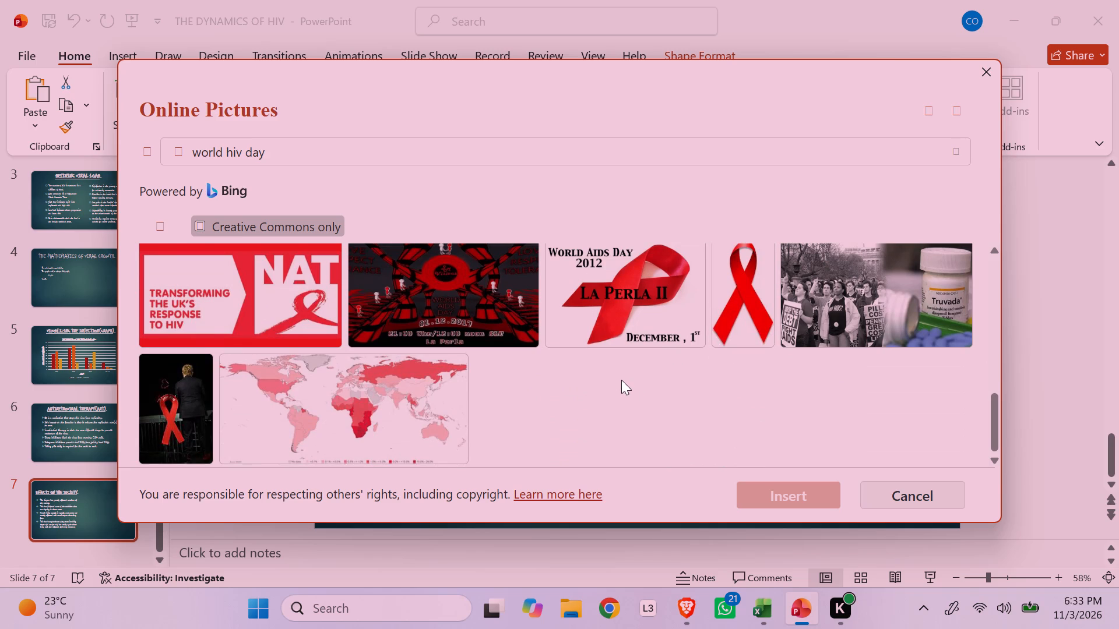
scroll(615, 373, "up", 2)
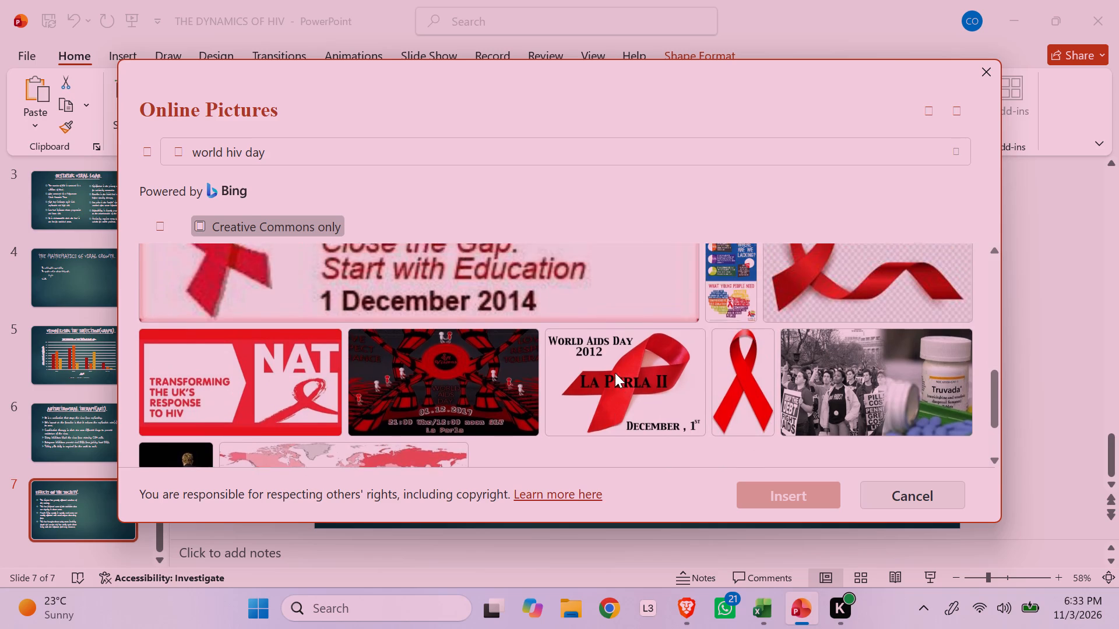
scroll(615, 373, "up", 2)
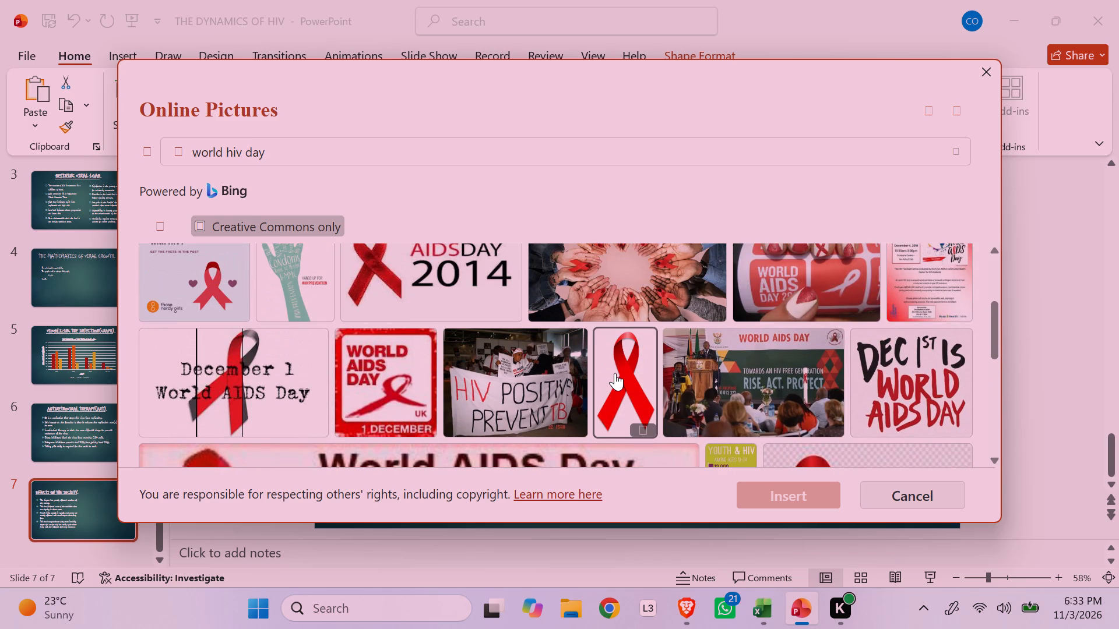
scroll(615, 373, "up", 4)
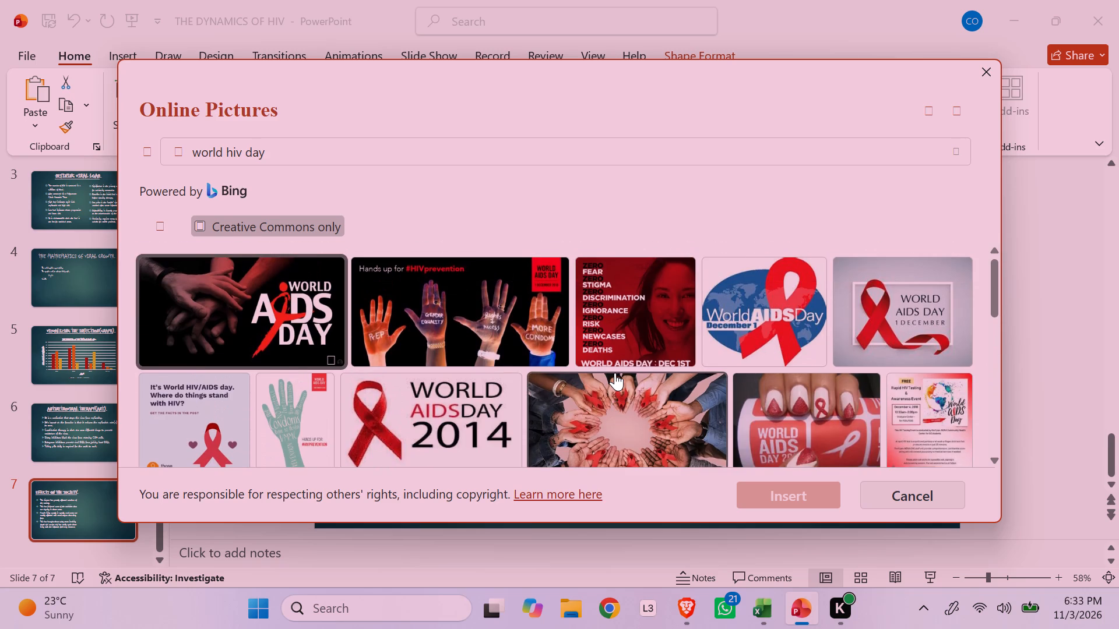
scroll(615, 373, "down", 2)
scroll(615, 373, "up", 3)
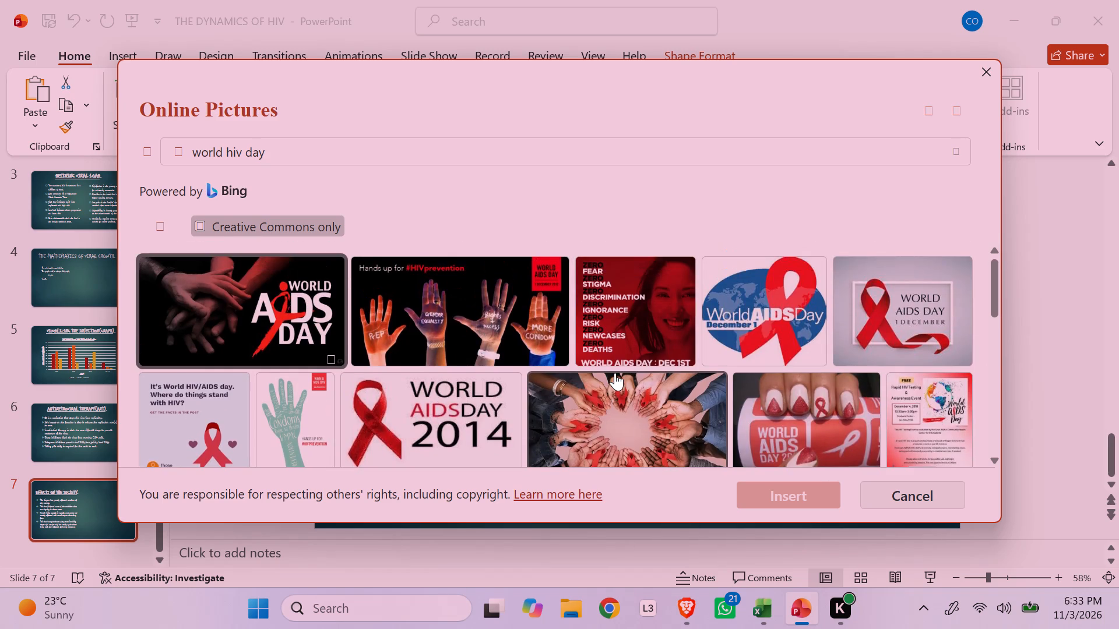
Replace the online picture query with "Hiv people" and run the search.
left_click_drag(272, 152, 44, 157)
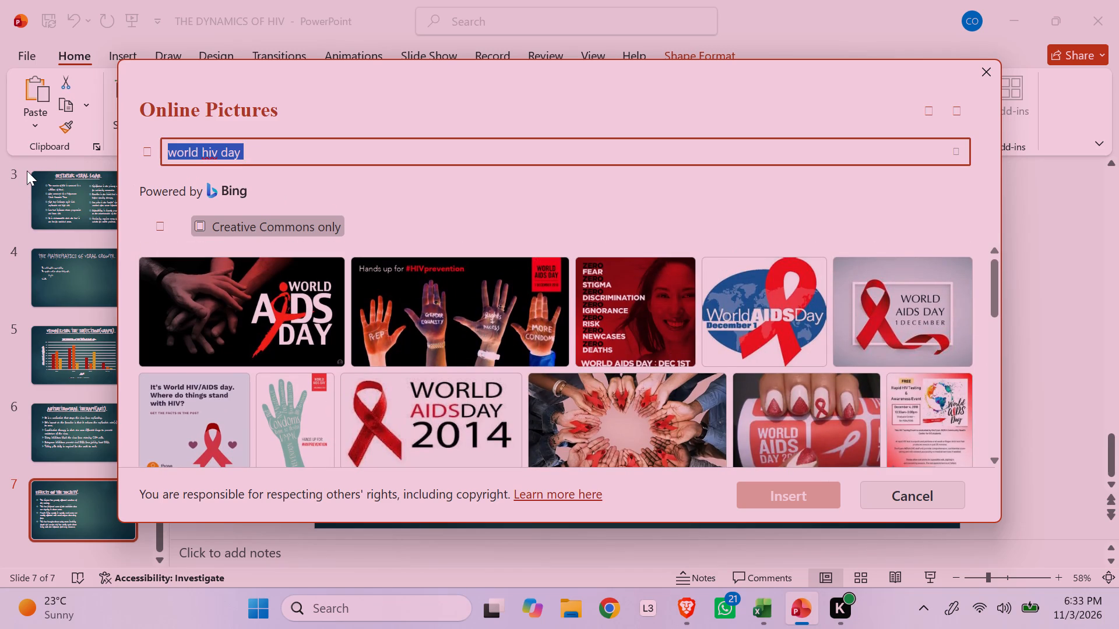
type("Hiv")
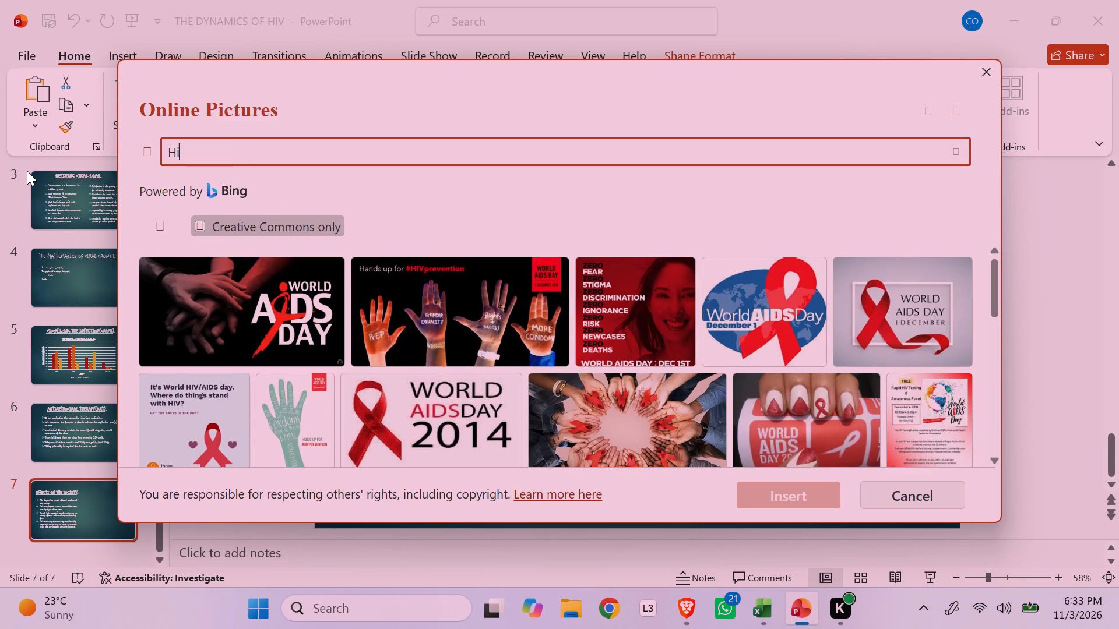
key("space")
type("people")
key("Return")
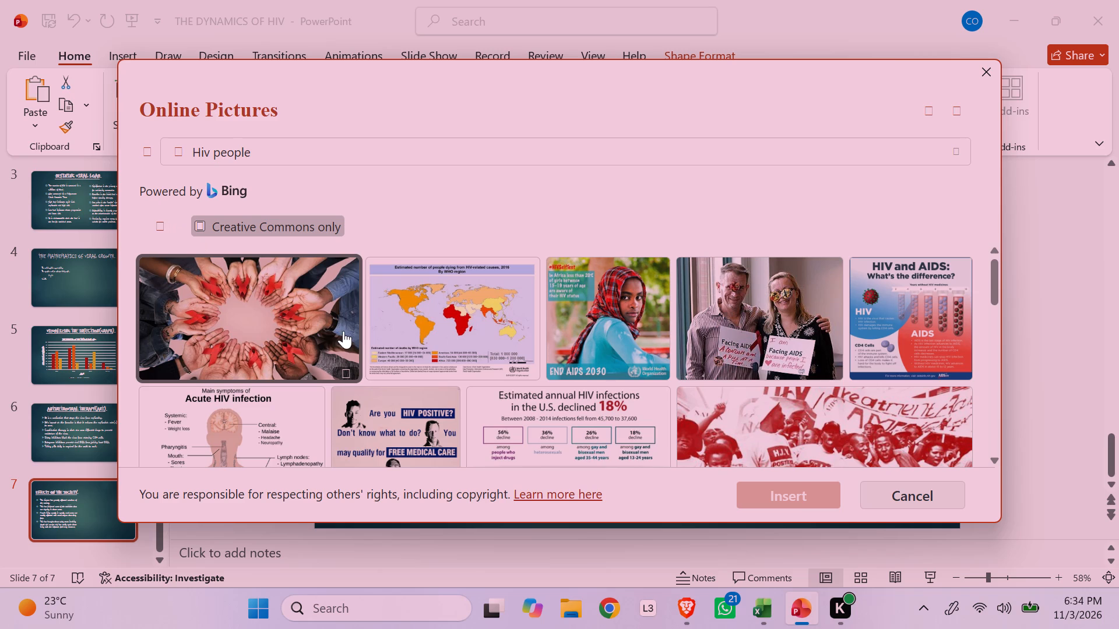
Look through the "Hiv people" picture results for an image suited to the effects-on-society slide.
scroll(435, 350, "down", 2)
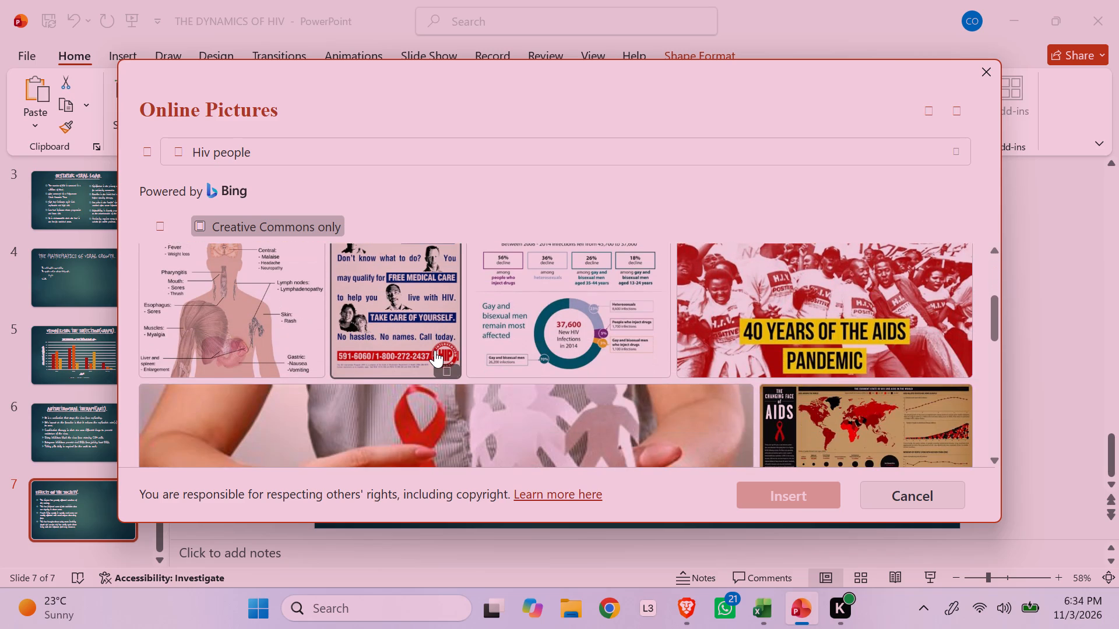
scroll(438, 347, "down", 1)
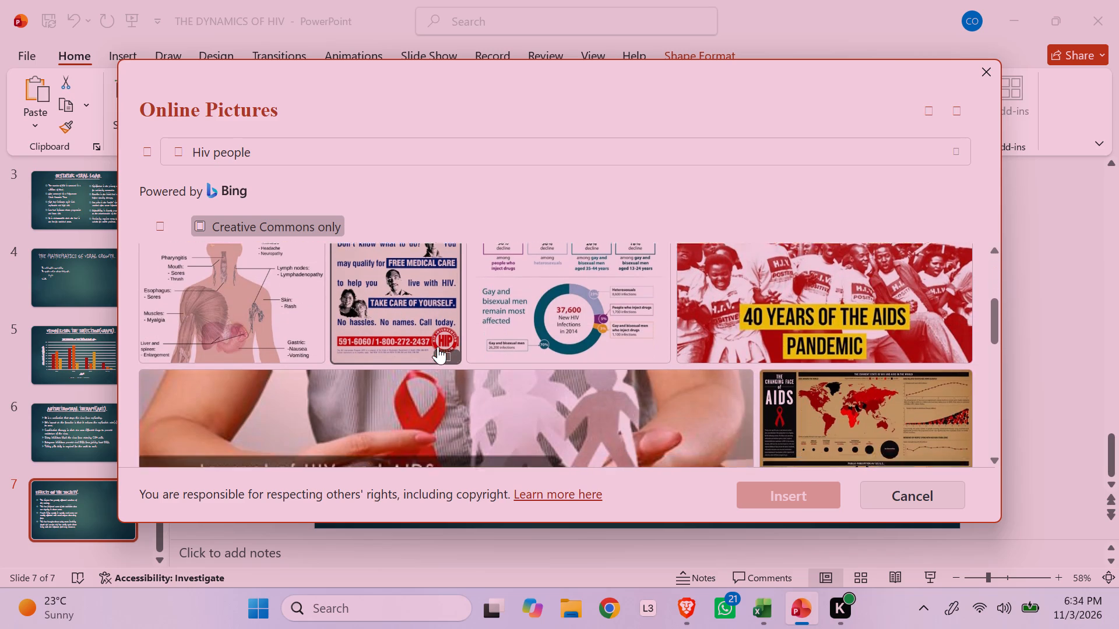
scroll(438, 347, "down", 4)
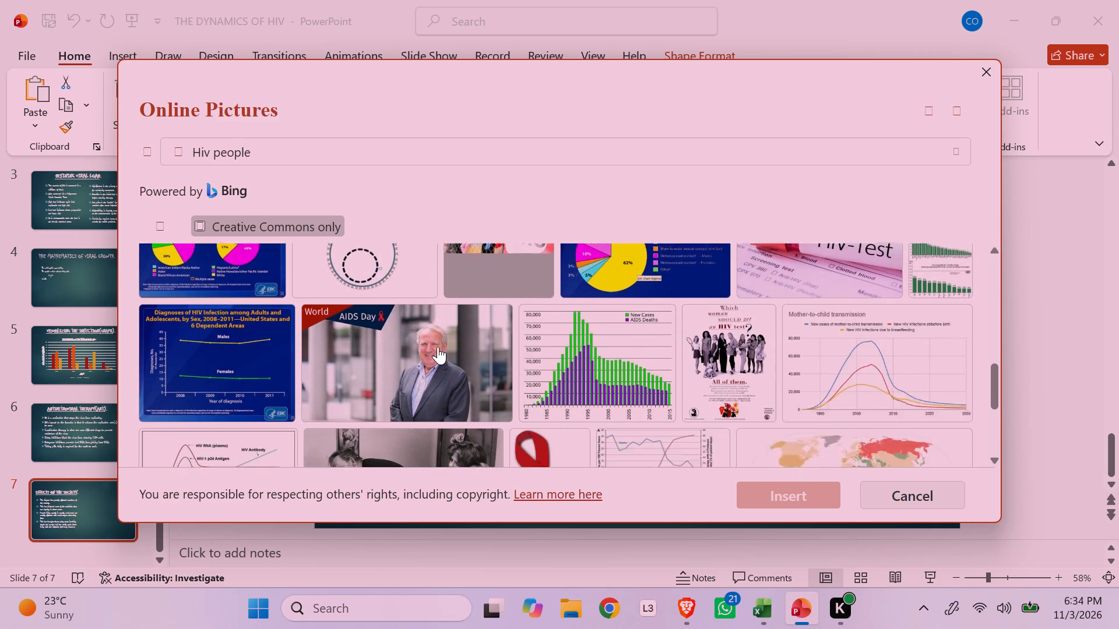
scroll(438, 347, "up", 1)
scroll(438, 355, "down", 2)
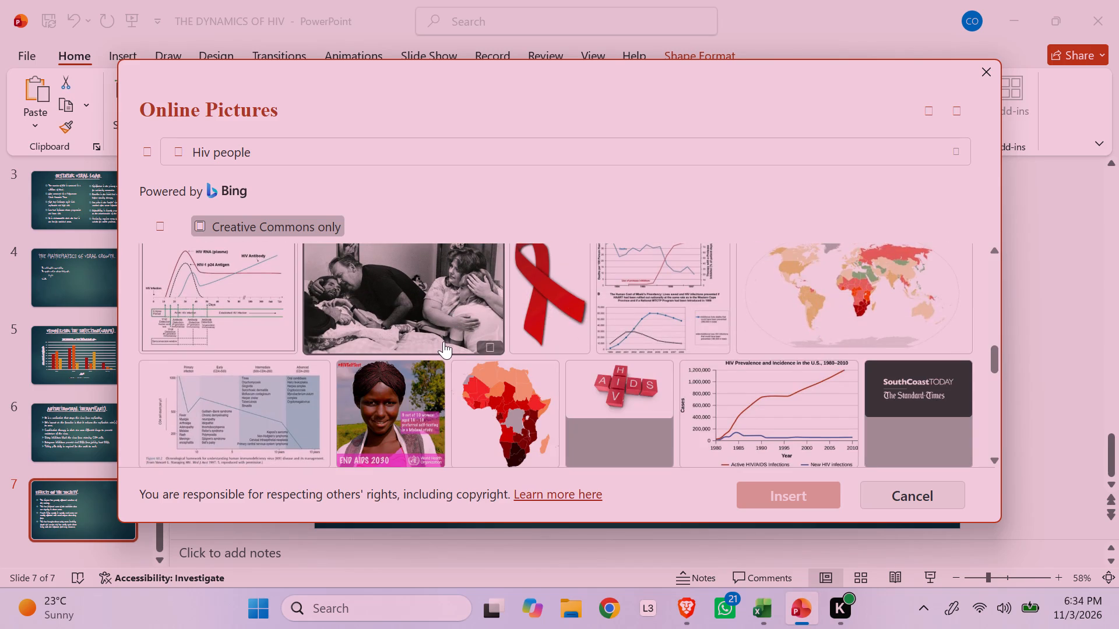
scroll(444, 341, "down", 2)
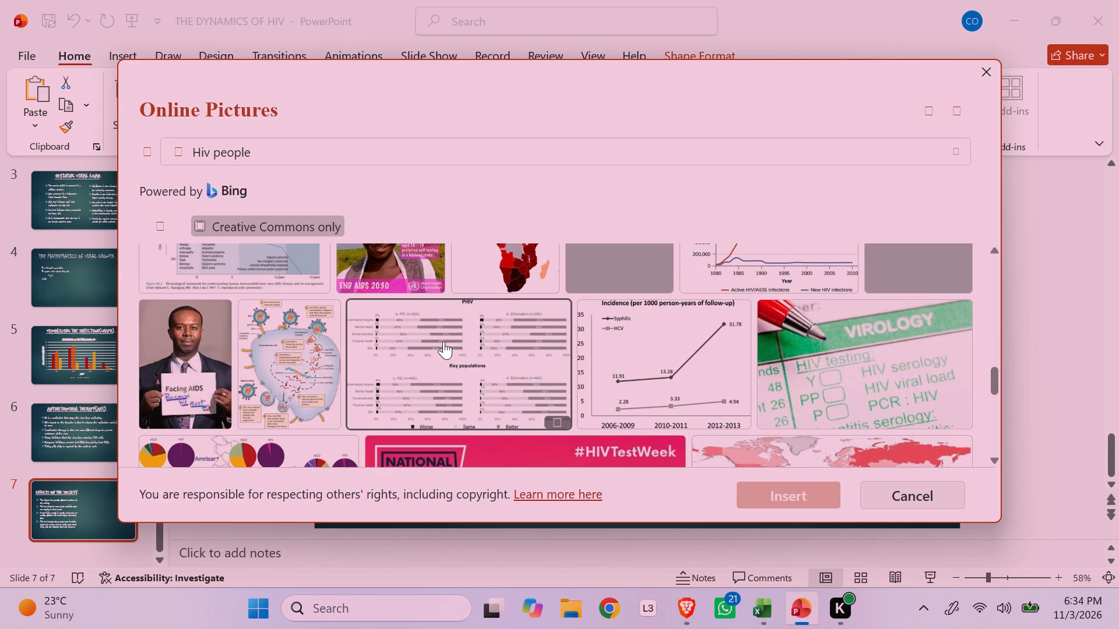
scroll(444, 341, "down", 4)
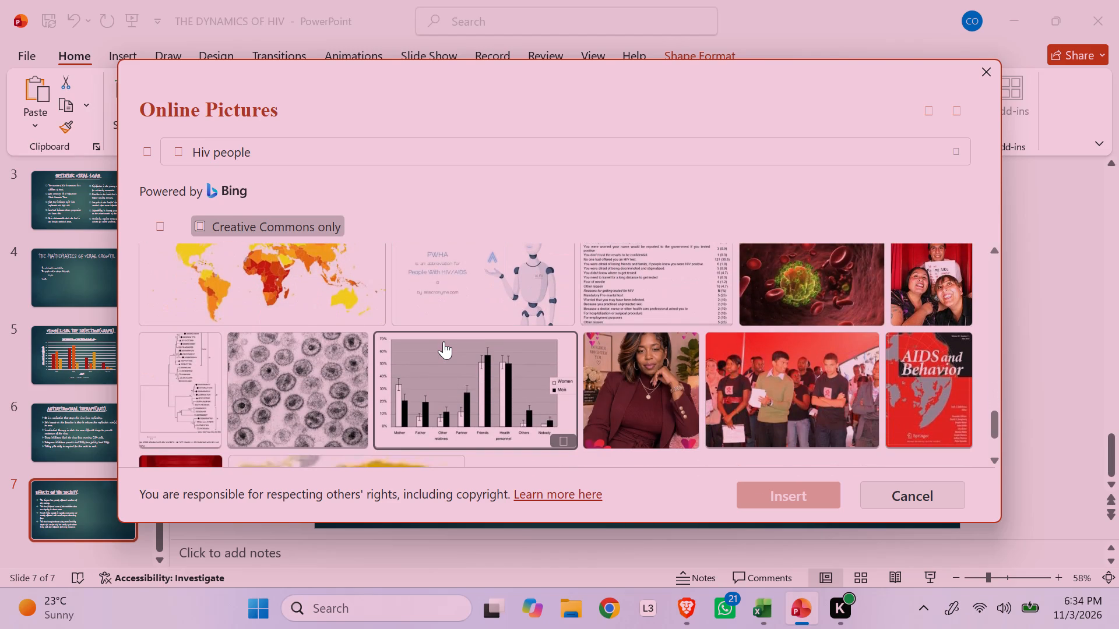
scroll(444, 341, "down", 2)
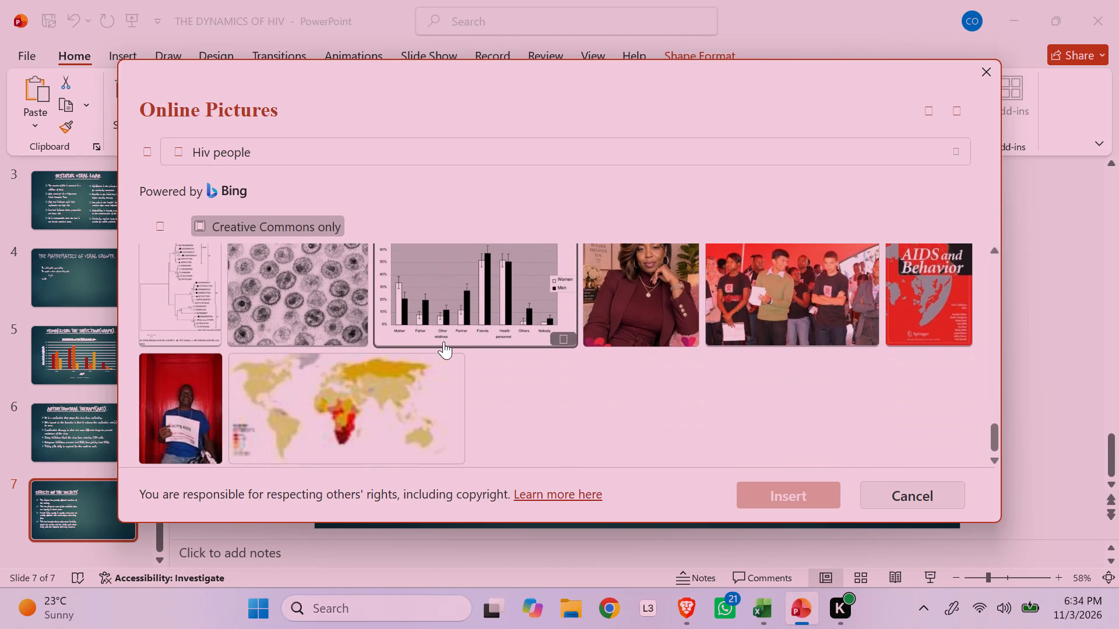
scroll(444, 341, "up", 7)
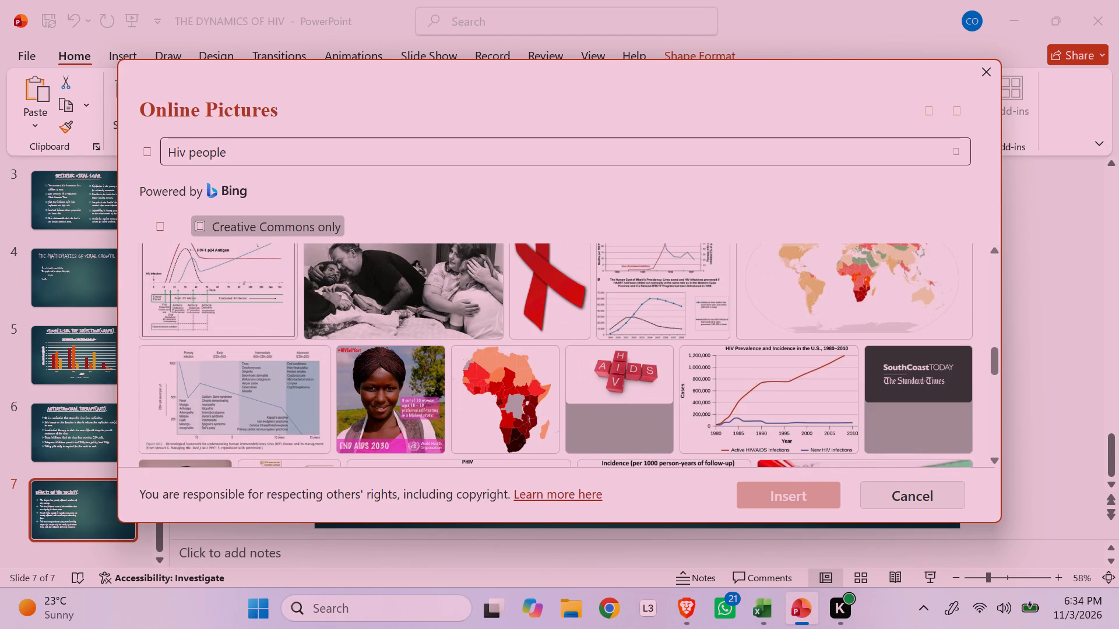
Change the online picture query to "Hiv banners" and run the search.
left_click(314, 142)
key("BackSpace")
key("BackSpace")
key("BackSpace")
key("BackSpace")
key("BackSpace")
key("BackSpace")
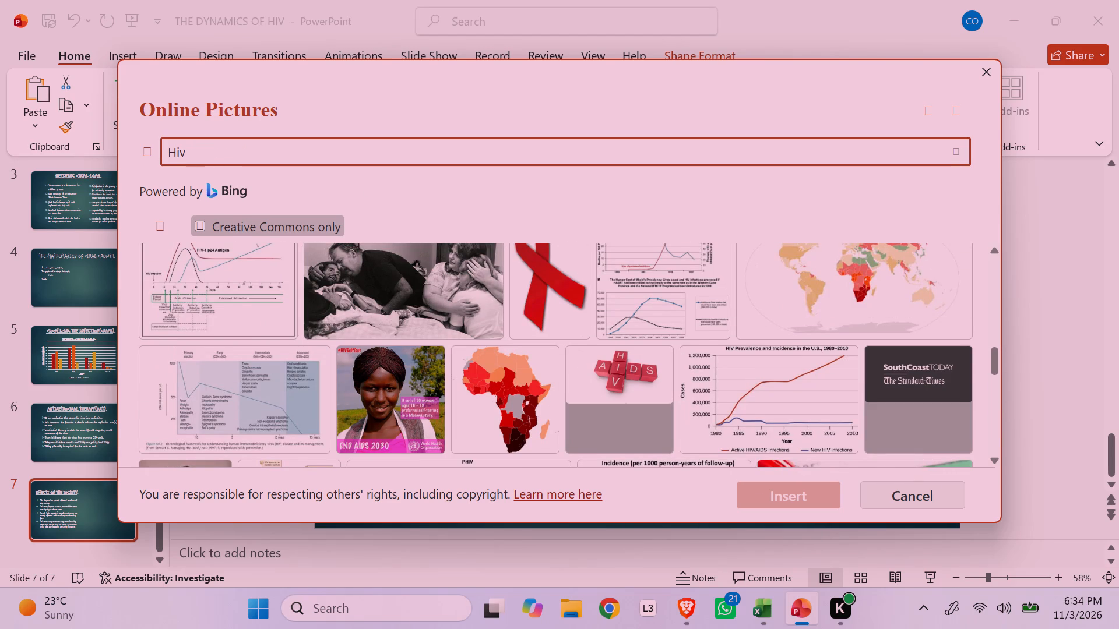
type("ba")
type("nners")
key("Return")
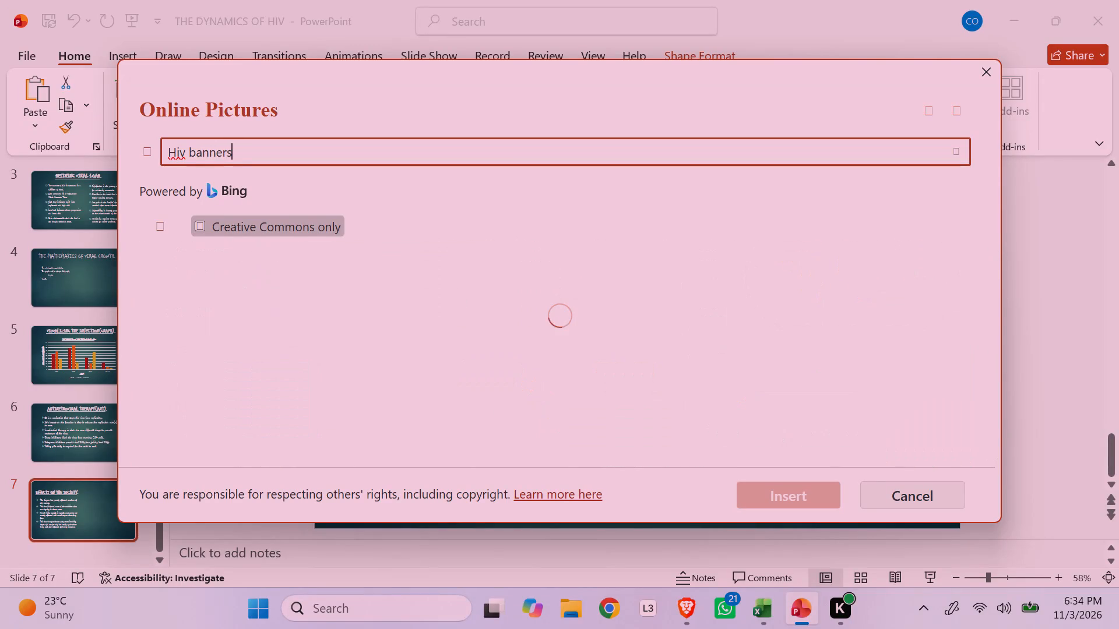
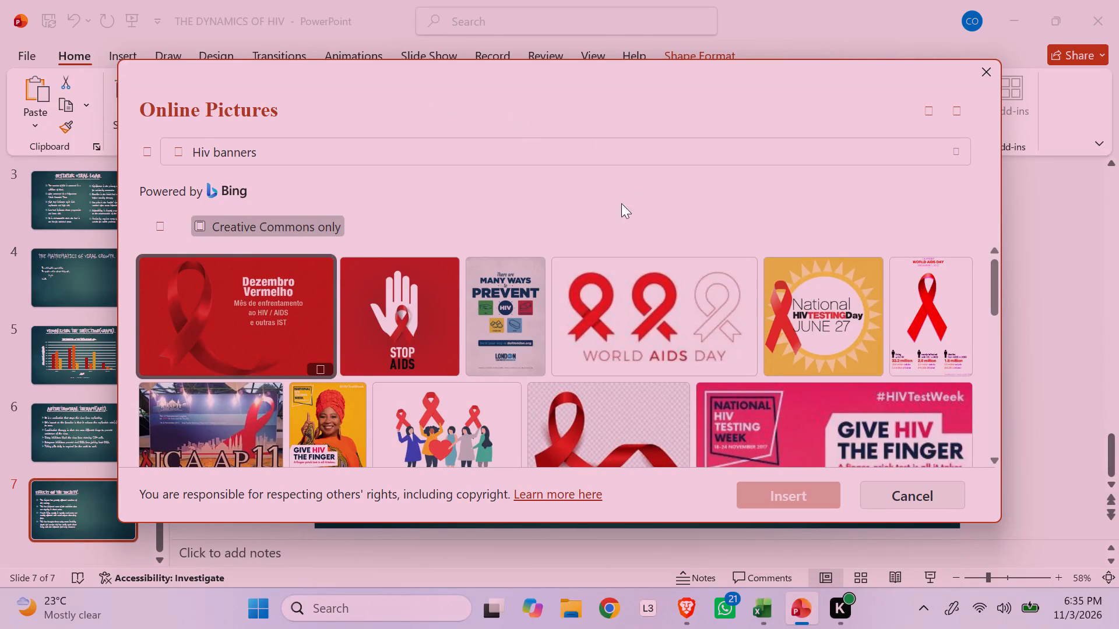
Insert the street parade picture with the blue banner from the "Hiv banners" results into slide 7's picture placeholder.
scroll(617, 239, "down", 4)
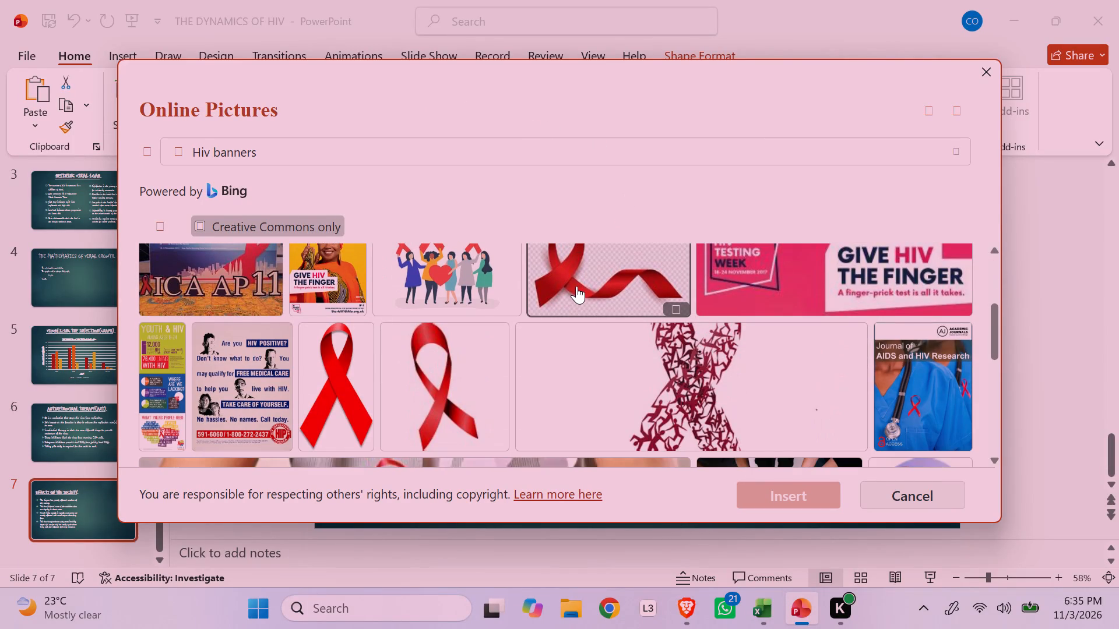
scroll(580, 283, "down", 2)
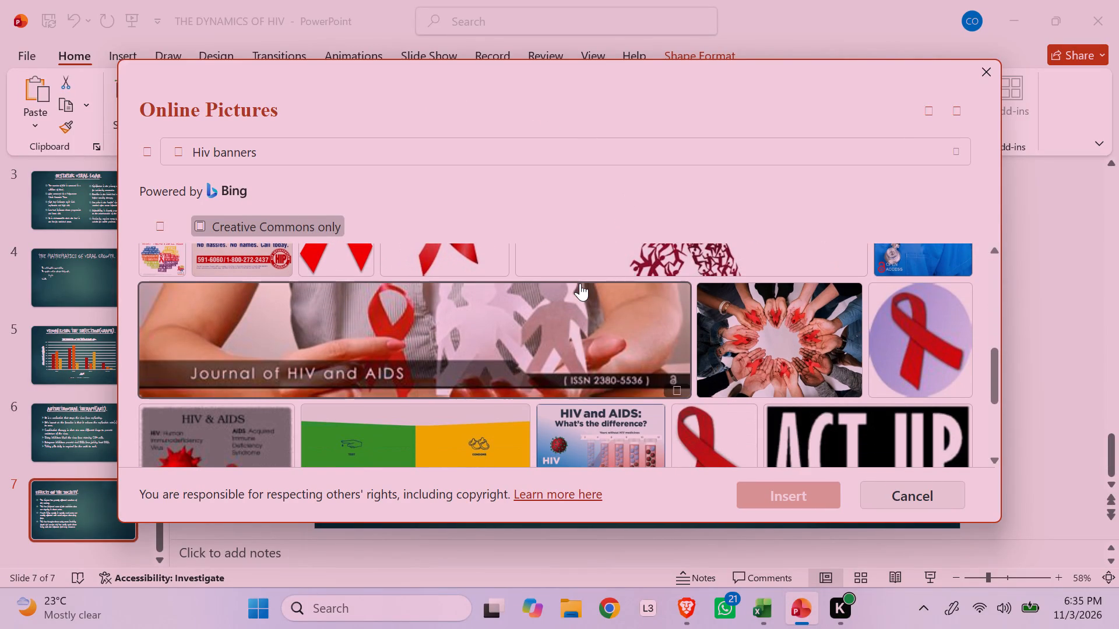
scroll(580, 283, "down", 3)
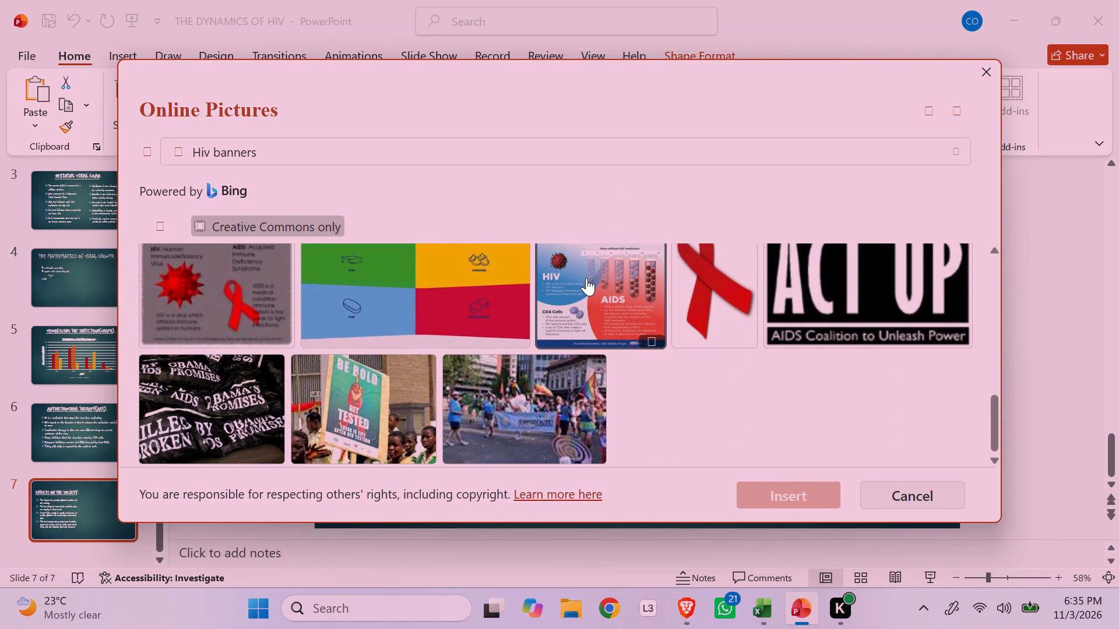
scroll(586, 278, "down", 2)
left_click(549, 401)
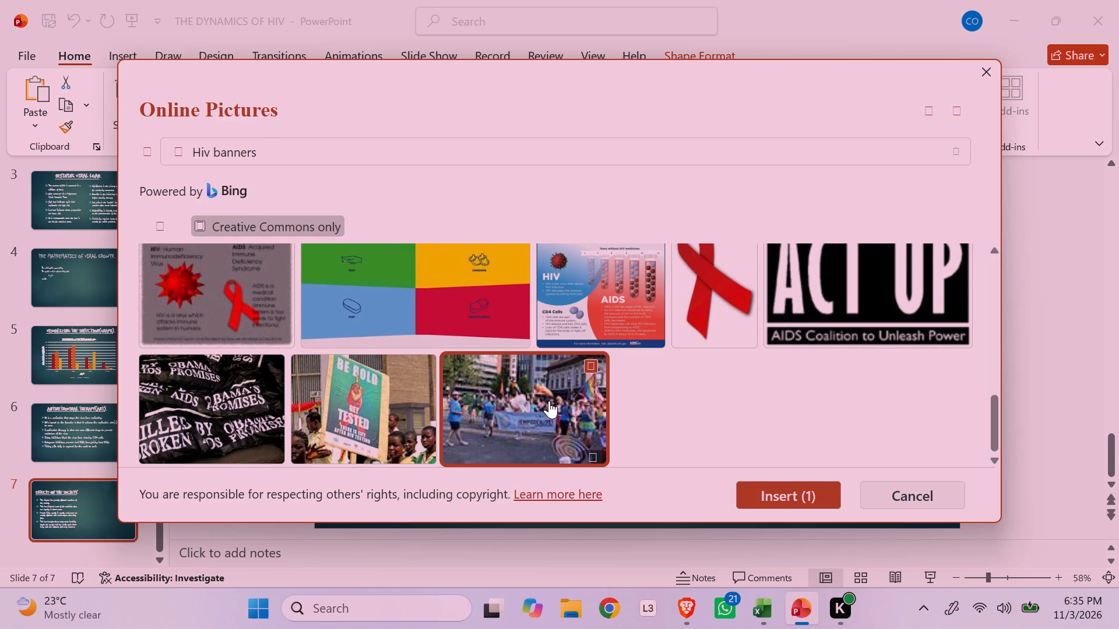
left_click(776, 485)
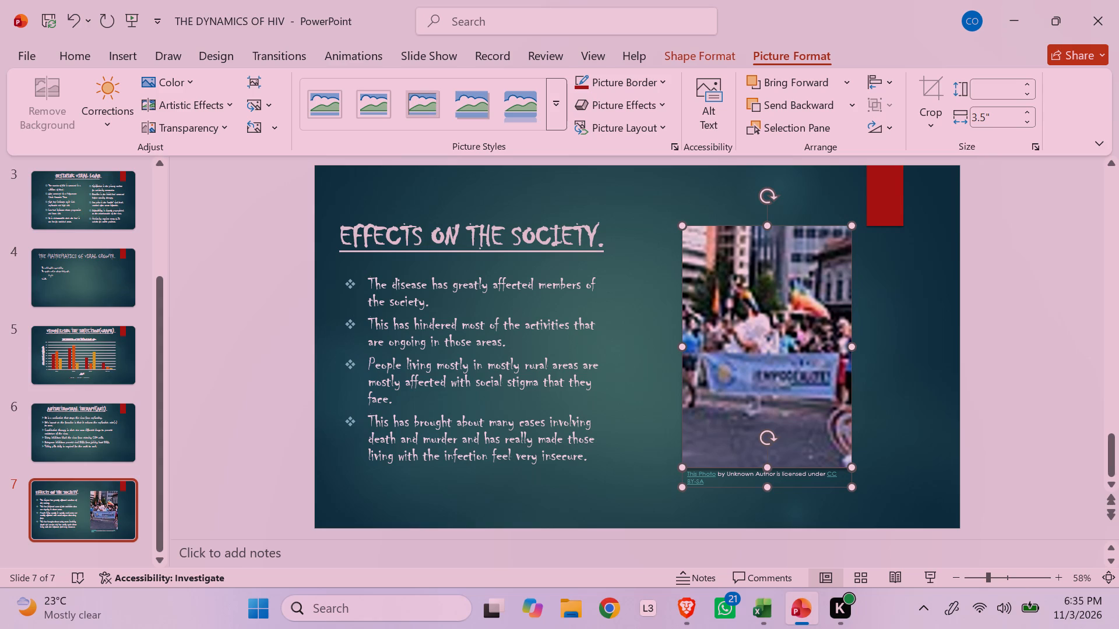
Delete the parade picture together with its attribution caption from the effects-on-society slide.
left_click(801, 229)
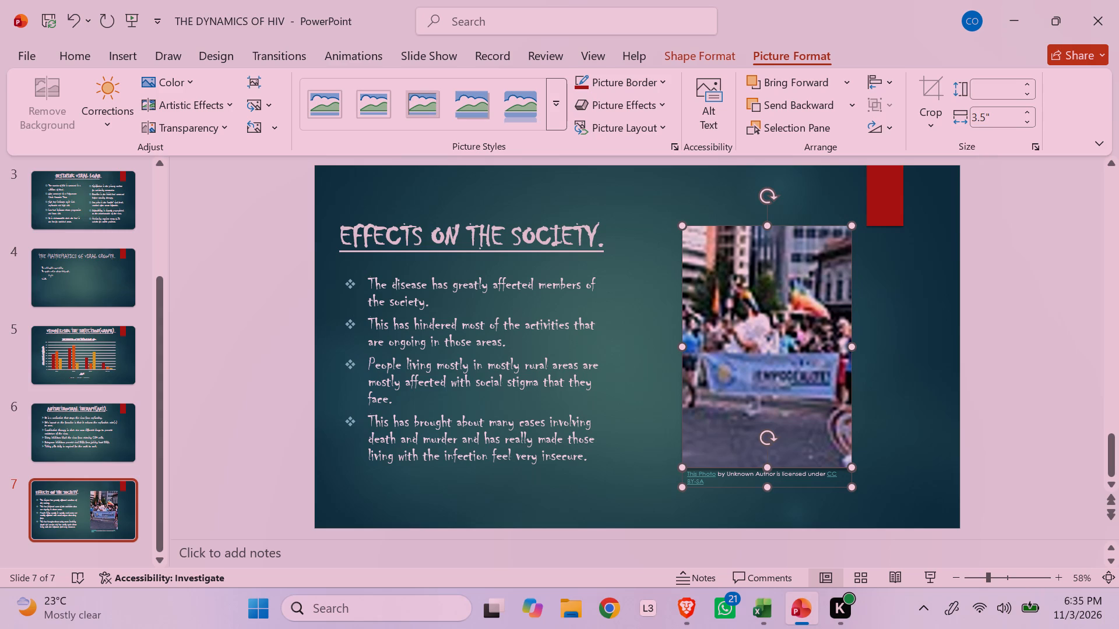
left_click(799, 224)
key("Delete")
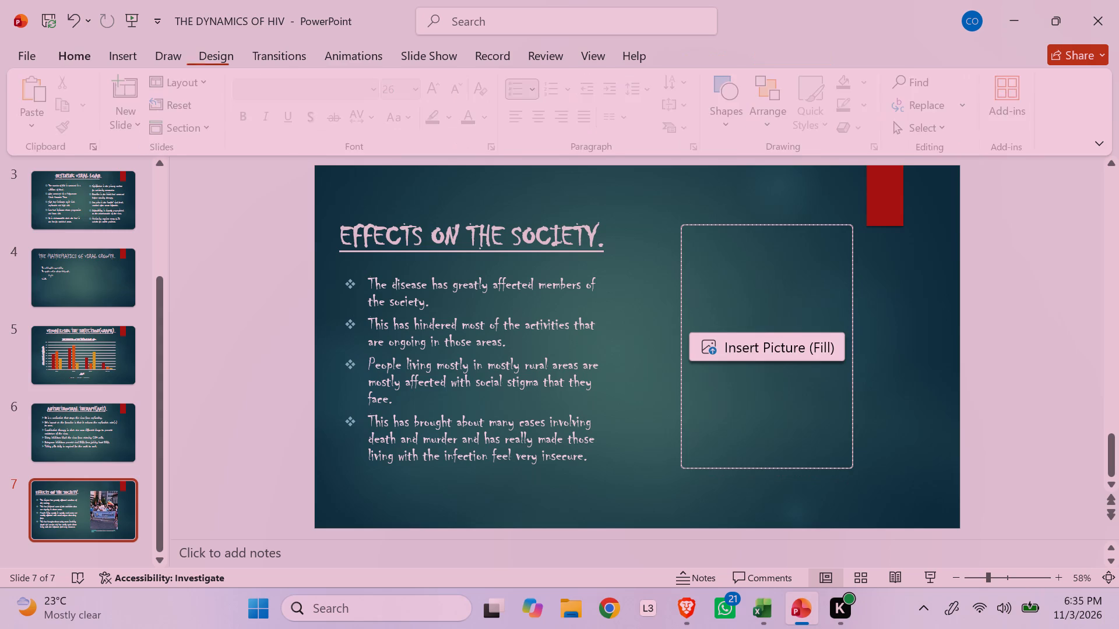
Start a new web picture search for the empty picture placeholder on slide 7.
left_click(729, 354)
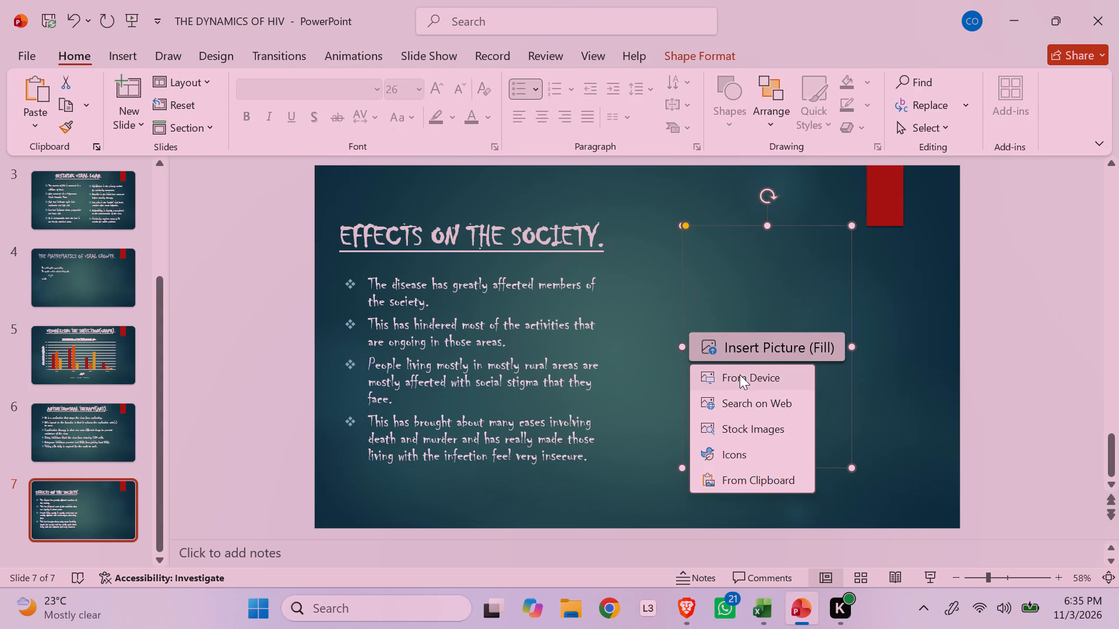
left_click(763, 401)
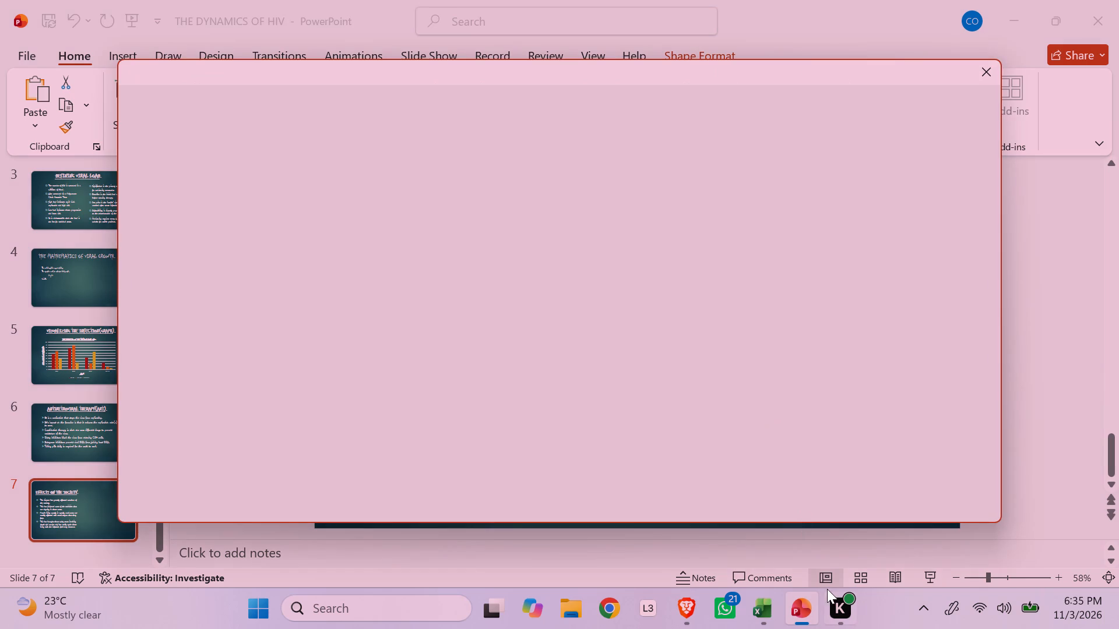
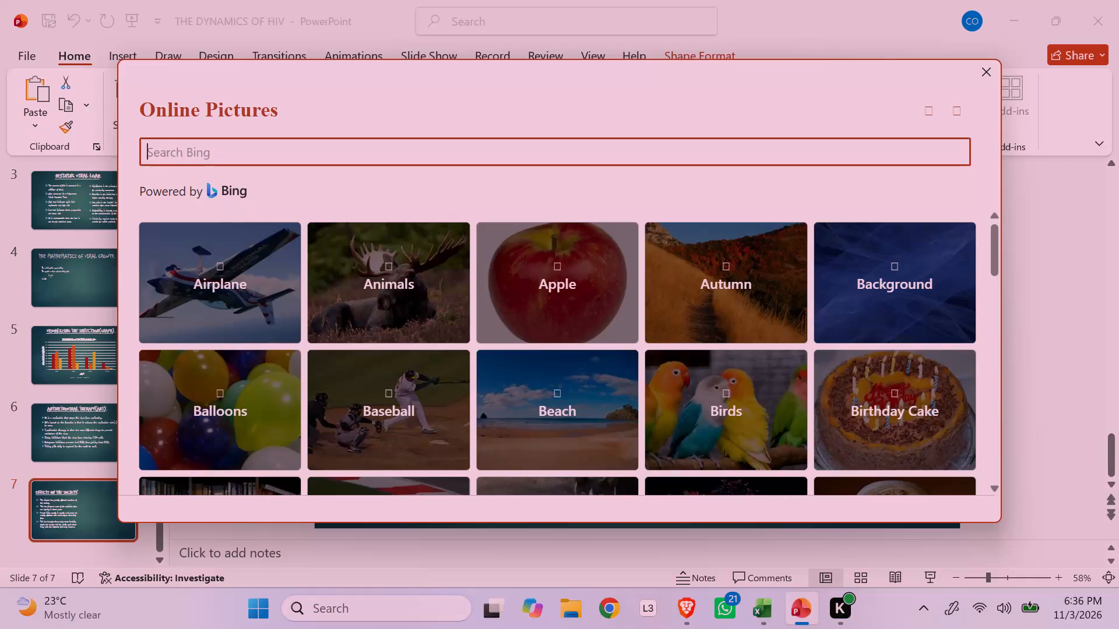
Search the online pictures for "HIV", refining the query to "HIV World Day Celebrations".
type("HI")
key("shift+v")
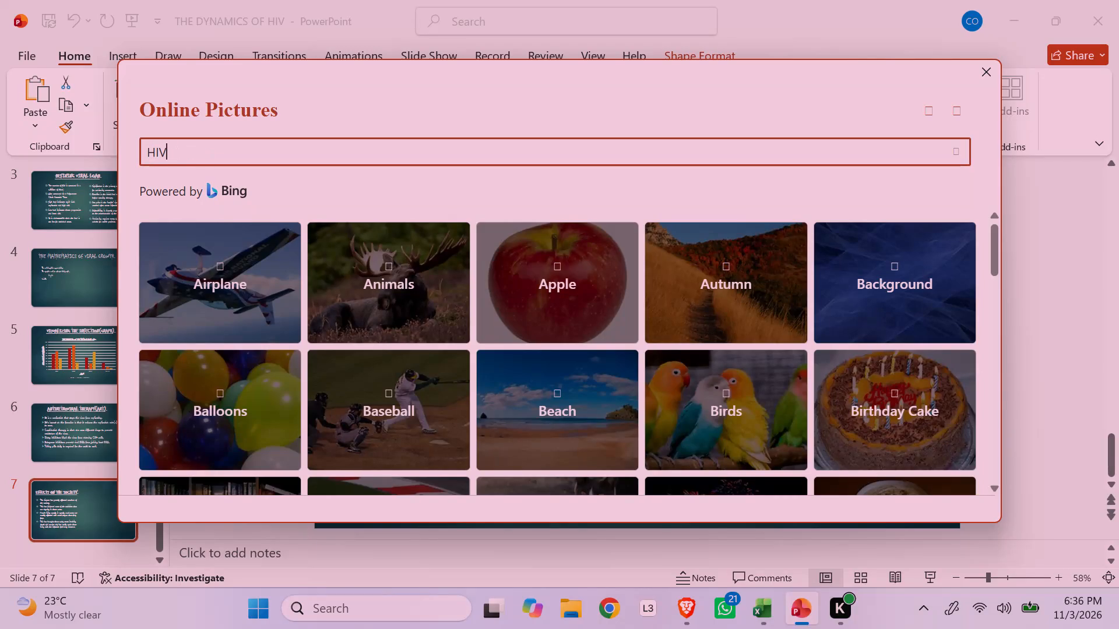
key("Return")
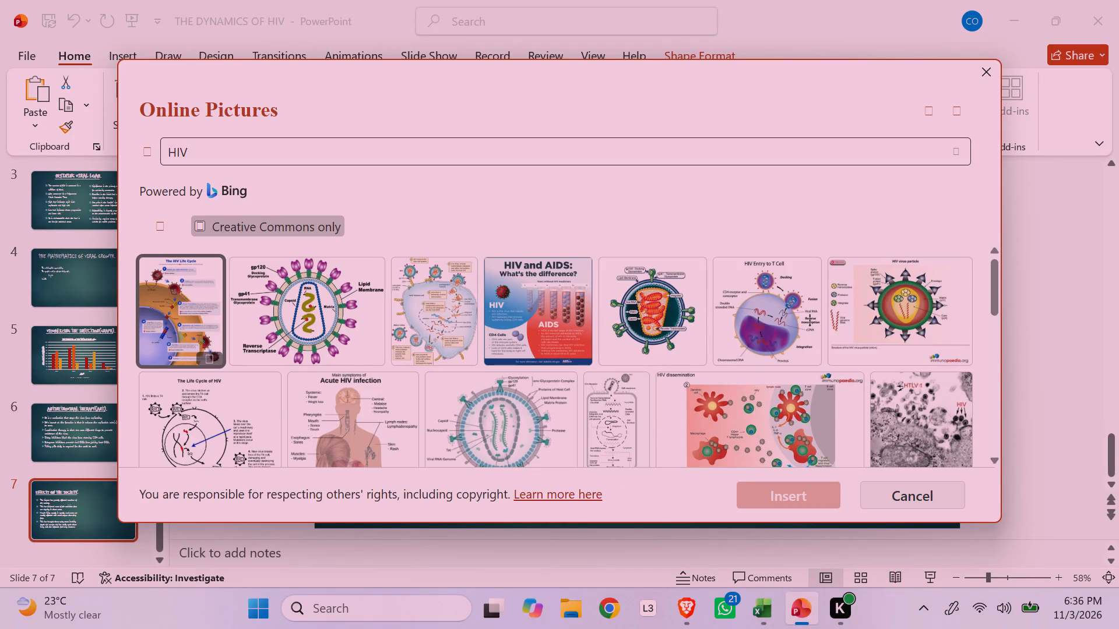
left_click(265, 143)
key("space")
type("World")
key("space")
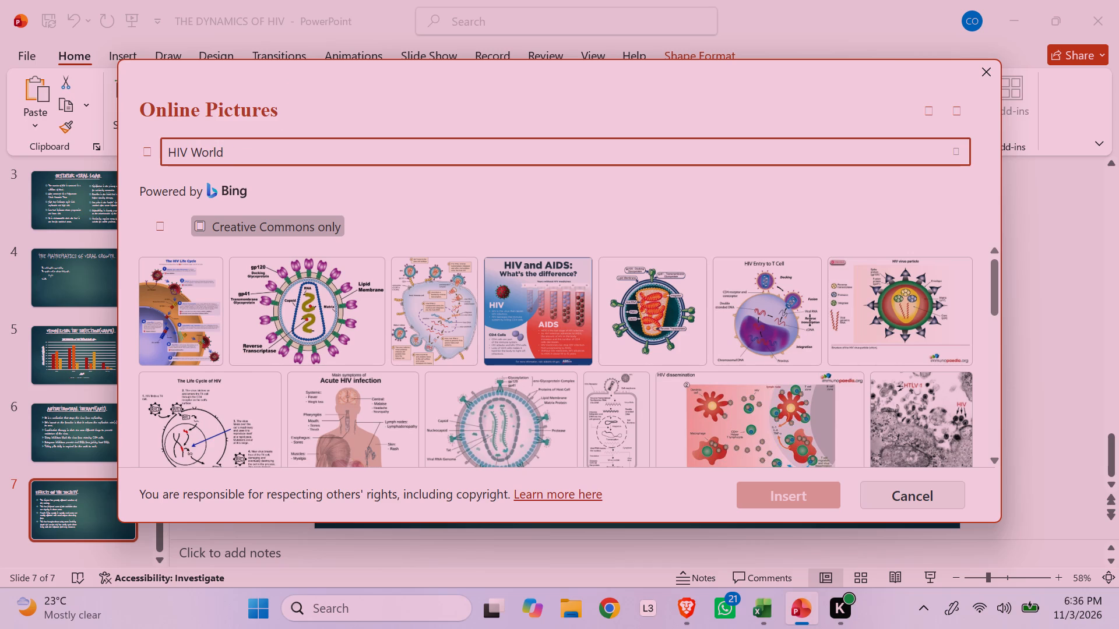
type("Day")
key("space")
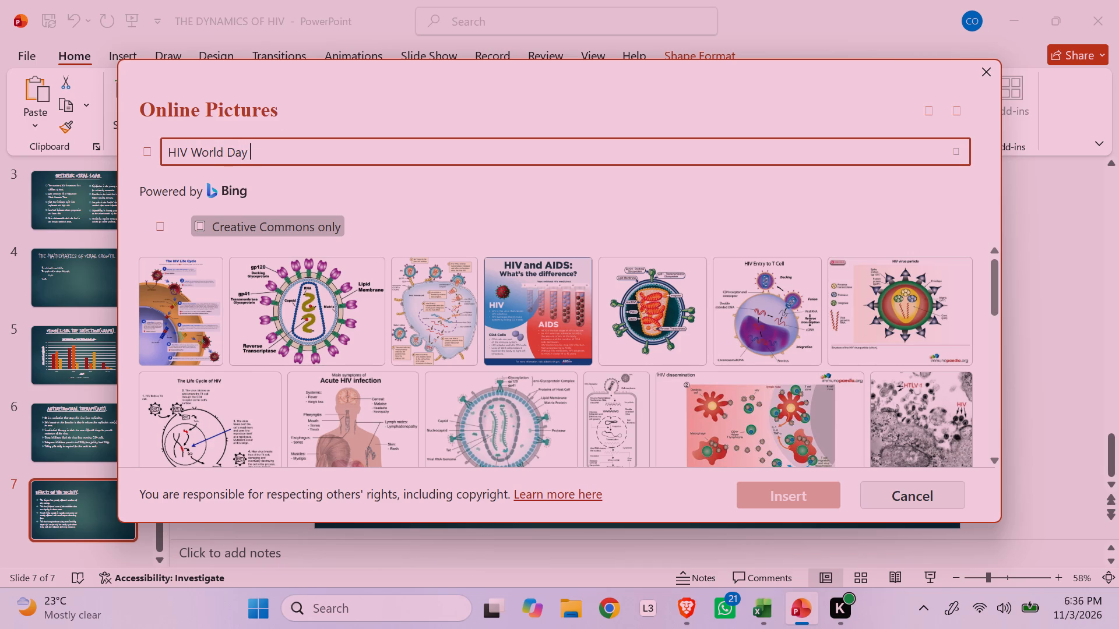
type("Celebrations")
key("Return")
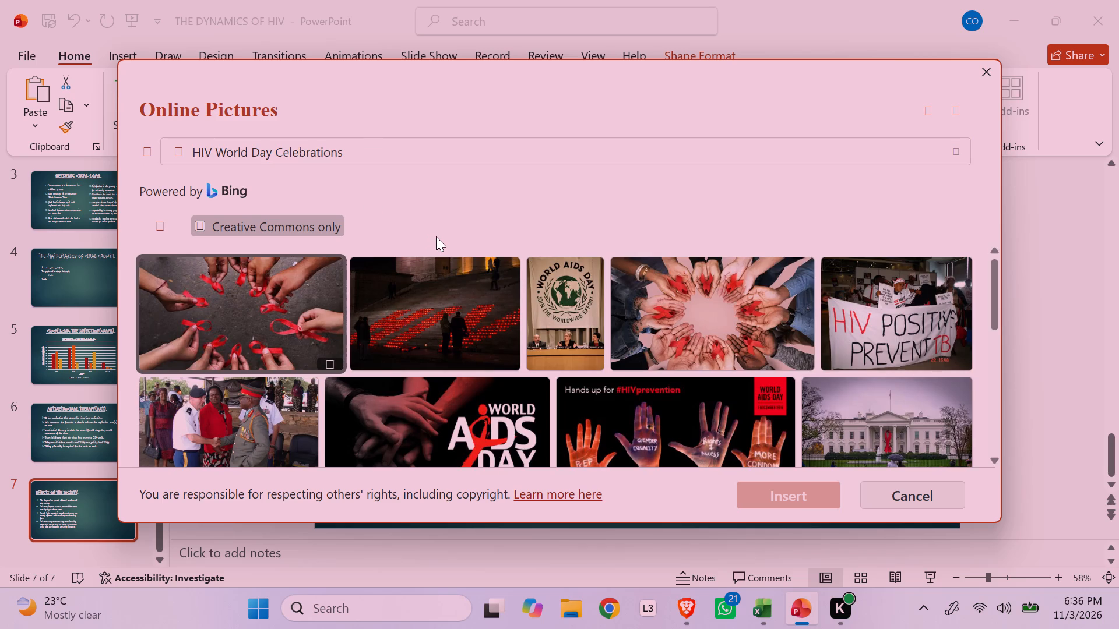
Insert the outdoor crowd picture with the "AIDS Walk Los Angeles" stage sign into slide 7's picture placeholder.
scroll(436, 236, "down", 2)
scroll(527, 269, "down", 4)
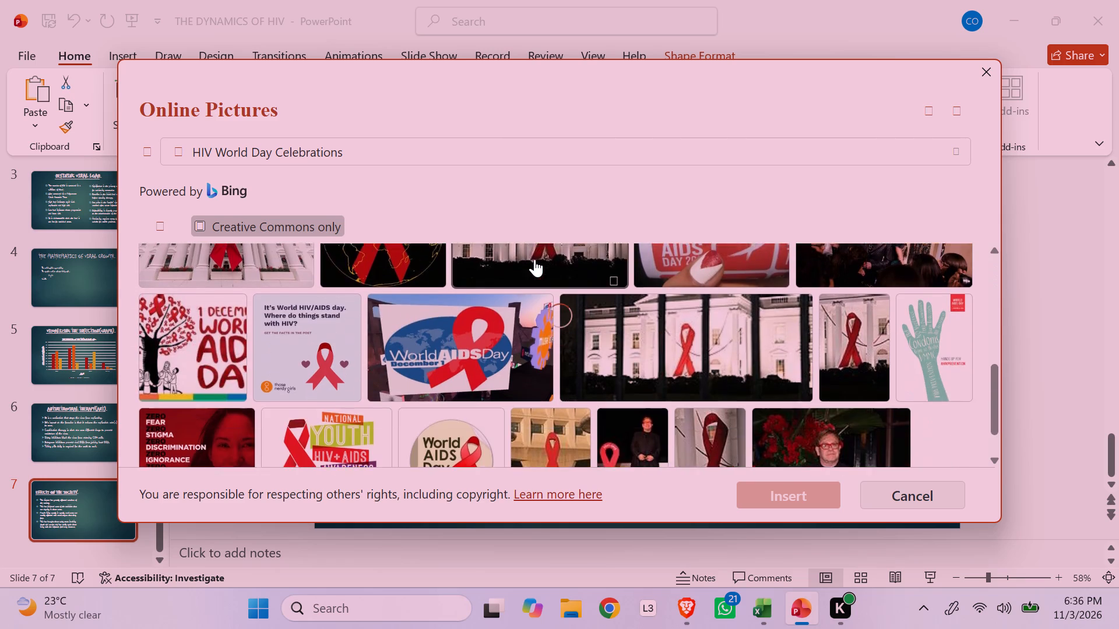
scroll(534, 259, "down", 7)
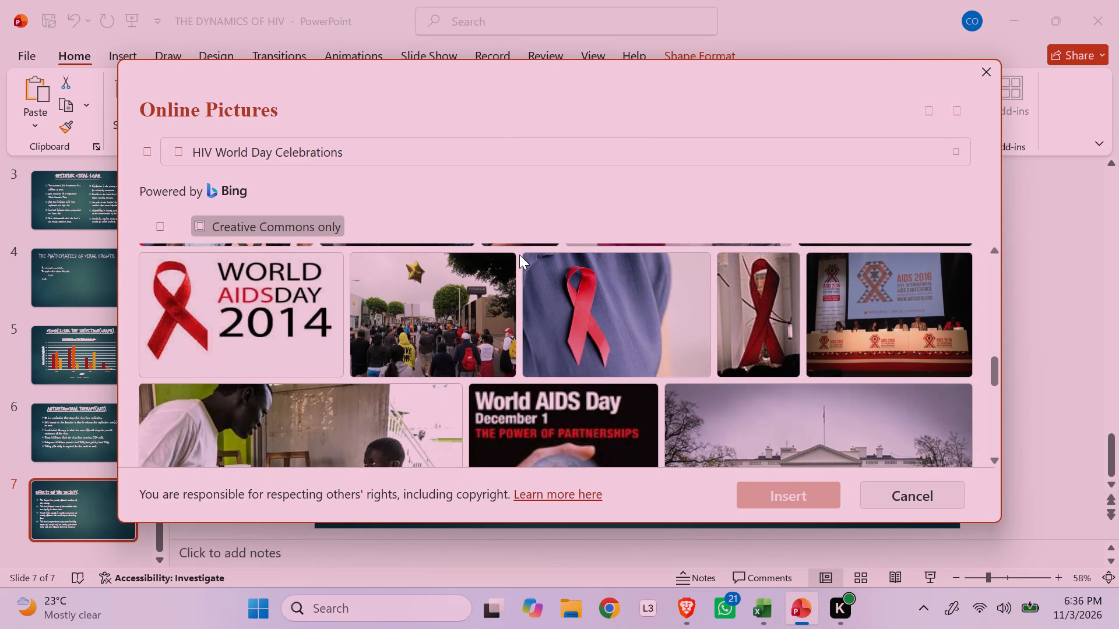
scroll(519, 255, "down", 2)
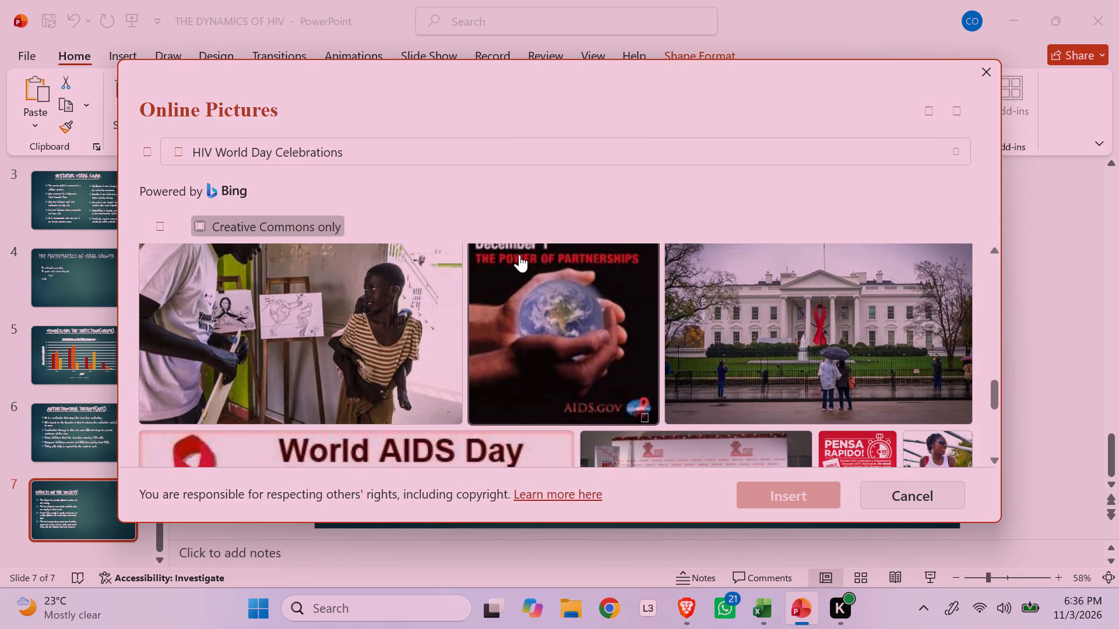
scroll(519, 255, "down", 3)
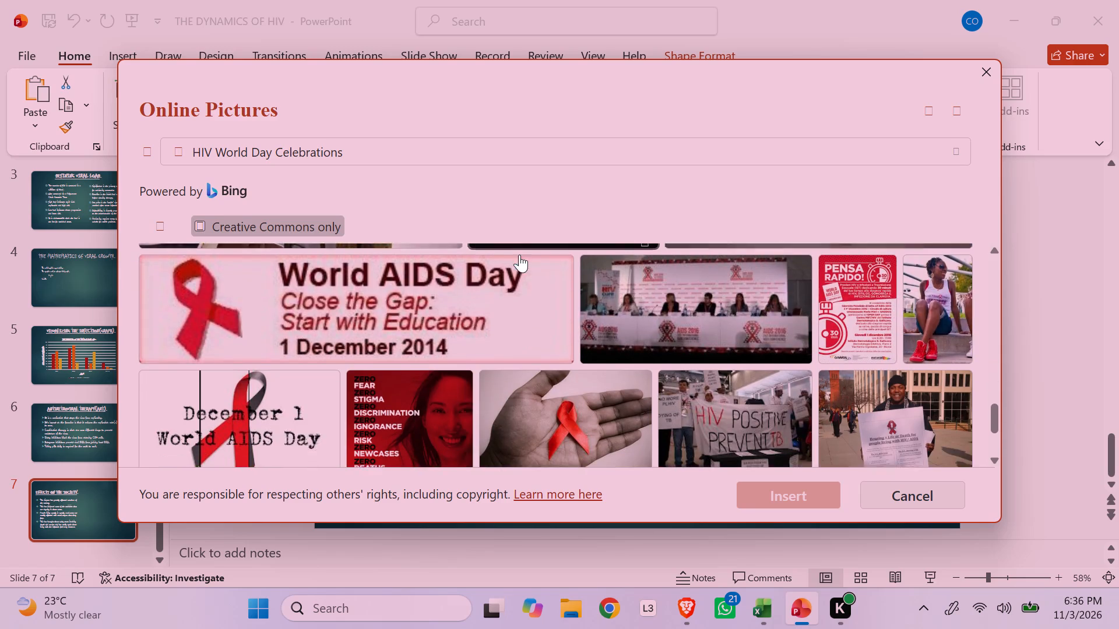
scroll(513, 264, "down", 2)
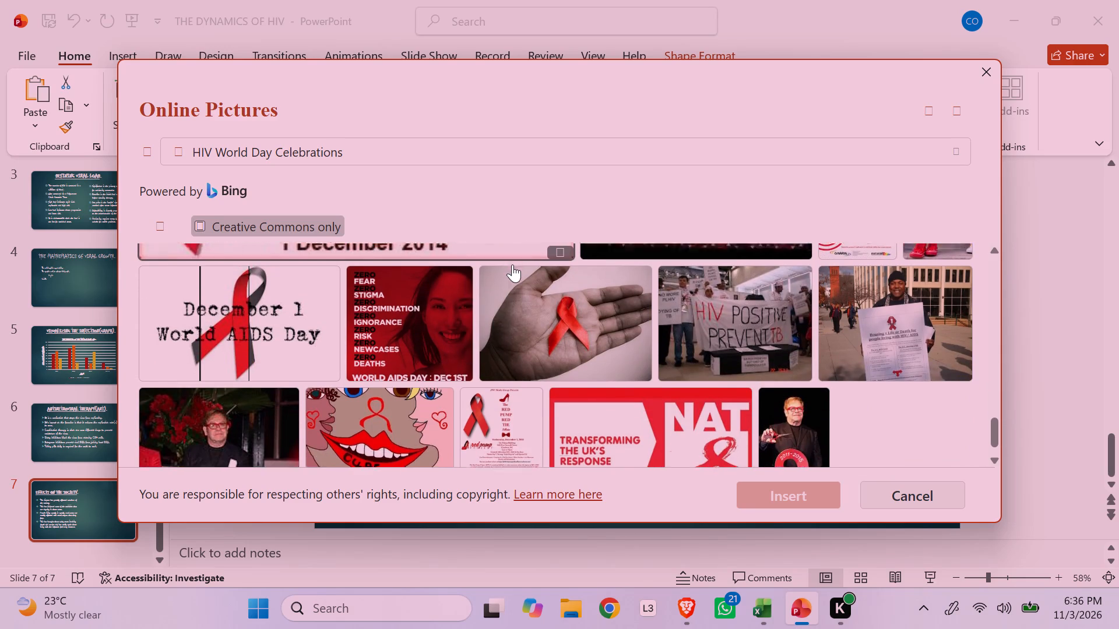
scroll(512, 264, "down", 6)
scroll(512, 264, "up", 1)
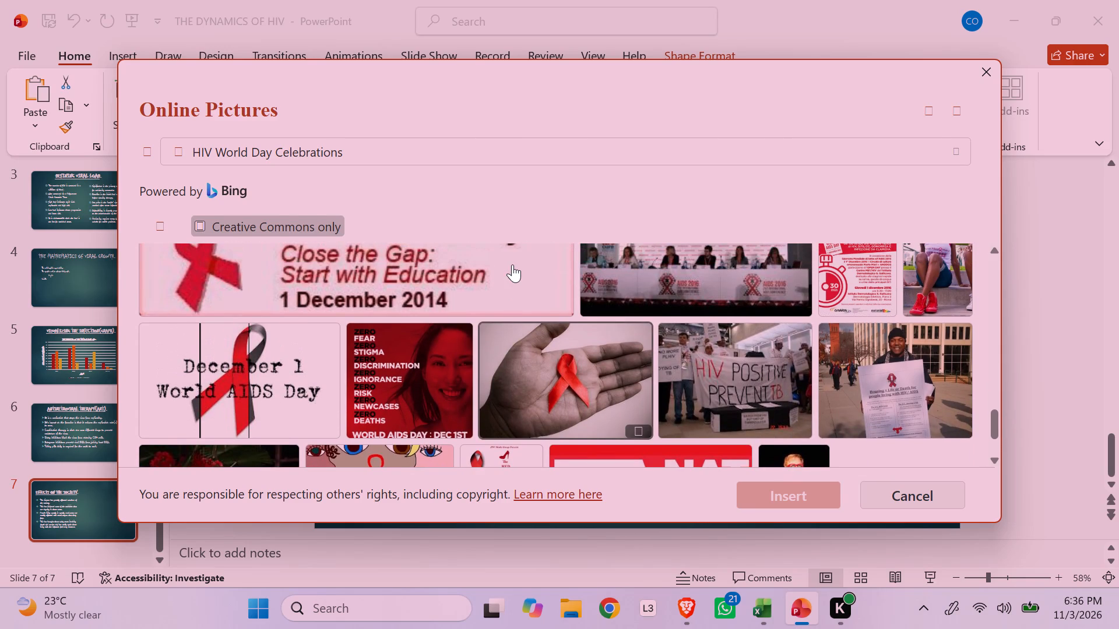
scroll(512, 264, "up", 1)
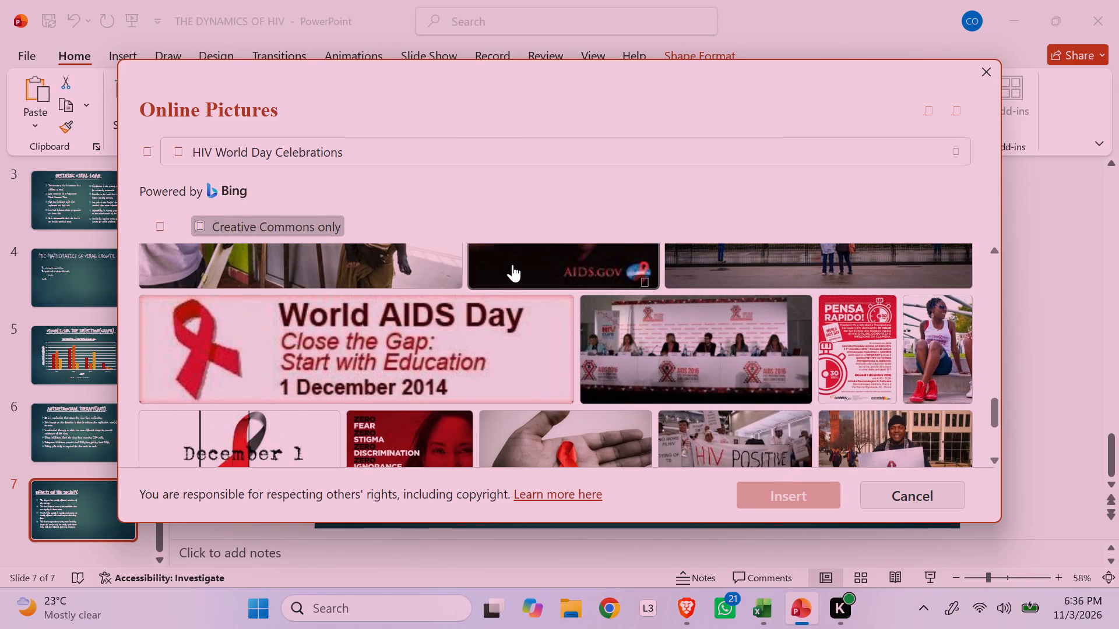
scroll(512, 264, "up", 3)
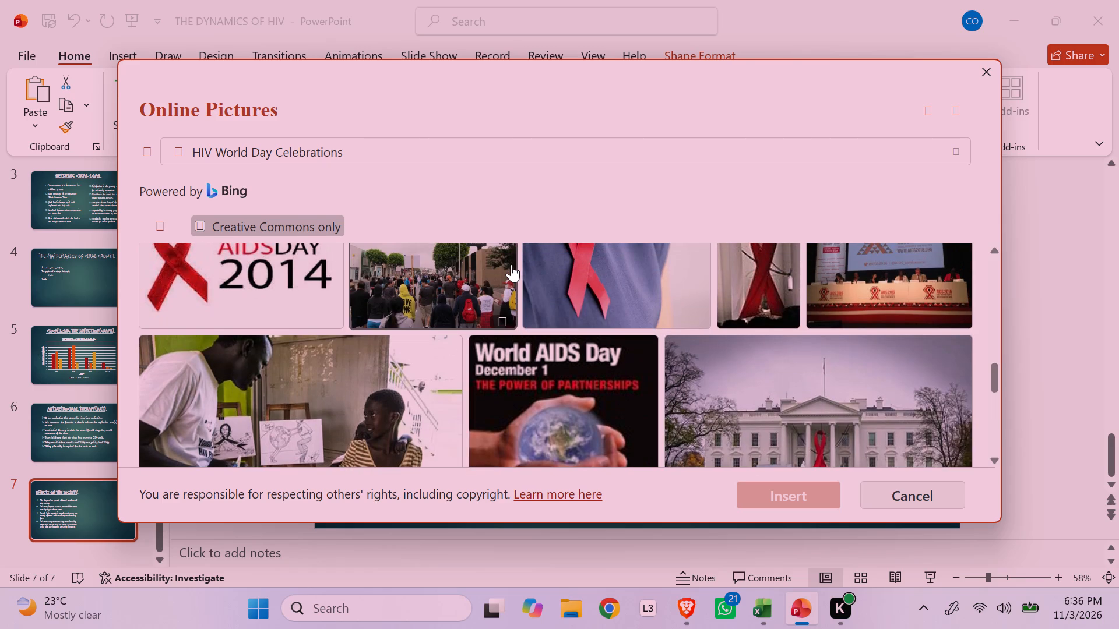
scroll(511, 264, "up", 1)
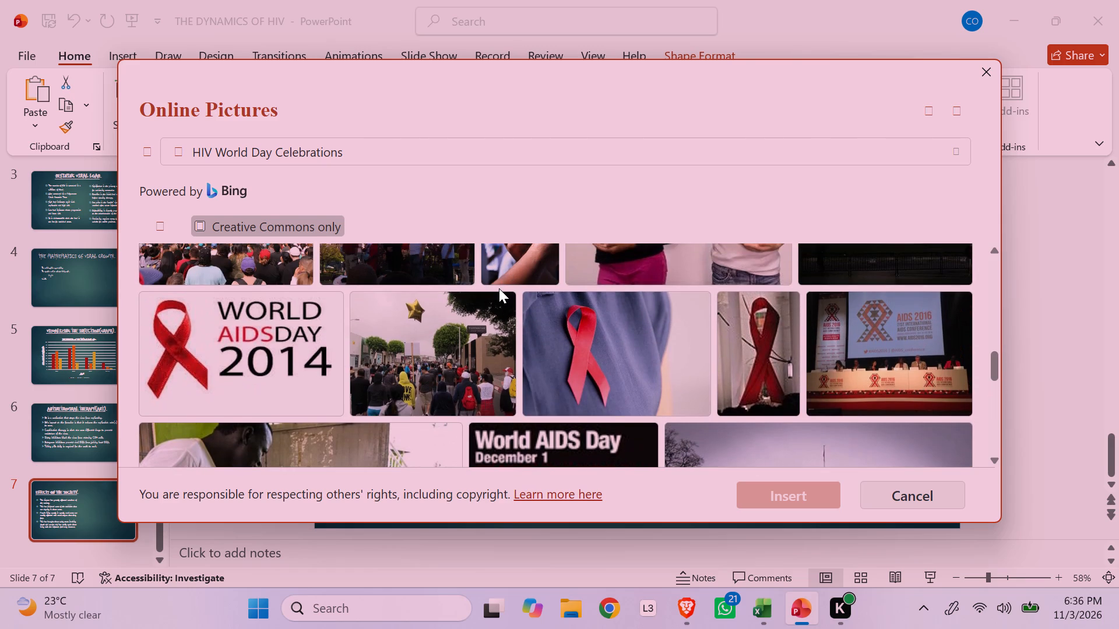
scroll(499, 288, "up", 2)
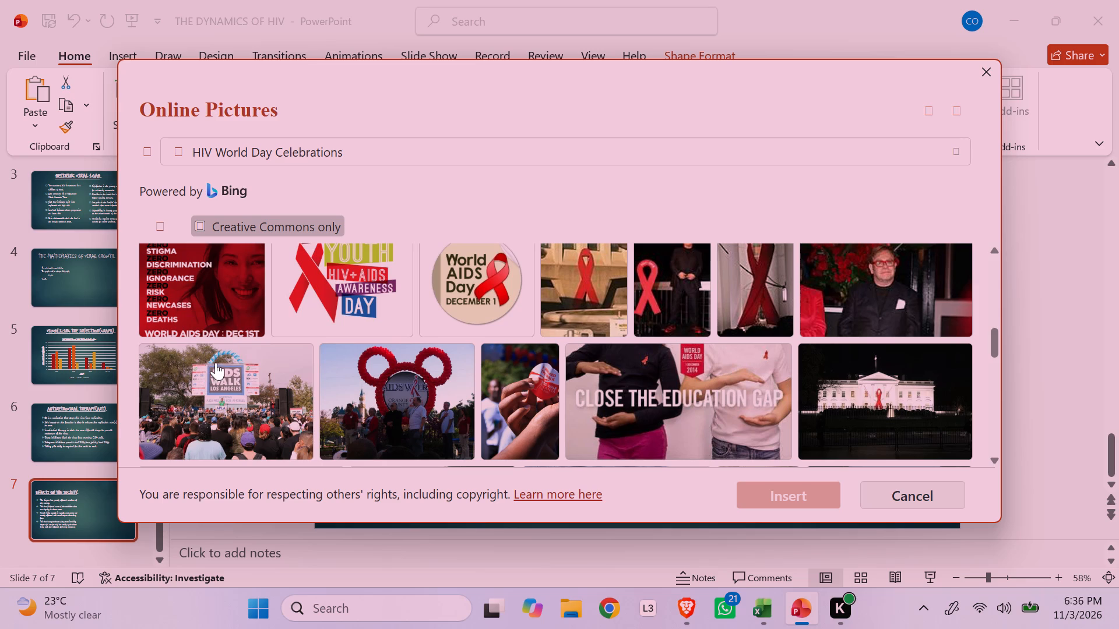
left_click(242, 369)
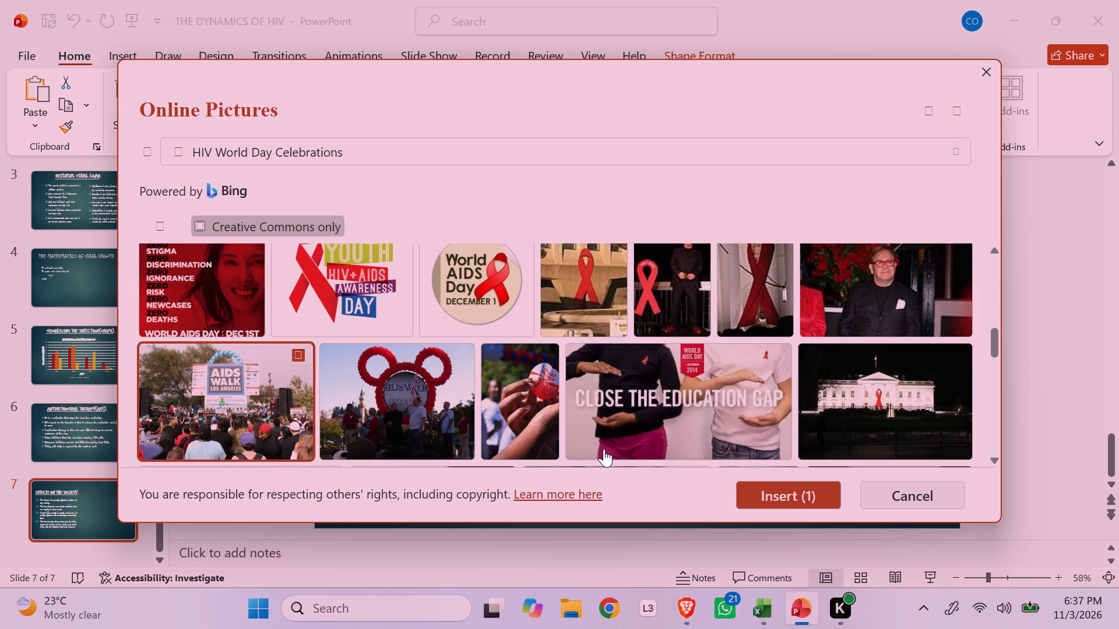
left_click(761, 503)
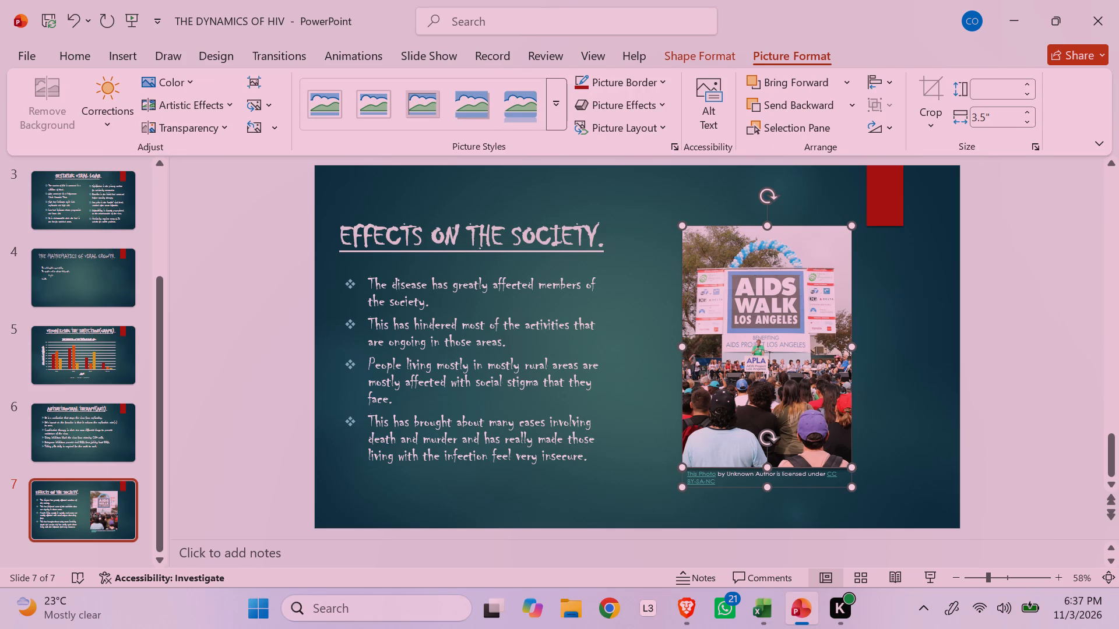
Enlarge the AIDS Walk picture and its attribution caption to about 4.95" wide and position them beside the bulleted text.
left_click_drag(851, 468, 870, 473)
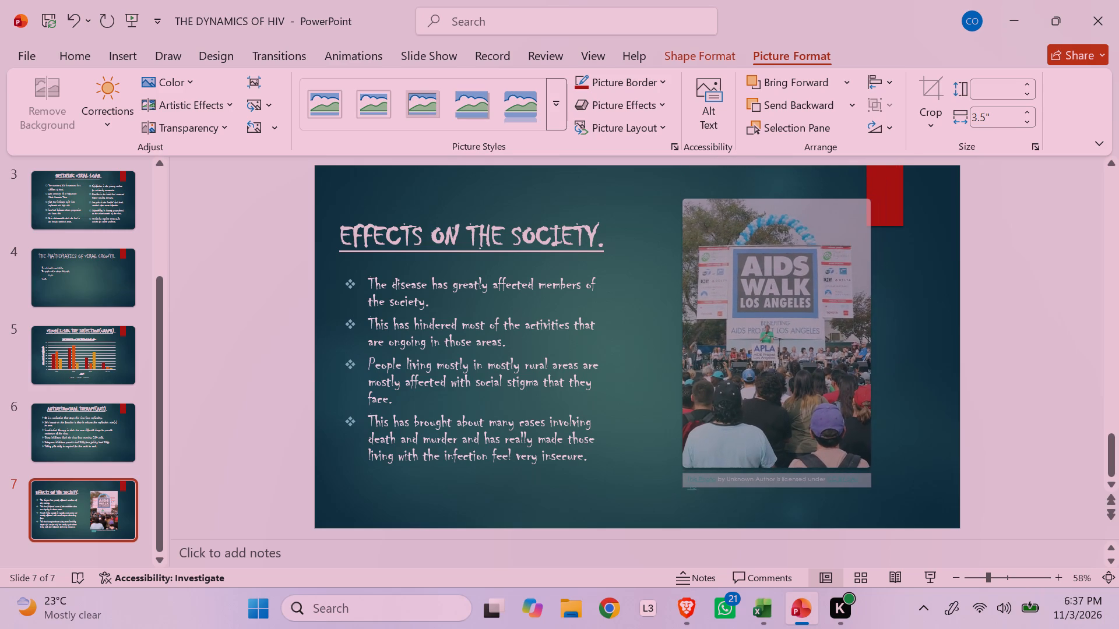
left_click_drag(870, 473, 856, 473)
left_click_drag(857, 346, 861, 347)
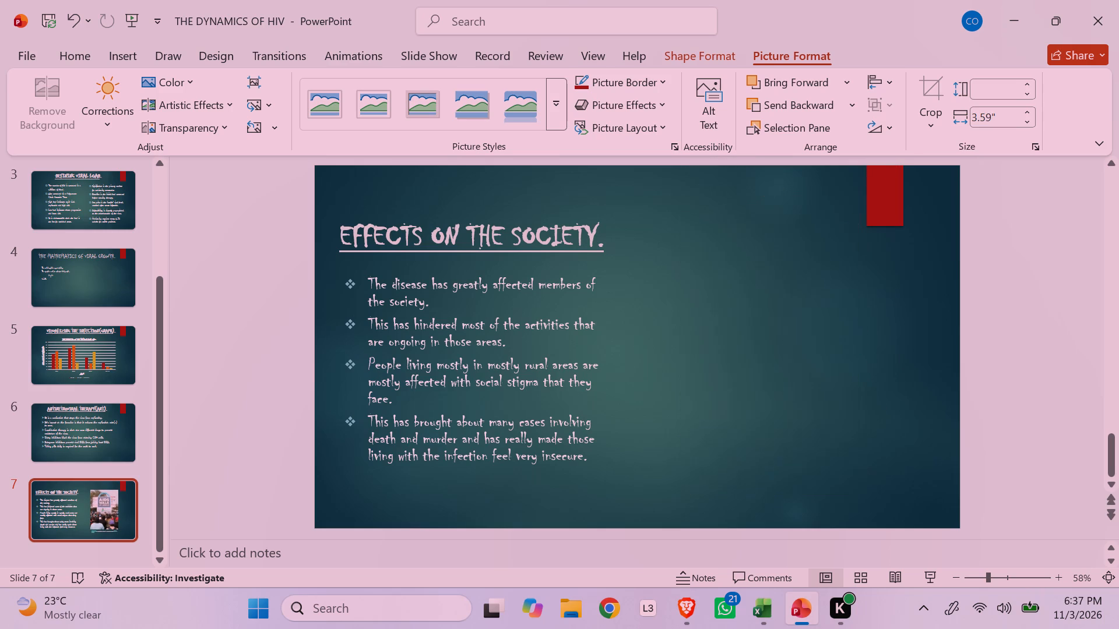
left_click_drag(861, 347, 889, 348)
left_click_drag(821, 403, 831, 423)
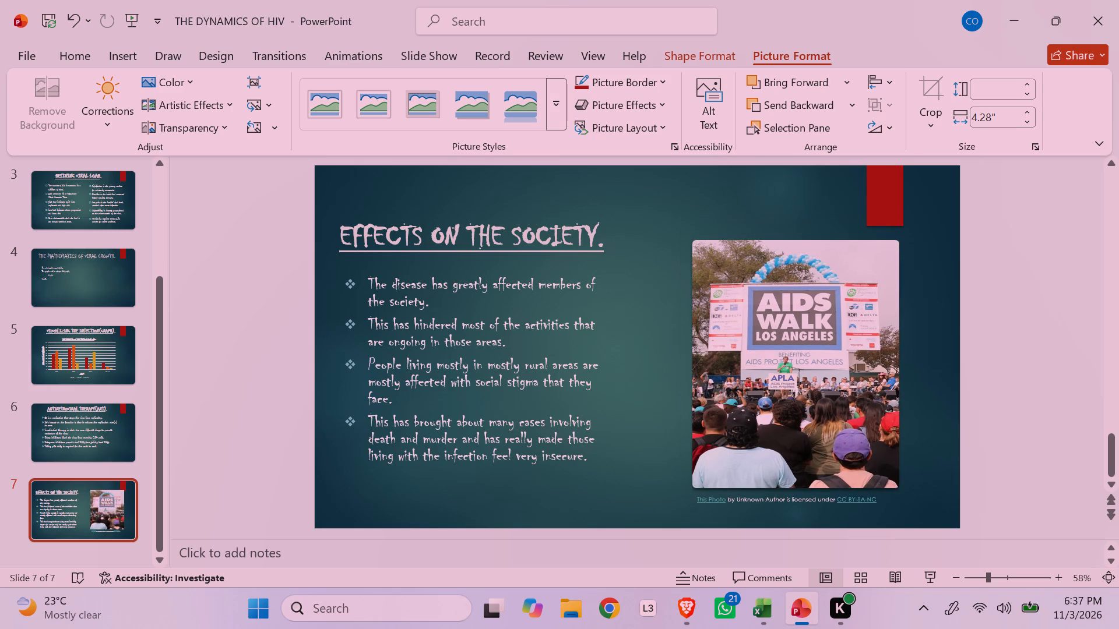
left_click_drag(831, 423, 797, 423)
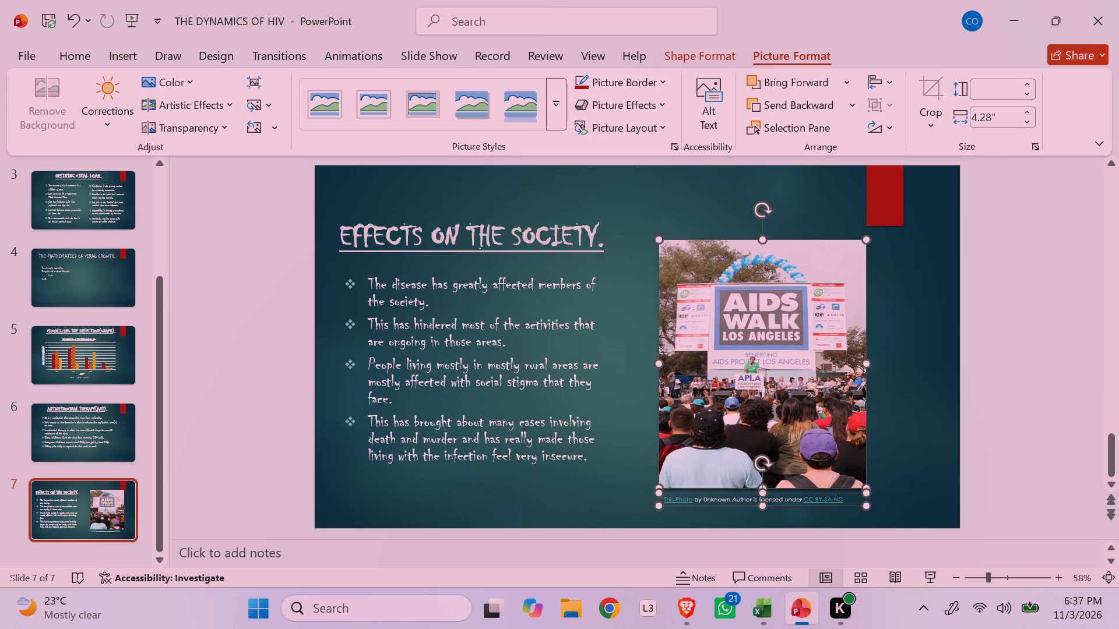
left_click_drag(863, 363, 897, 365)
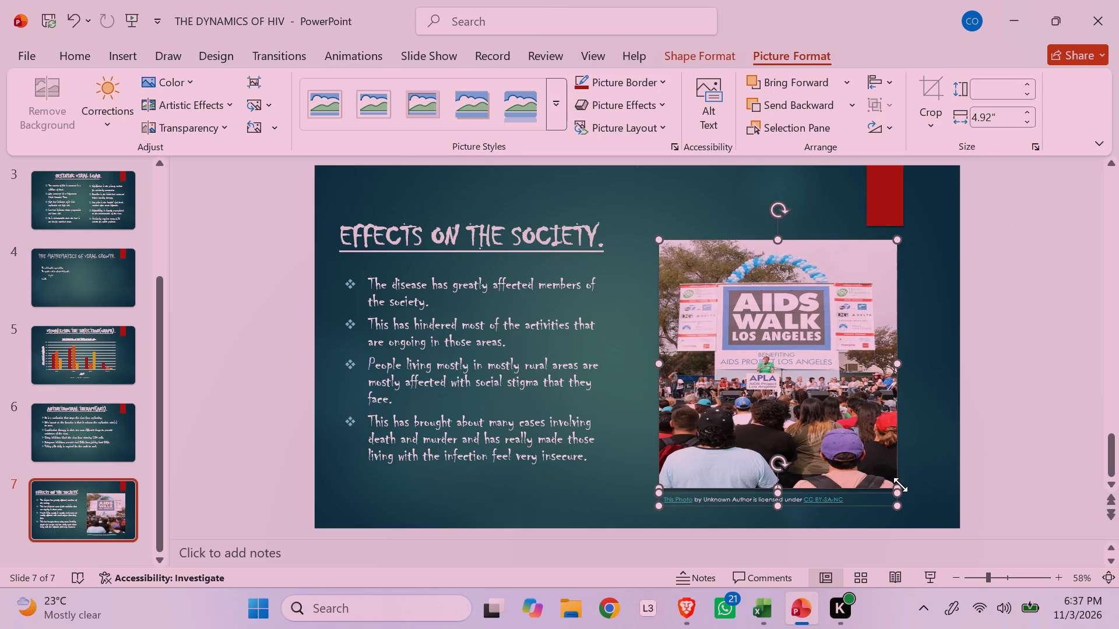
left_click_drag(903, 486, 912, 493)
left_click_drag(855, 407, 852, 395)
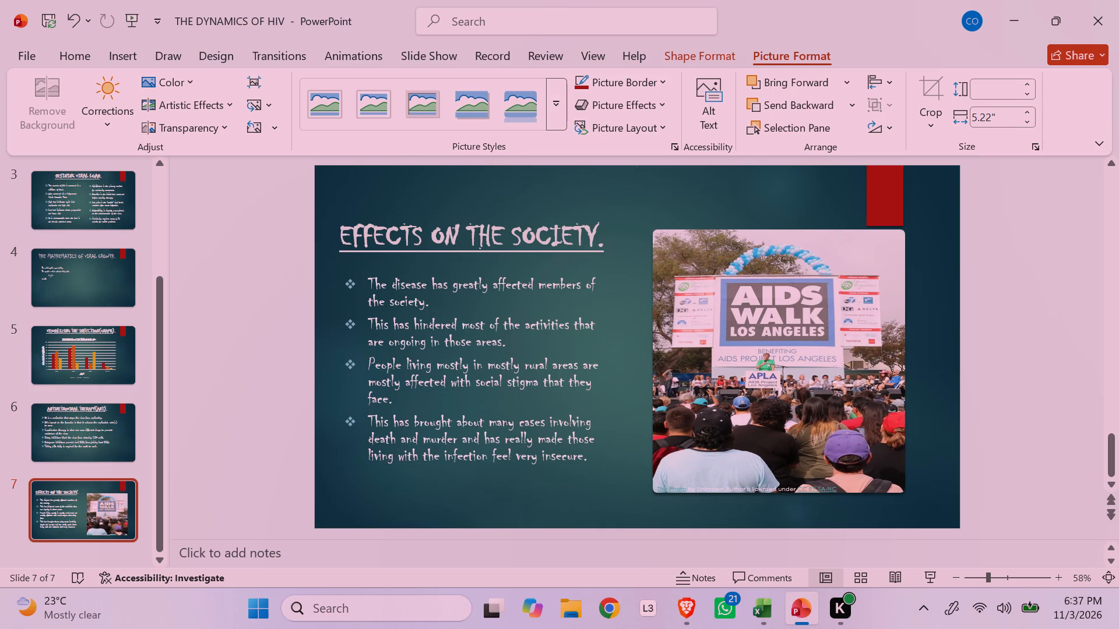
left_click_drag(852, 395, 856, 395)
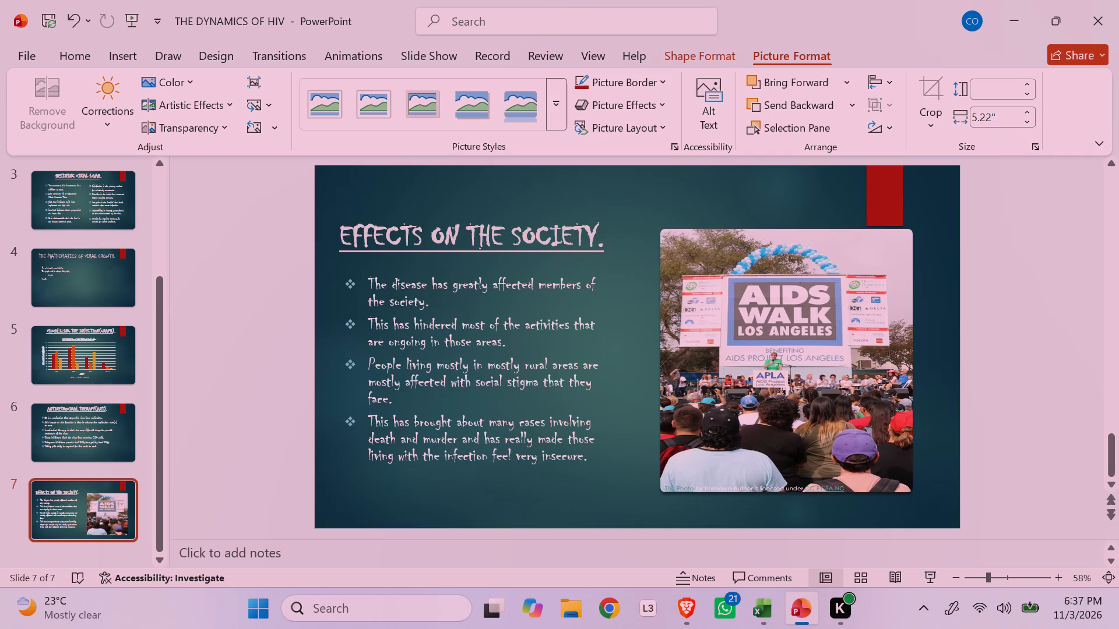
left_click_drag(856, 395, 857, 395)
left_click_drag(912, 362, 912, 362)
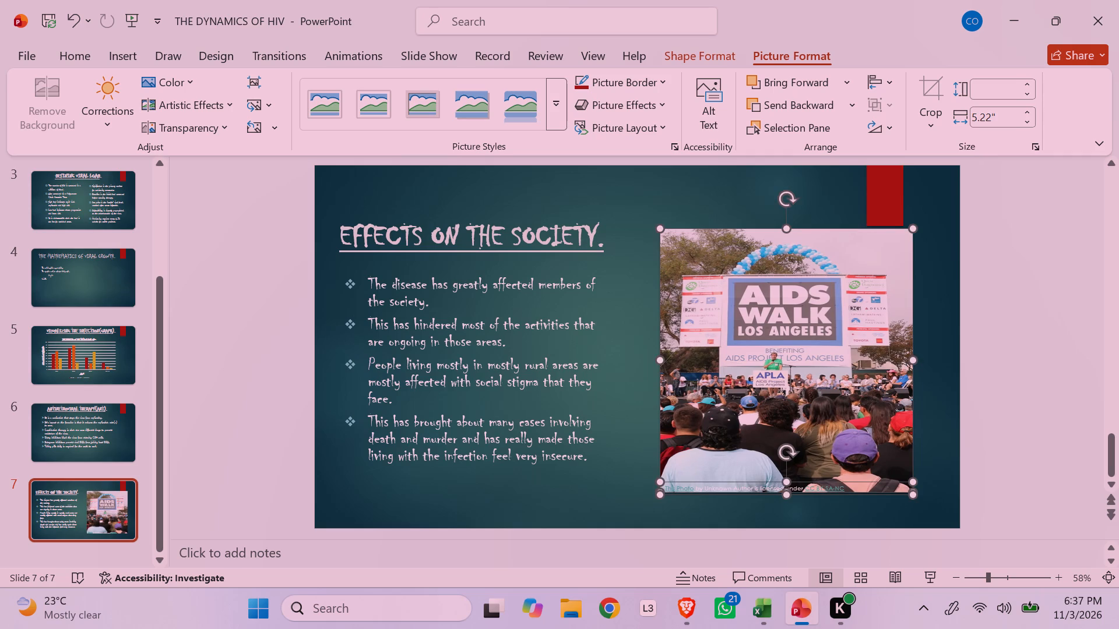
left_click_drag(912, 362, 899, 363)
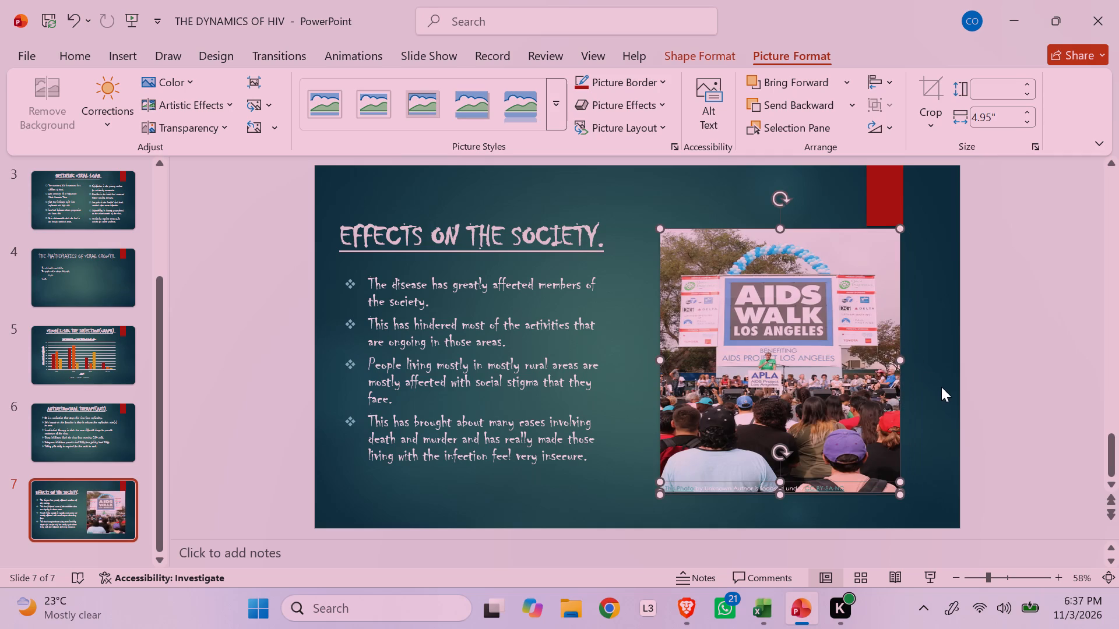
left_click(1058, 360)
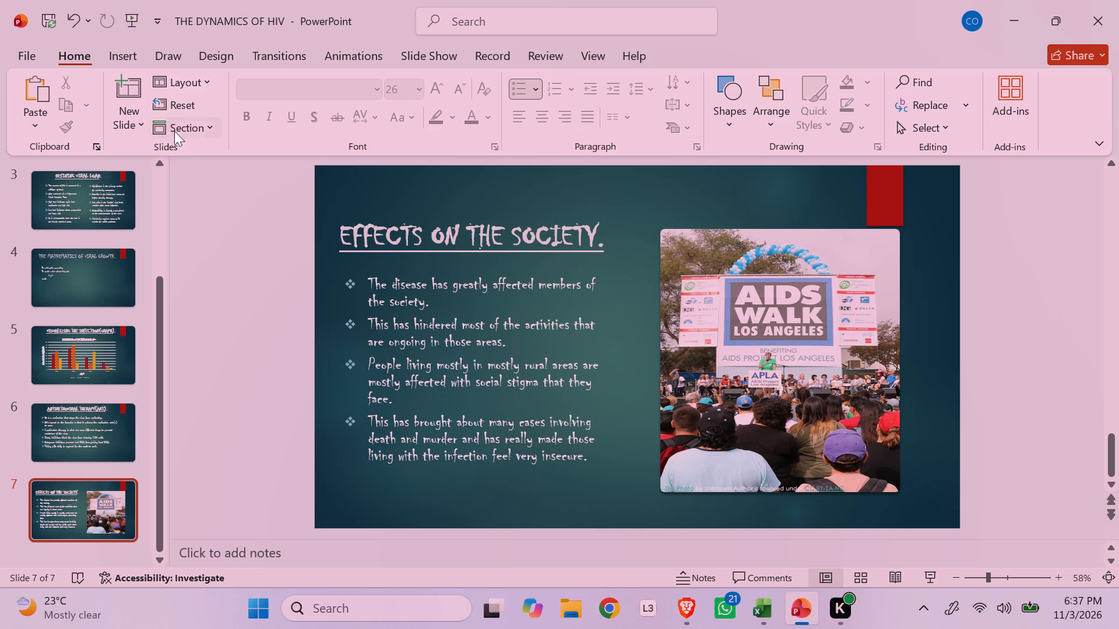
Add a new slide with the Title and Content layout after slide 7.
left_click(137, 118)
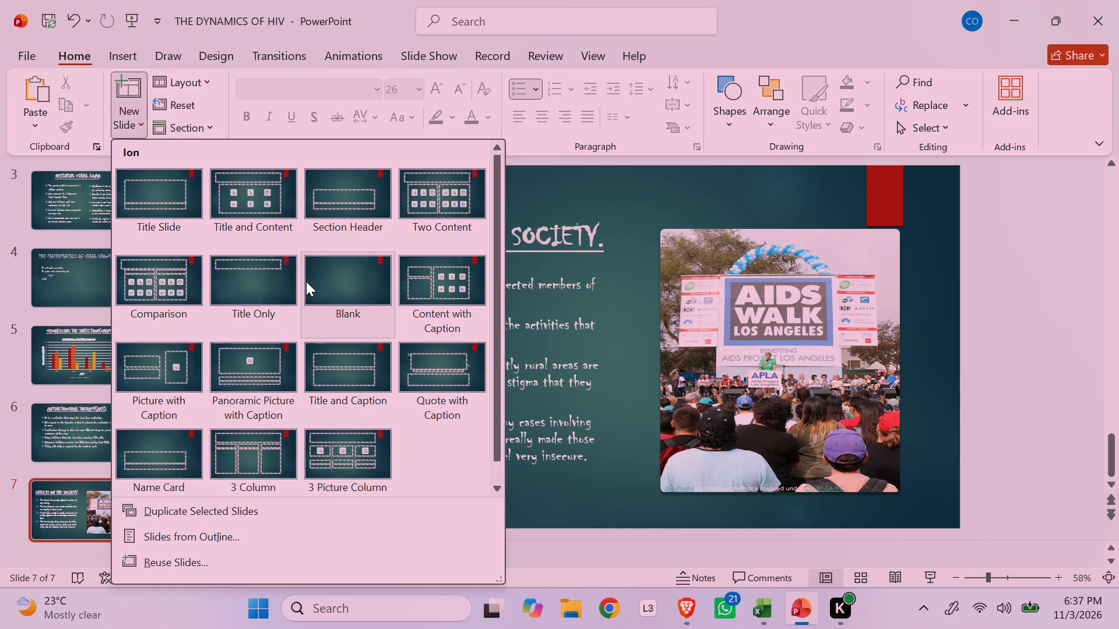
left_click(256, 190)
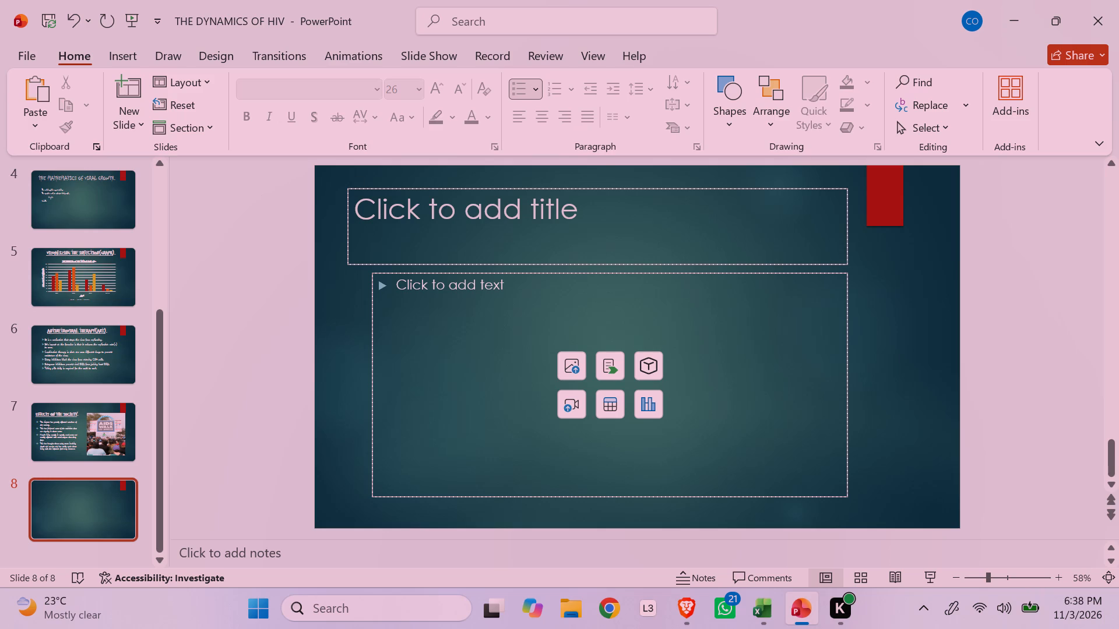
Enter the slide 8 title "BARRIERS TO VIRAL SUPPRESSION." in the Chiller font at size 48.
left_click(371, 208)
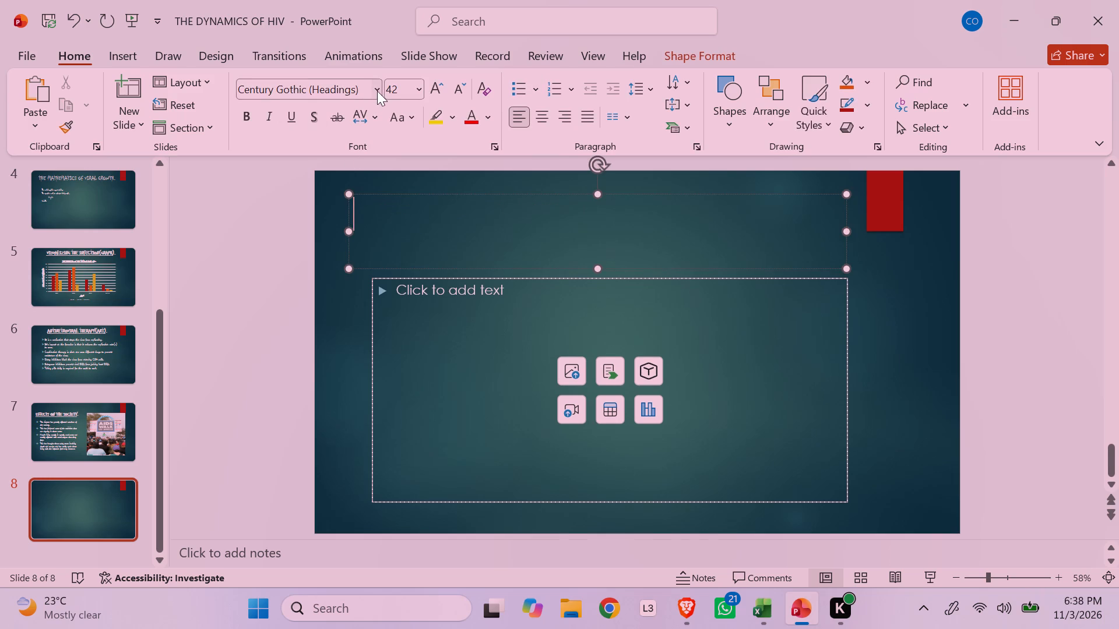
left_click(379, 89)
left_click(316, 220)
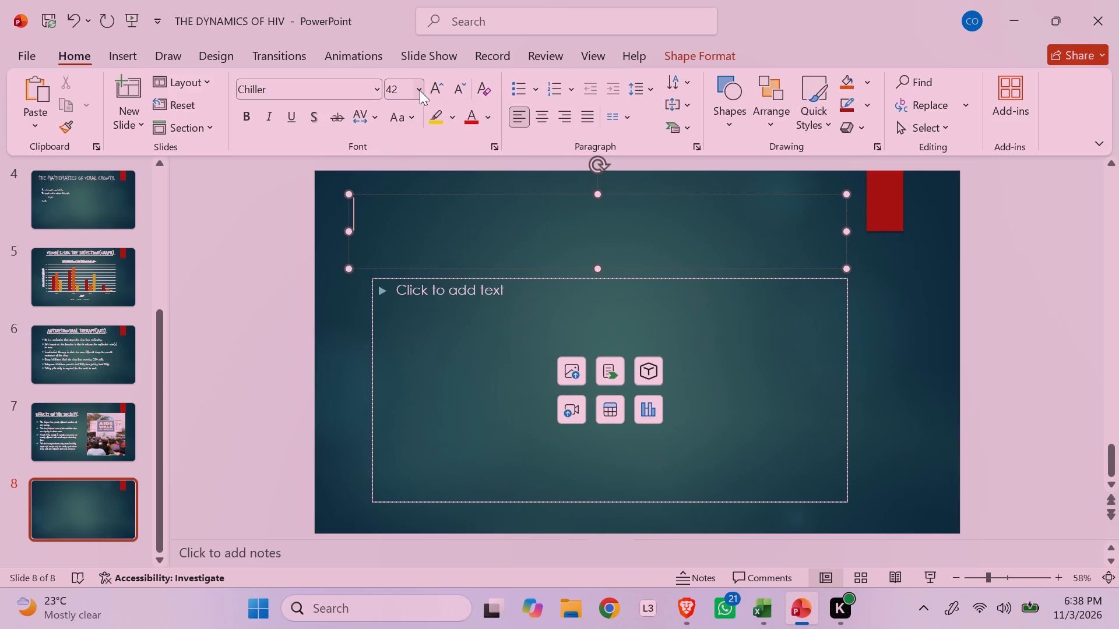
double_click(438, 88)
type("BARRIERS TO VIRAL SU")
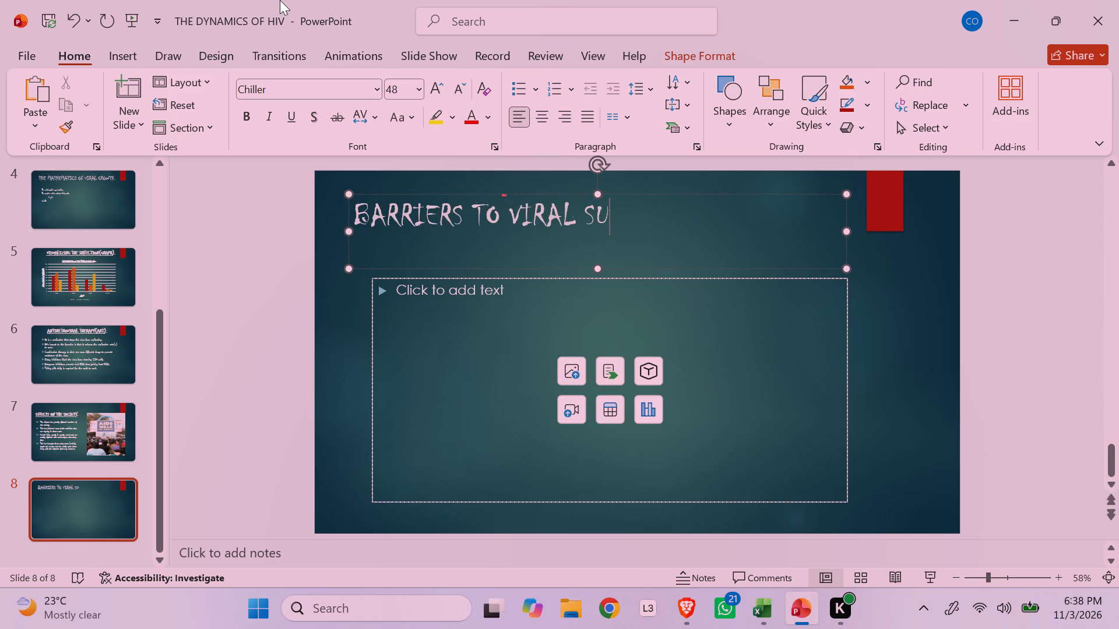
type("PPE")
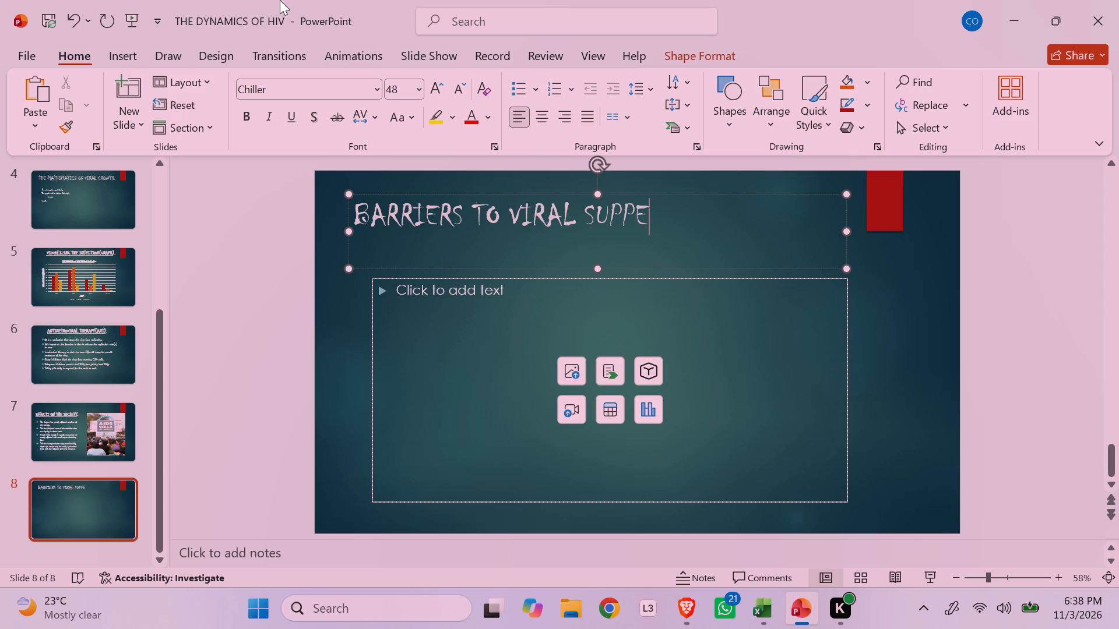
key("BackSpace")
type("RE")
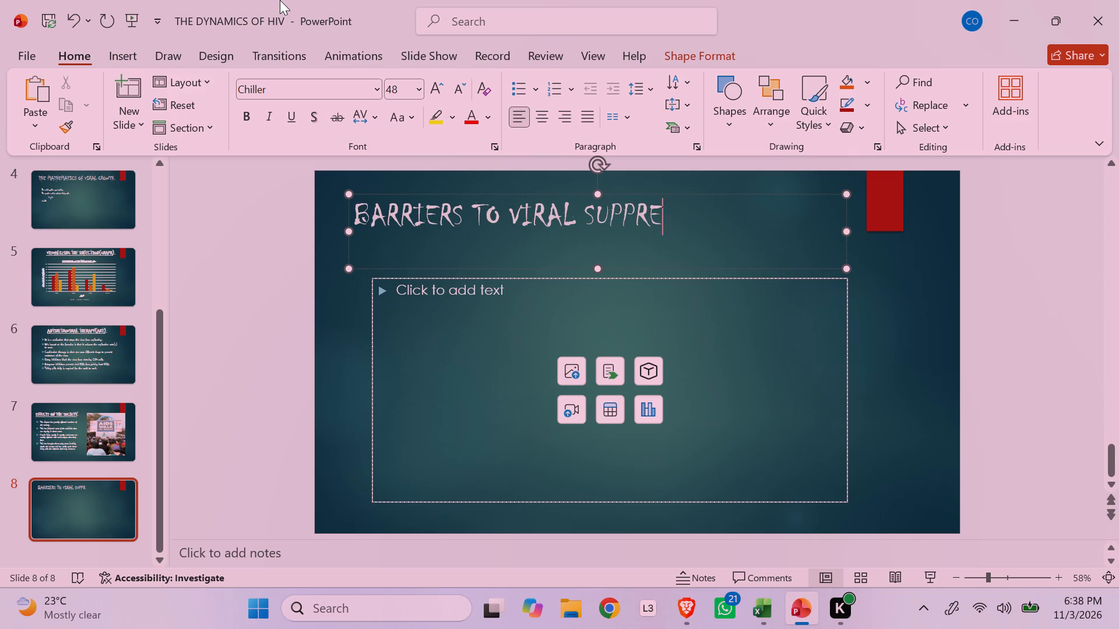
type("SSIO")
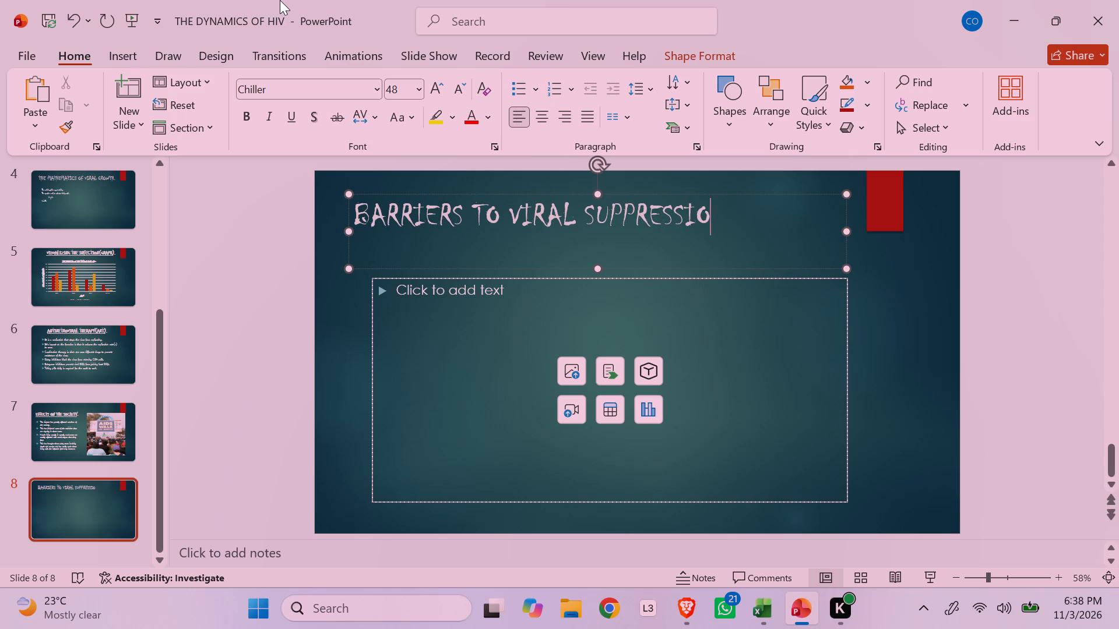
type("N.")
Format the slide 8 title as underlined, bold, size 54 and centred.
left_click_drag(754, 219, 373, 229)
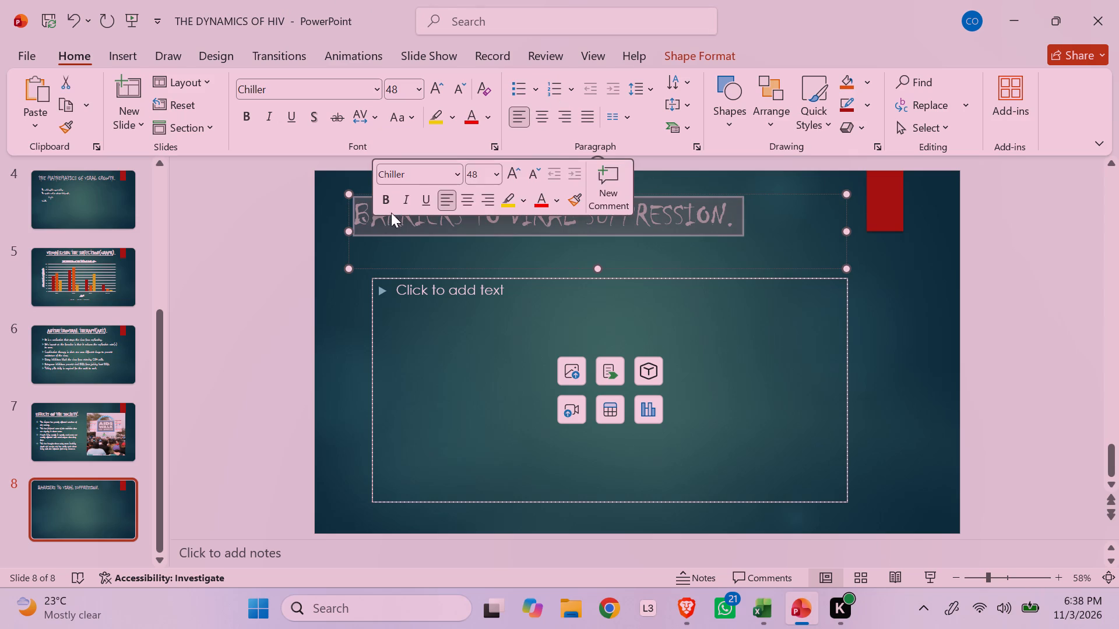
left_click(420, 196)
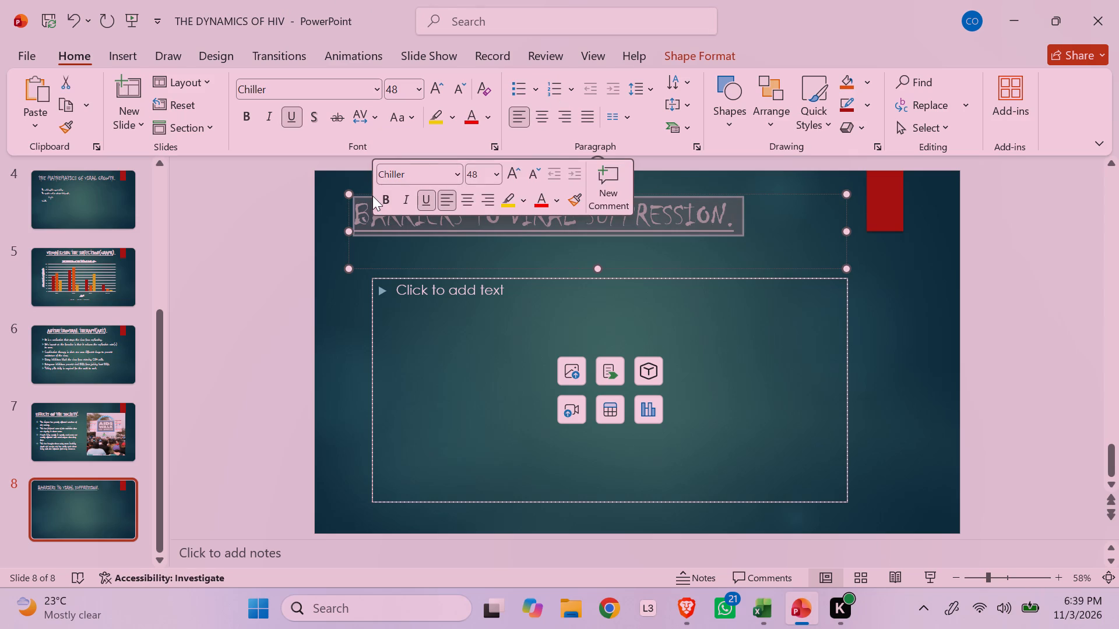
left_click(383, 196)
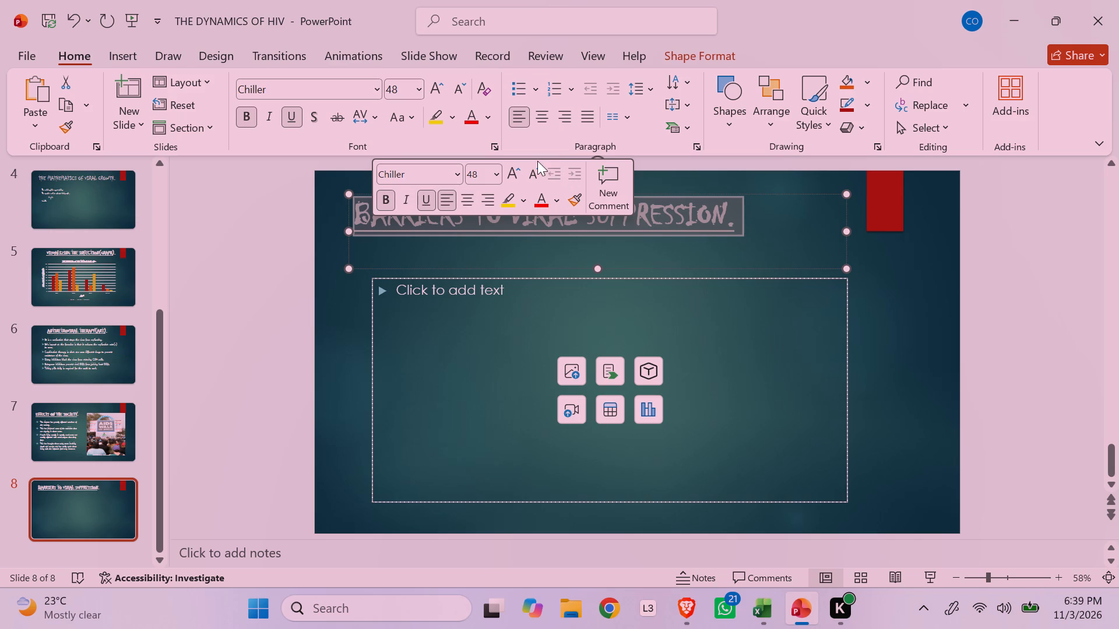
left_click(518, 169)
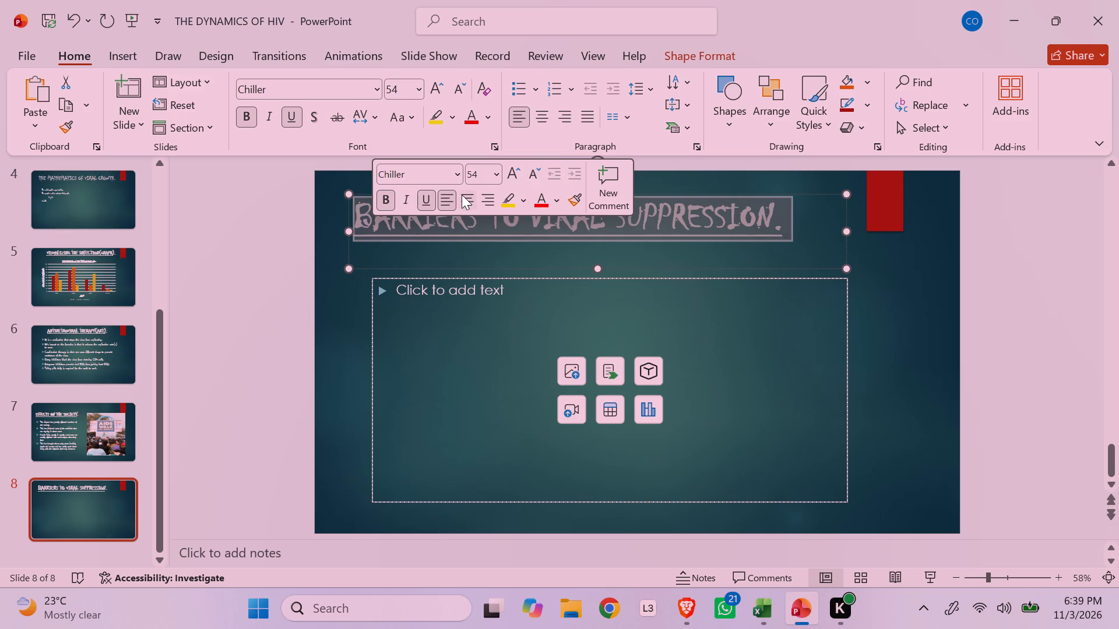
left_click(462, 195)
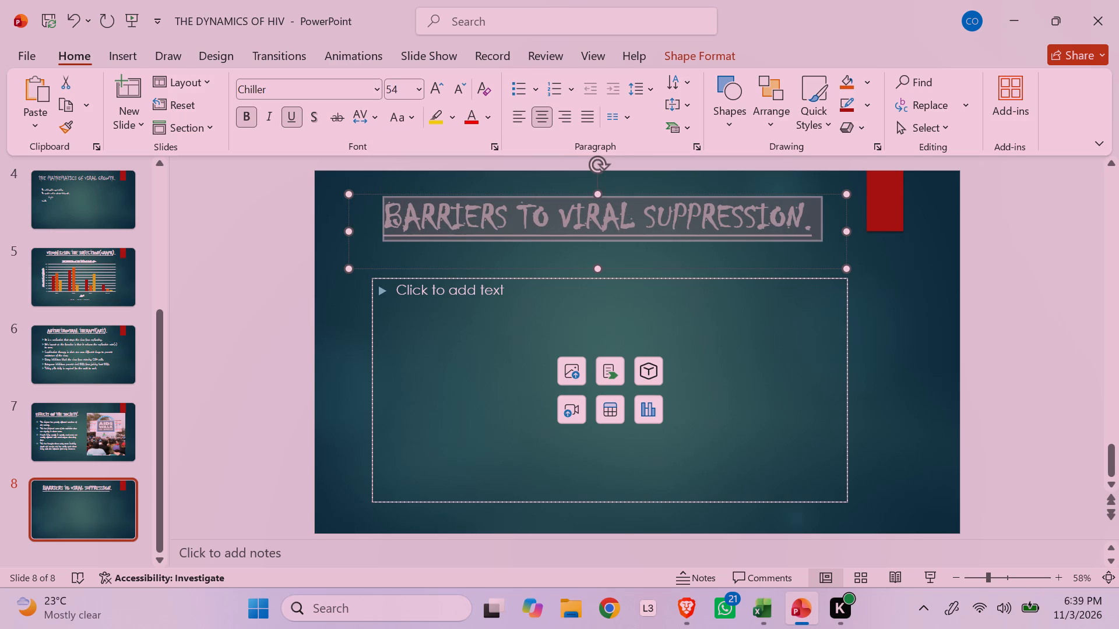
Move the title up near the slide's top edge and raise the content placeholder to just below it.
left_click_drag(518, 193, 517, 179)
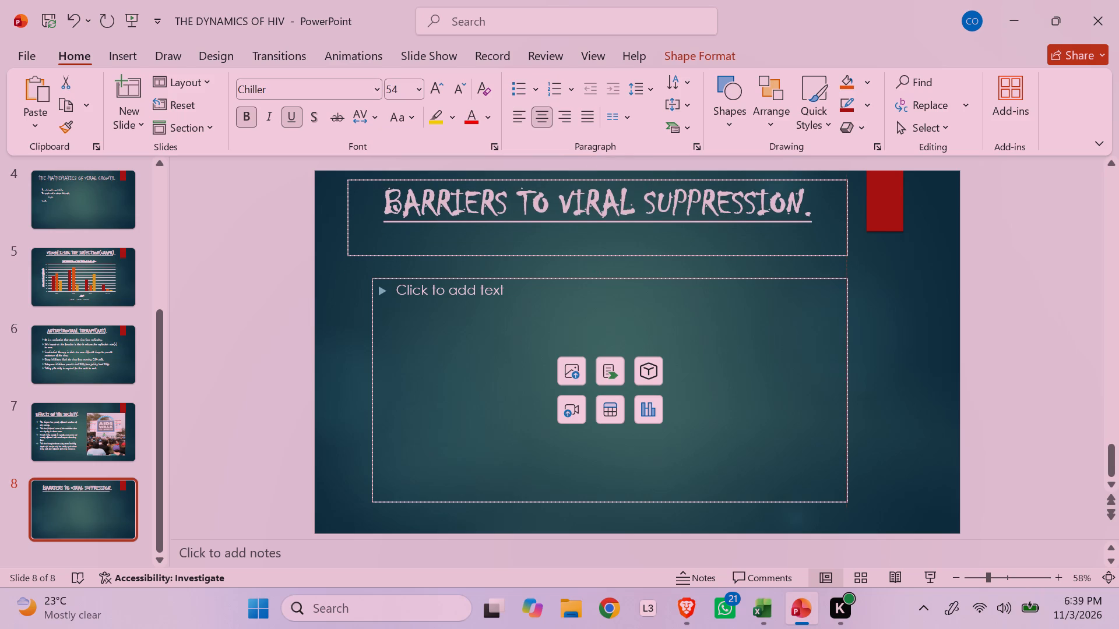
left_click_drag(517, 179, 517, 178)
left_click_drag(509, 277, 509, 242)
Write the first body bullet in Chiller: "Poverty which causes difficulty in accessing clinics or consistent unions.".
left_click(403, 253)
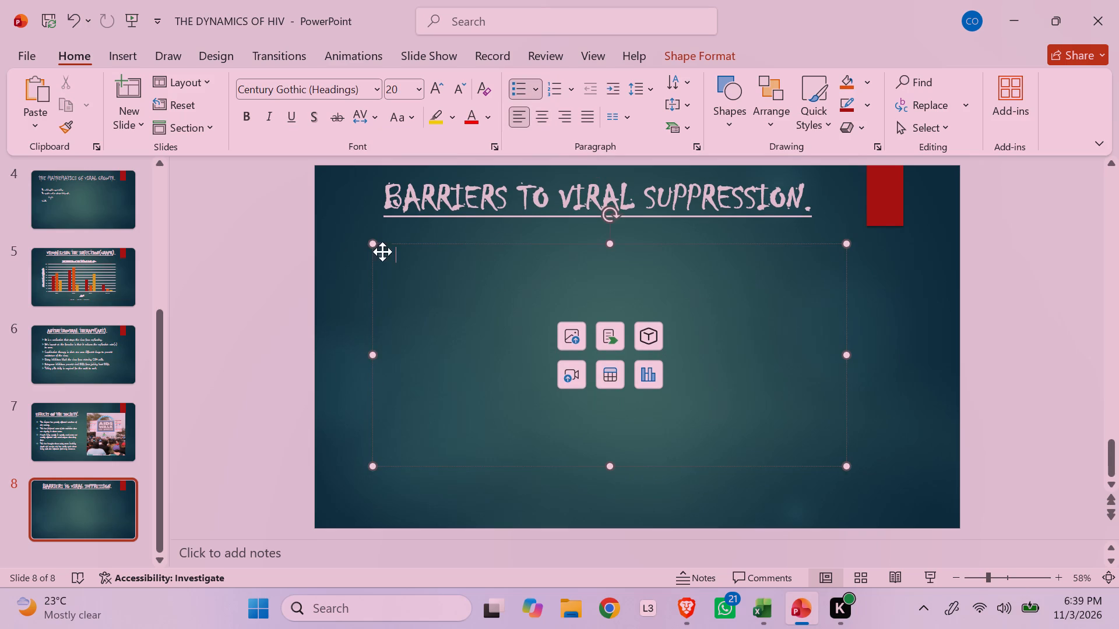
left_click(375, 93)
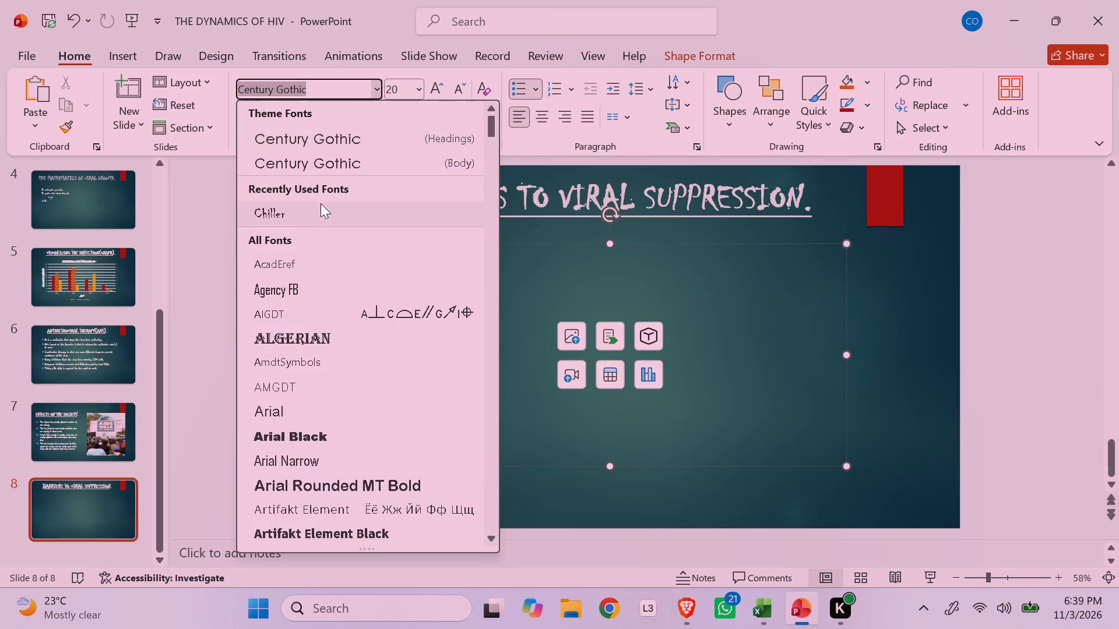
left_click(319, 207)
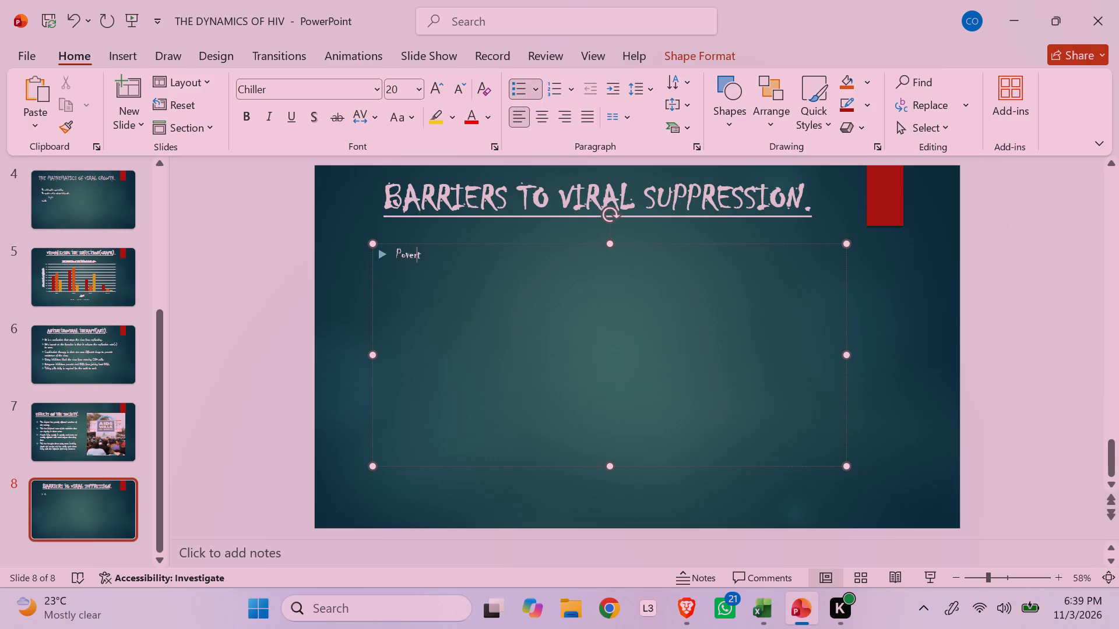
type("which")
key("space")
type("causes")
key("space")
type("diffi")
type("culty in")
key("space")
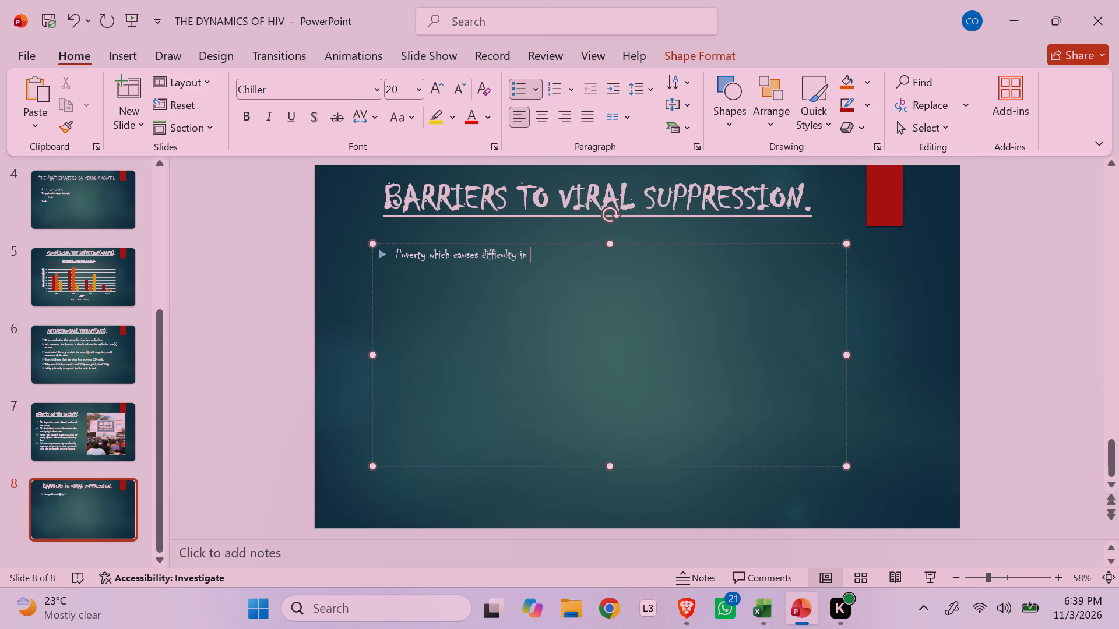
type("accessing")
key("space")
type("clinics")
key("space")
type("or consistent unojs")
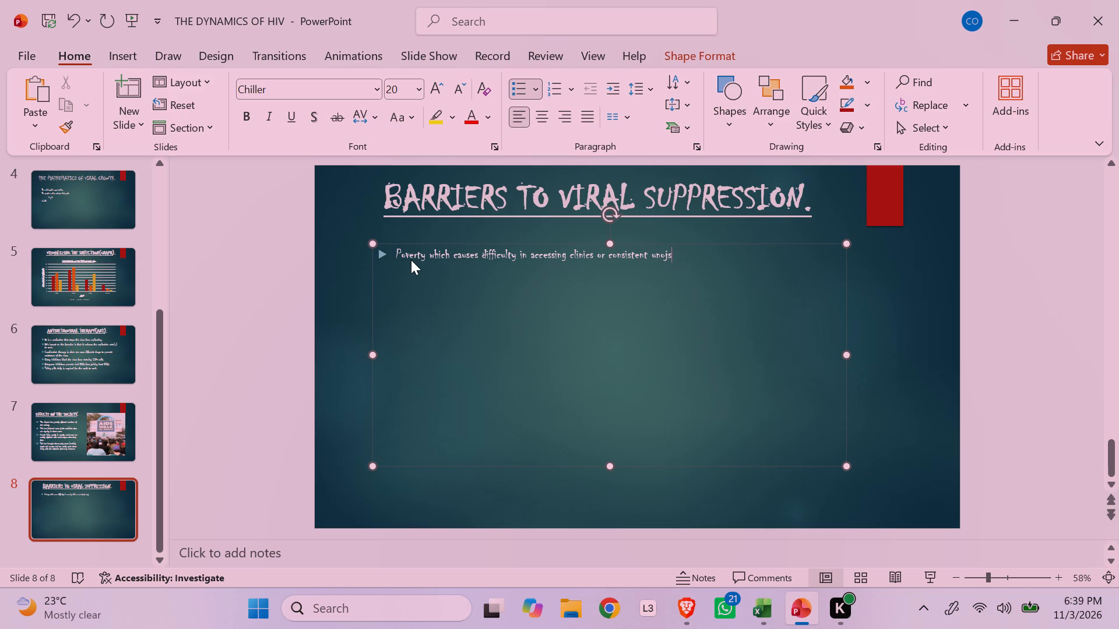
key("BackSpace")
key("BackSpace")
key("BackSpace")
type("ions.")
Add a second body bullet: "Depression or anxiety affecting pill adherence.".
key("Return")
type("Depp")
type("re")
type("ssion")
key("space")
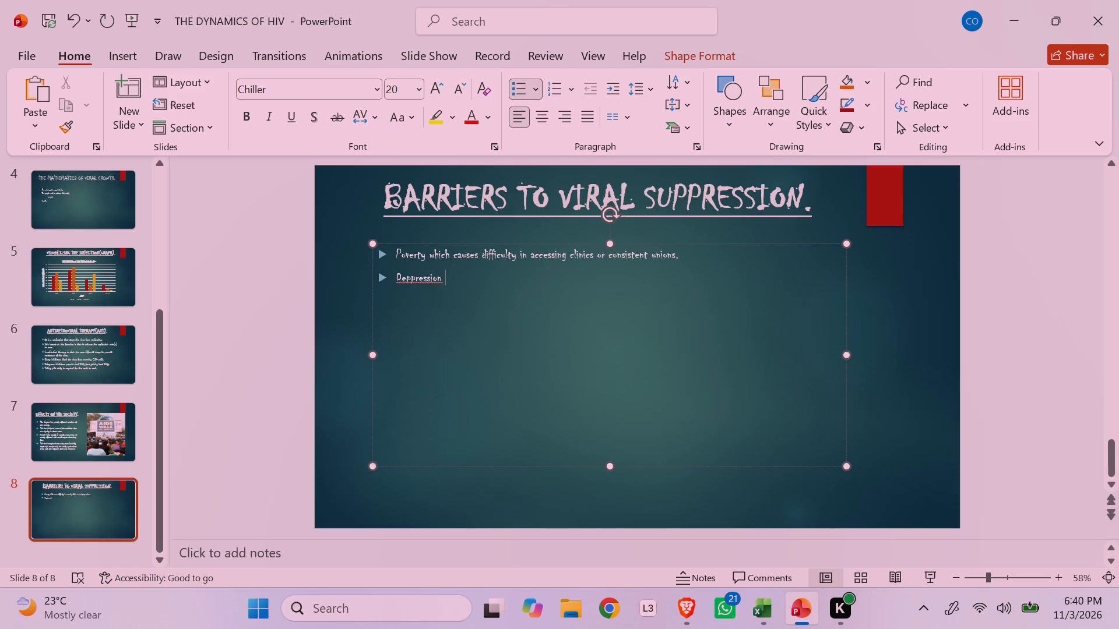
key("BackSpace")
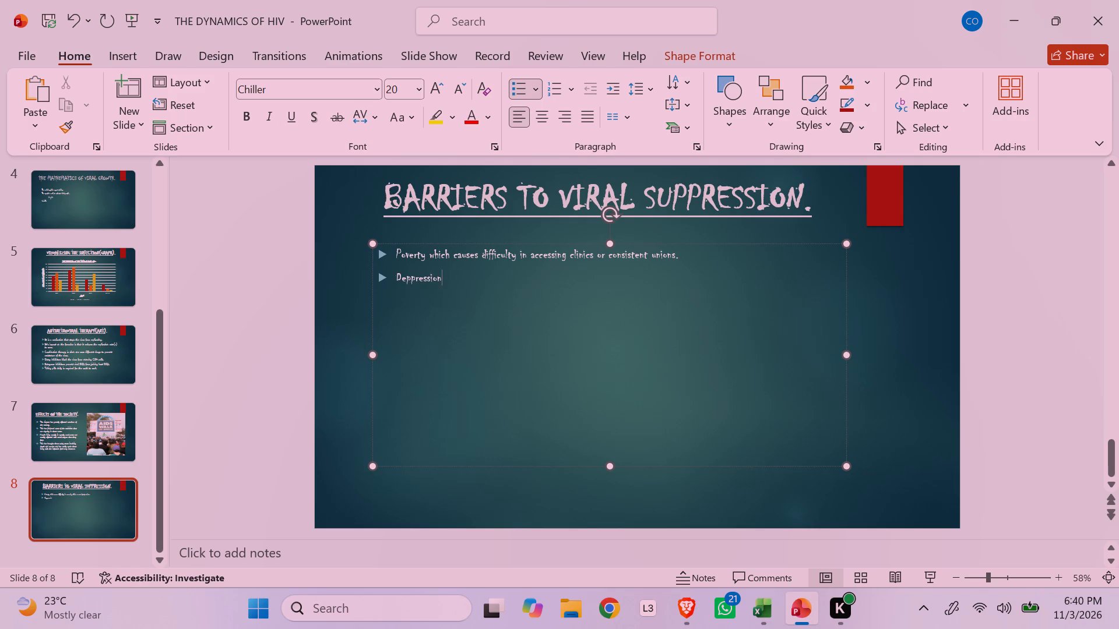
key("BackSpace")
key("BackSpace")
key("BackSpace")
key("BackSpace")
key("BackSpace")
key("BackSpace")
key("BackSpace")
key("BackSpace")
type("ressiojn")
key("space")
key("BackSpace")
key("BackSpace")
key("BackSpace")
type("n o")
type("r")
key("space")
key("a")
type("nxiety")
key("space")
type("affecting pill")
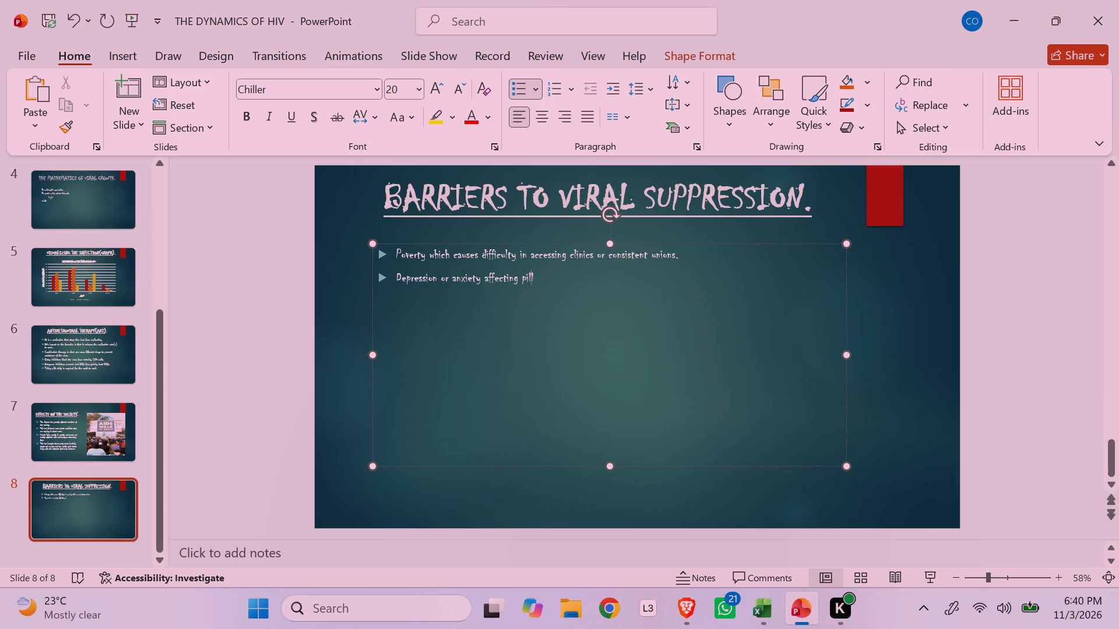
key("space")
type("adherance")
key("period")
Add a third body bullet: "Stigma; the fear of being seen at a clinic or having pills.".
key("Return")
key("shift+s")
key("i")
key("BackSpace")
type("tigma")
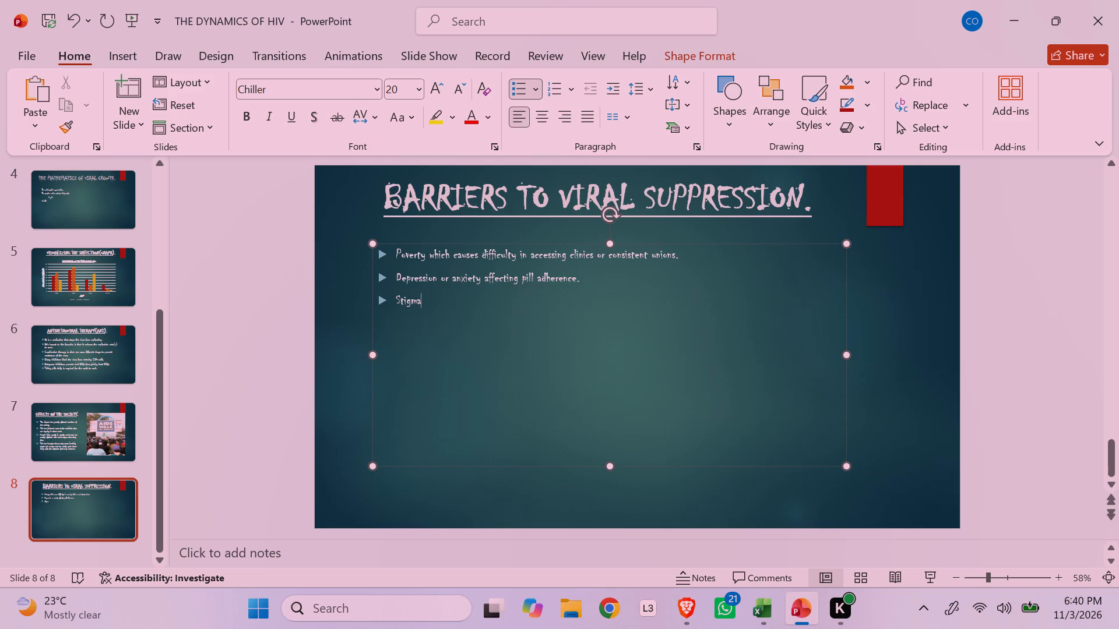
type(";")
key("space")
type("the fear of beinf")
key("BackSpace")
type("g")
key("space")
type("seen")
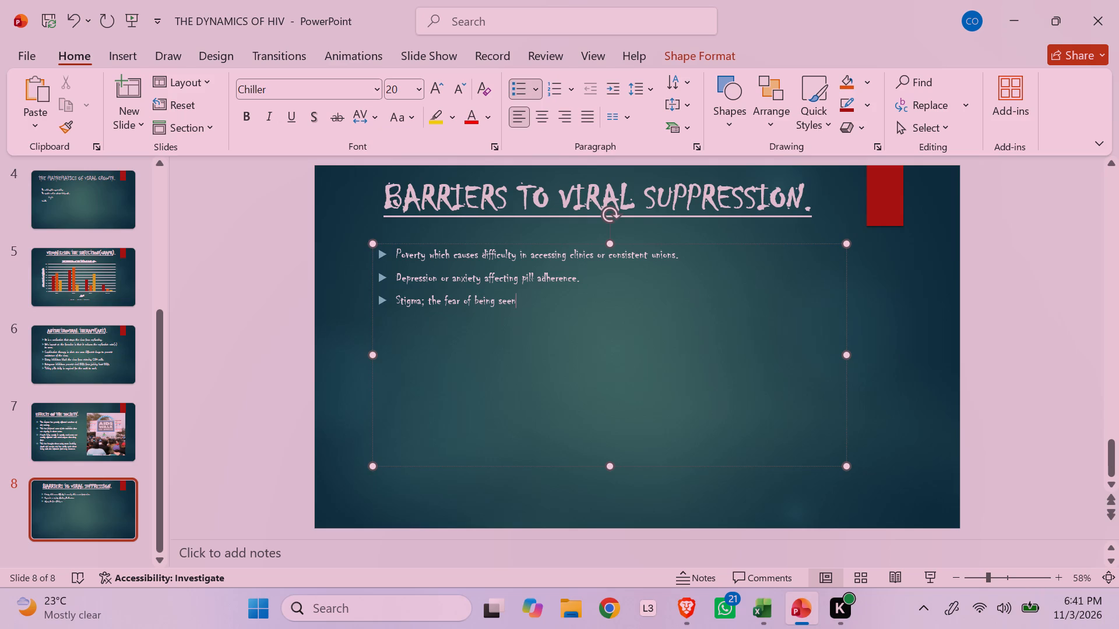
key("space")
type("at a cliic")
key("BackSpace")
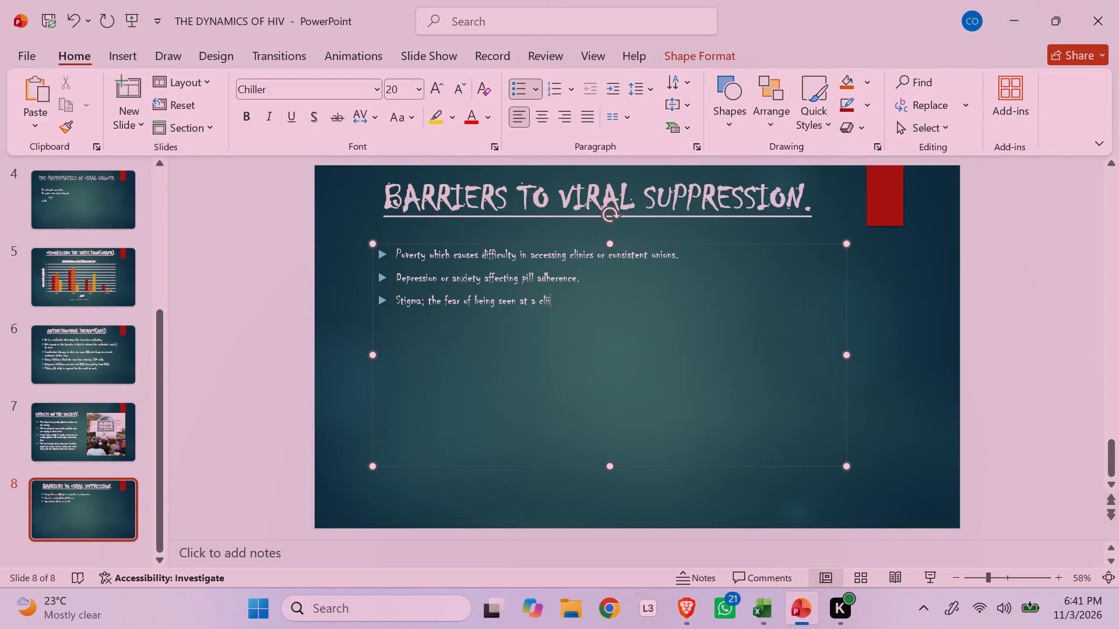
key("BackSpace")
type("nic")
key("space")
type("or having")
key("space")
type("pills")
key("period")
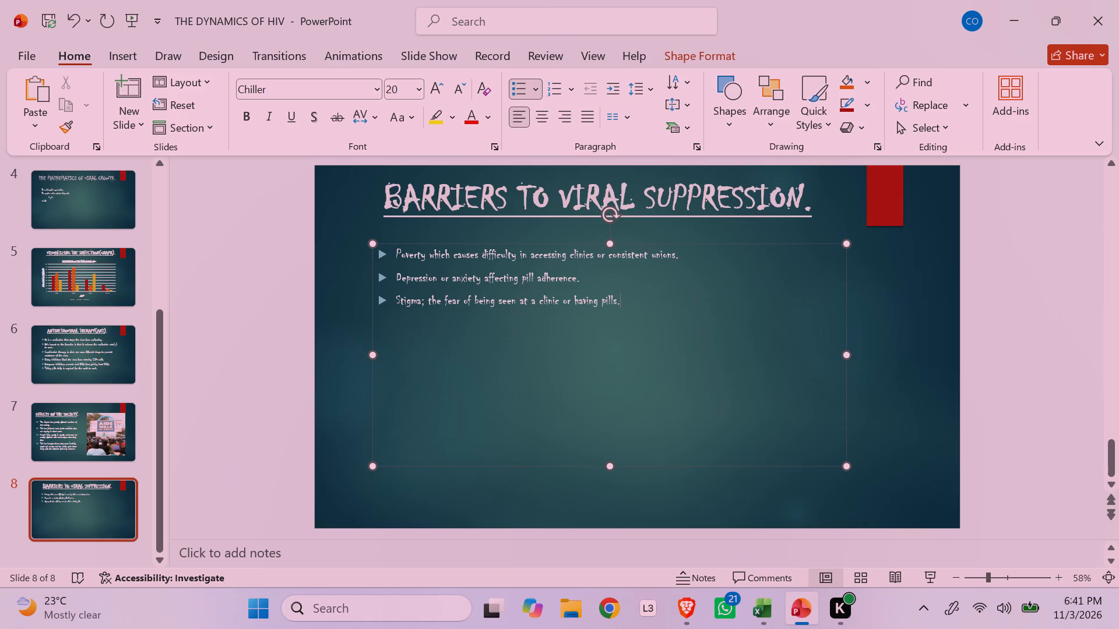
Add a fourth body bullet: "There might be stock outs in remote or rural pharmacies.".
key("Return")
type("Th")
key("e")
type("re")
key("space")
type("might be sto")
type("ck outs")
key("space")
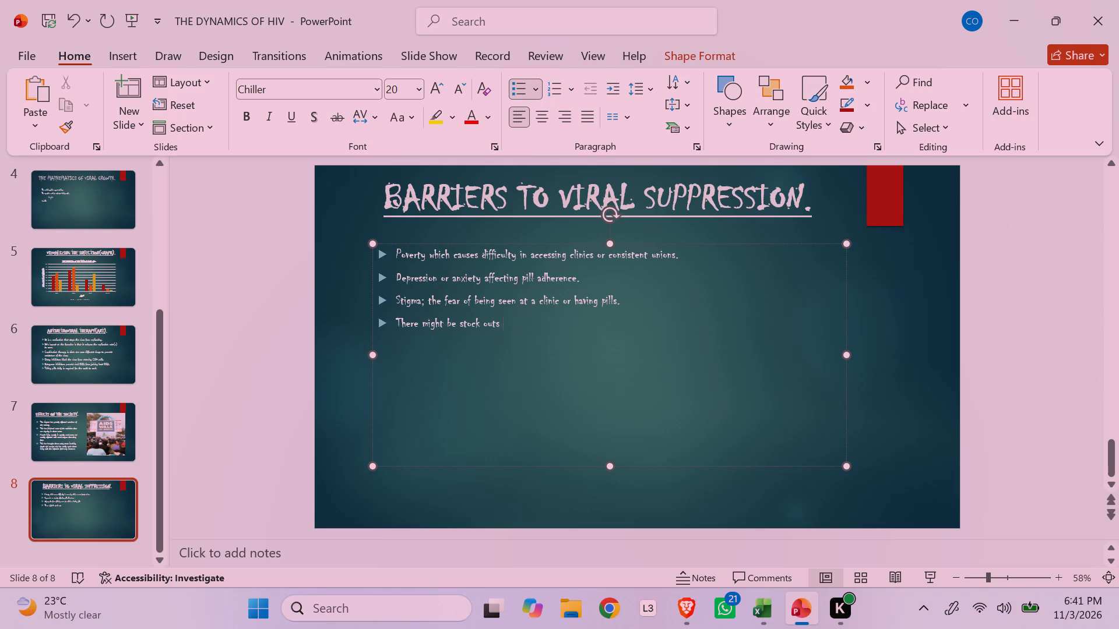
type("in")
key("space")
type("remote or rural")
key("space")
type("pha")
type("rmacies")
key("period")
Add a fifth body bullet: "There might be side effects as per managing physical reactions to the meditation.".
key("Return")
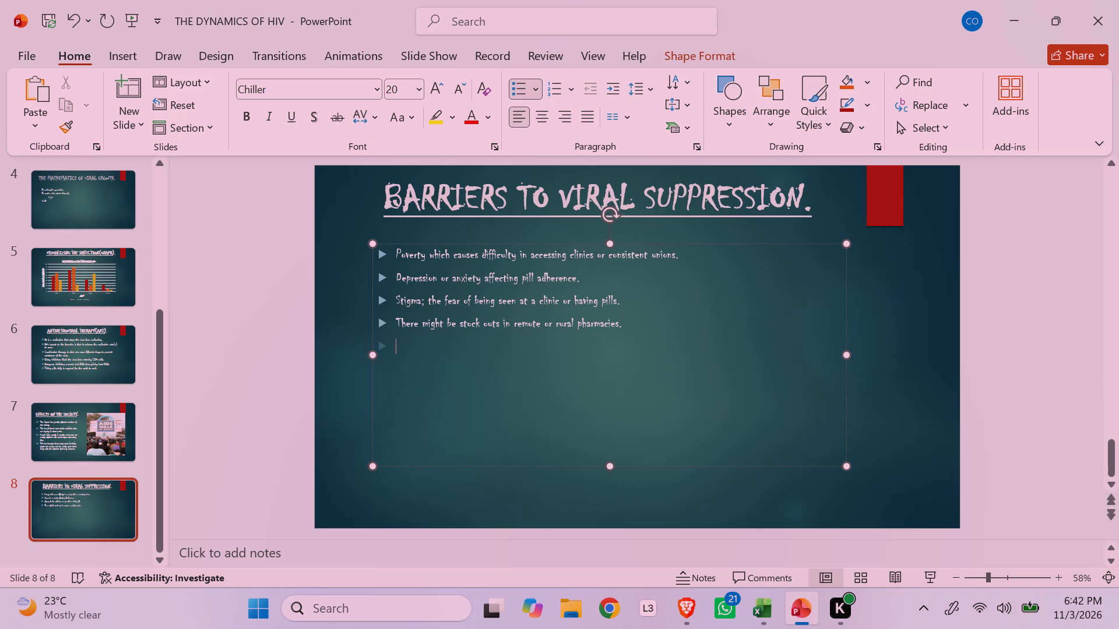
type("There")
key("space")
type("might be side effects")
key("space")
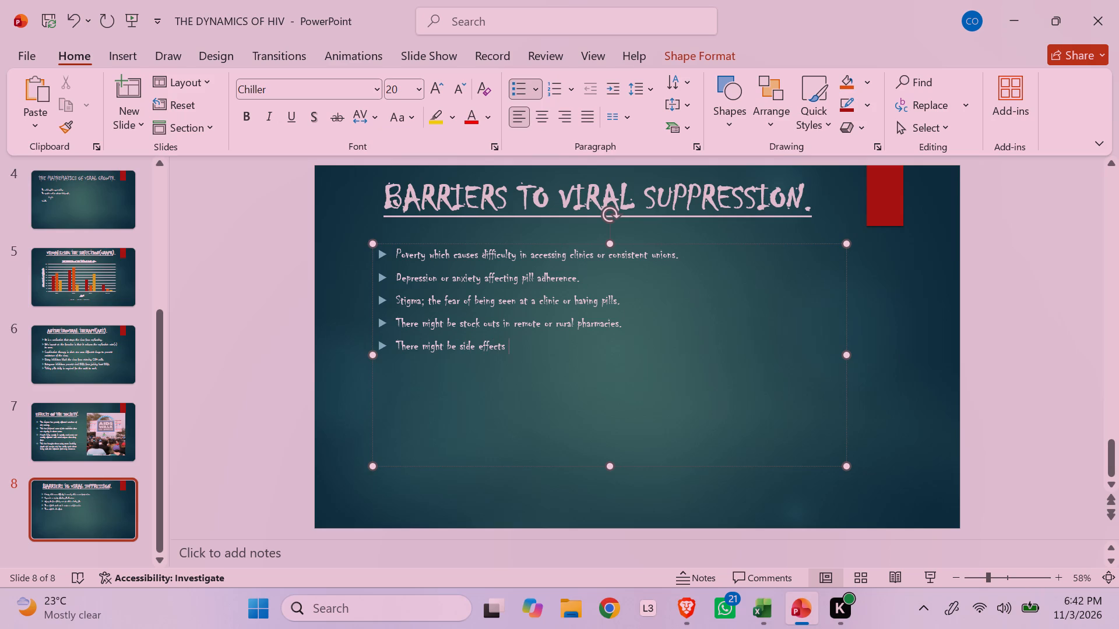
type("as per mana")
key("g")
type("ing")
key("space")
type("ph")
key("y")
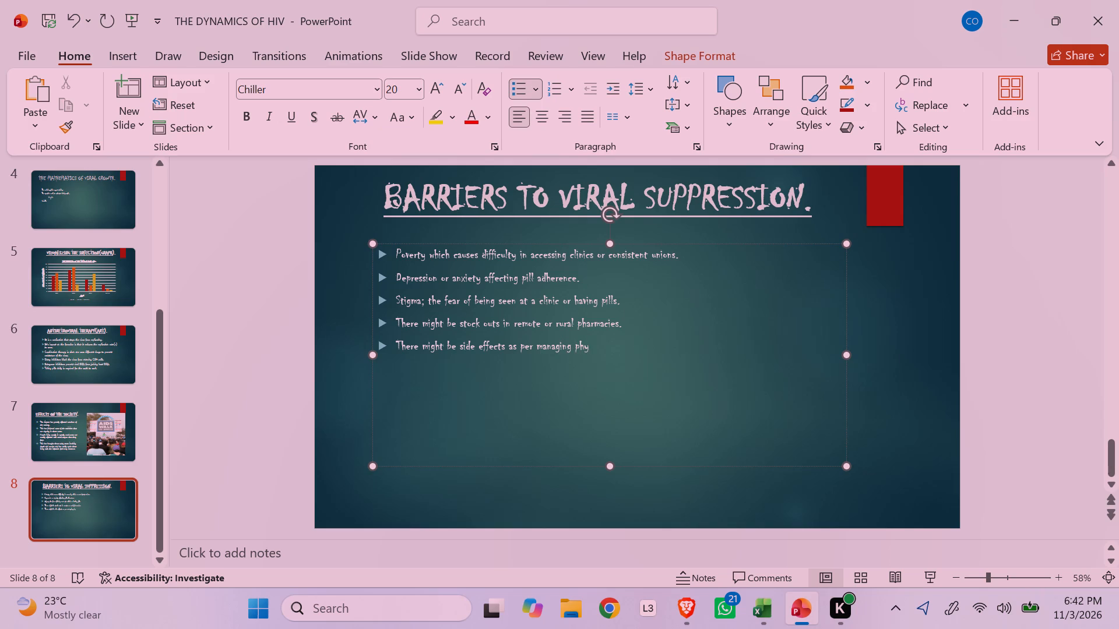
type("sical")
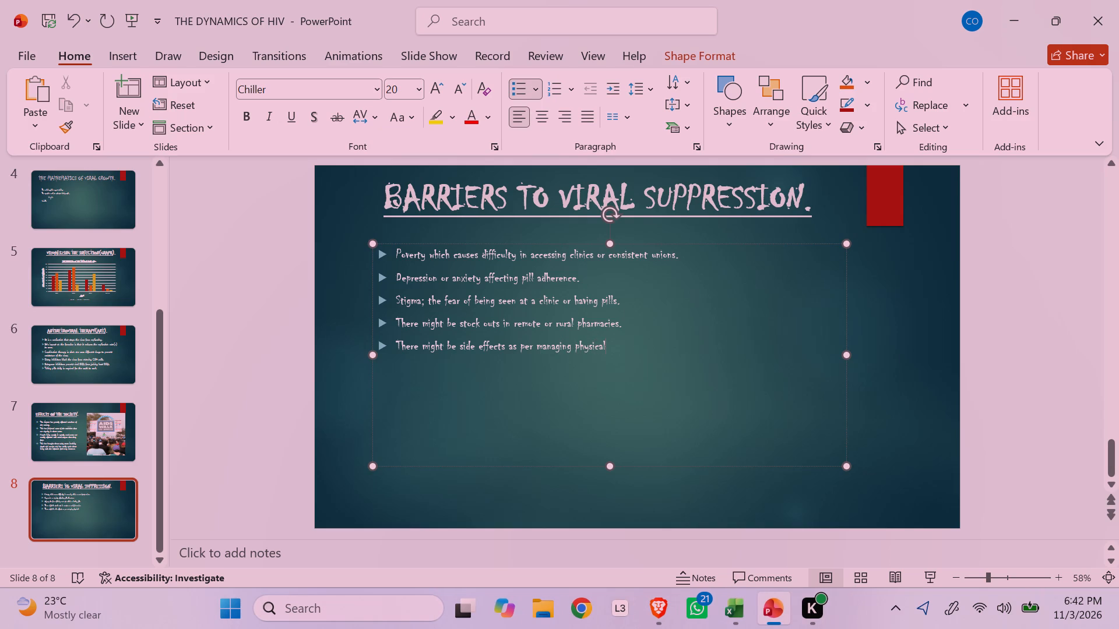
key("space")
type("reac")
type("tions")
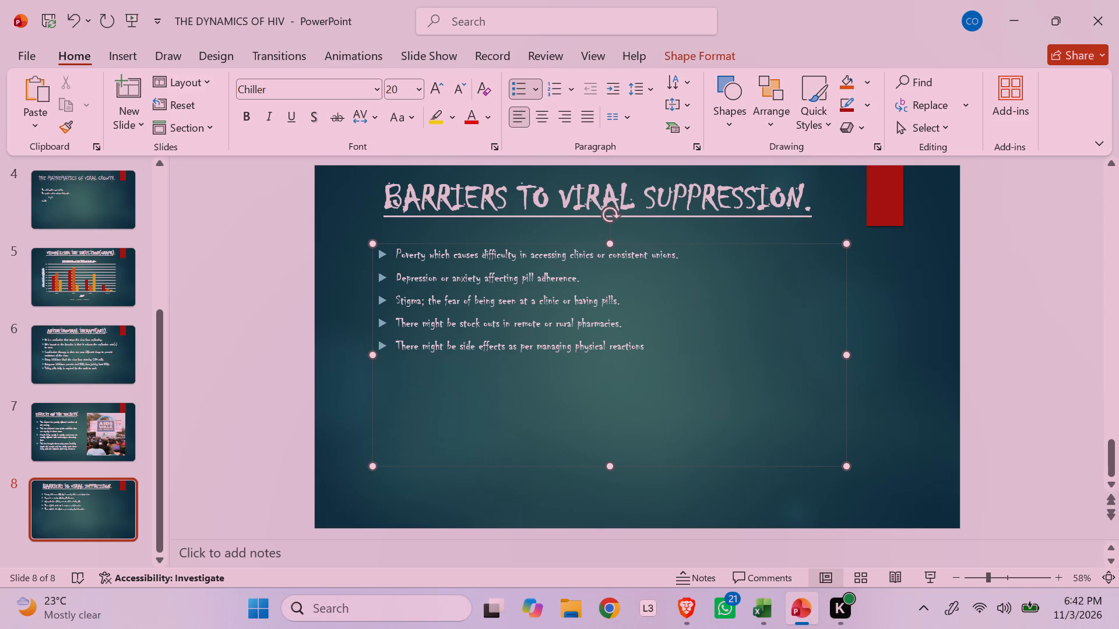
key("space")
type("to th")
type("e")
key("space")
key("n")
key("BackSpace")
type("meditatio")
key("n")
key("period")
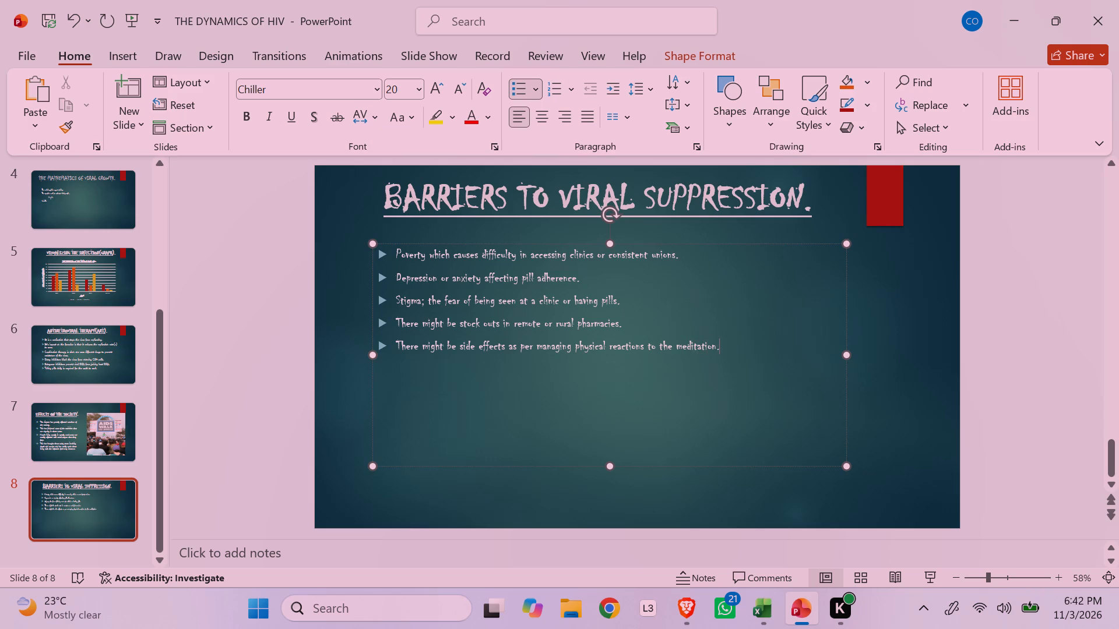
Add a sixth body bullet: "Long travel times to reach specialized health care.".
key("Return")
type("Long")
key("space")
type("trvae")
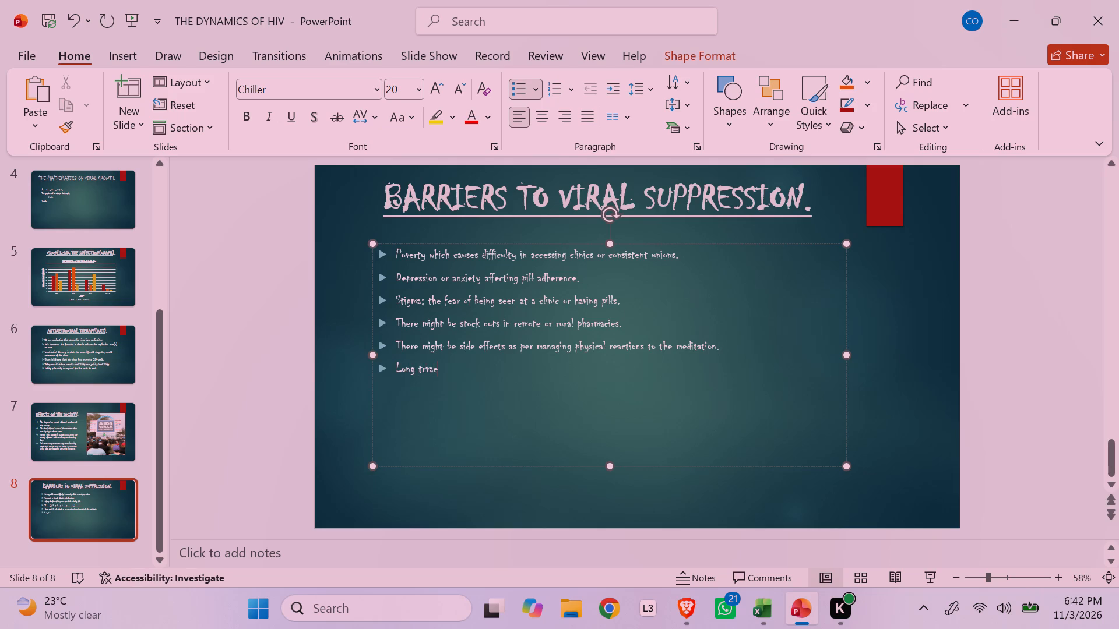
key("BackSpace")
key("BackSpace")
key("BackSpace")
type("avel times")
key("space")
type("to reach specialix")
key("BackSpace")
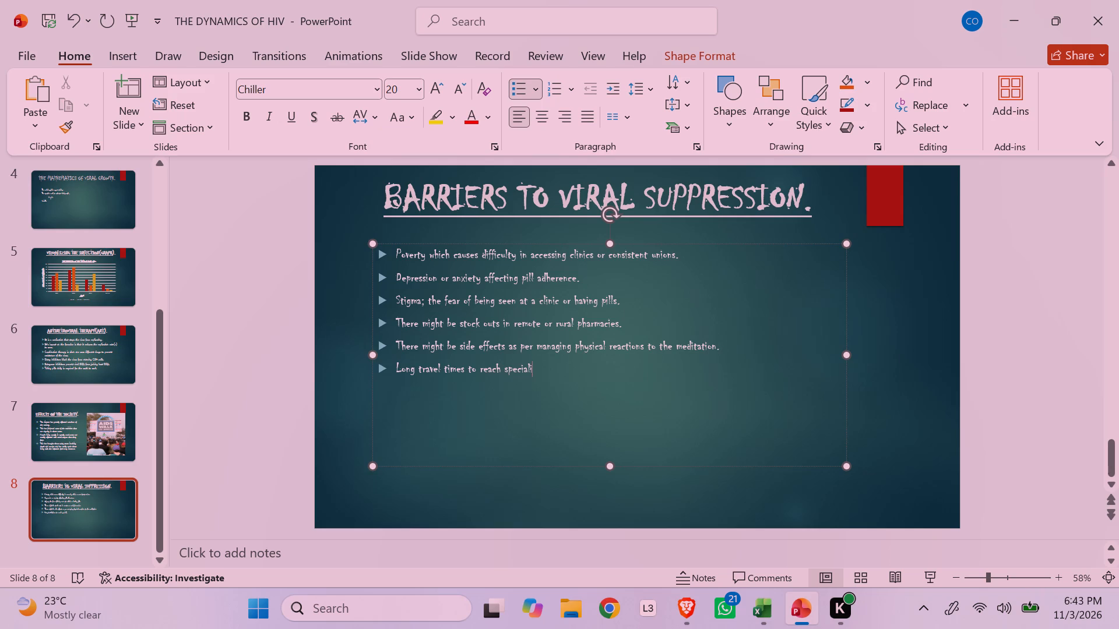
type("zed")
key("space")
type("health")
key("space")
type("care")
key("period")
Add a seventh body bullet: "Lack of understanding of how the virus works.".
key("Return")
type("Lack")
key("space")
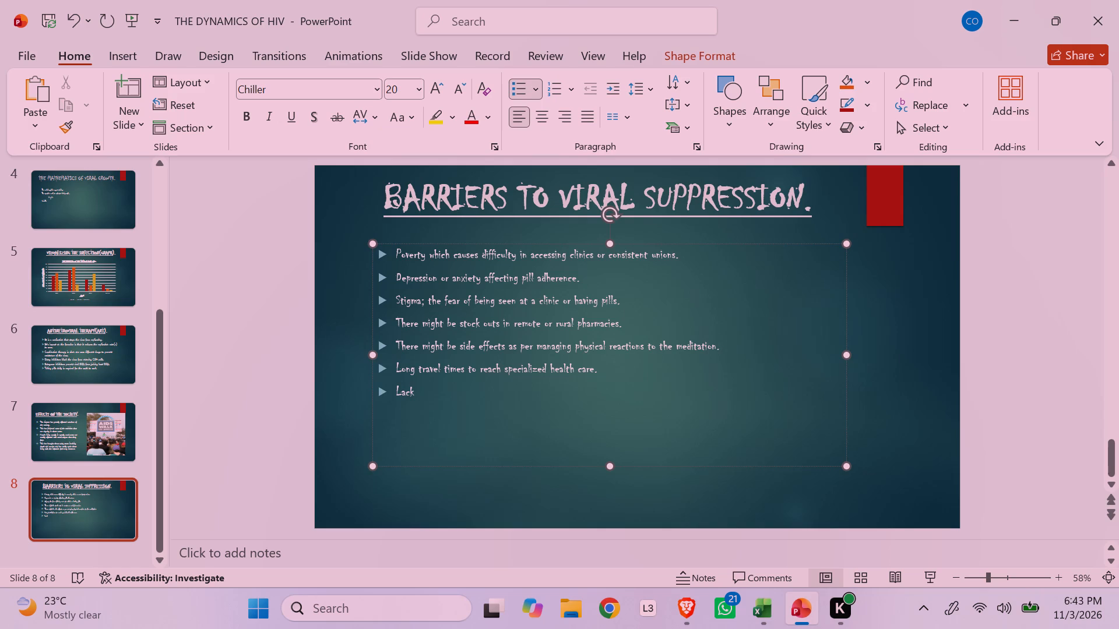
type("of")
key("space")
type("underta")
type("nding")
key("space")
type("of hoe")
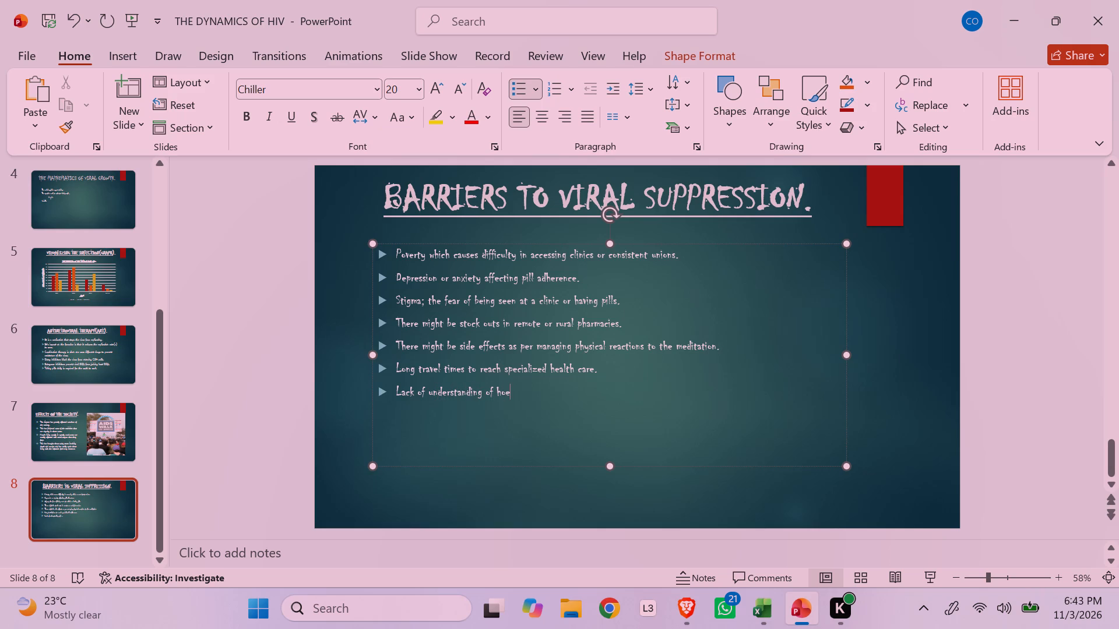
key("BackSpace")
type("w the virus works")
key("period")
key("Return")
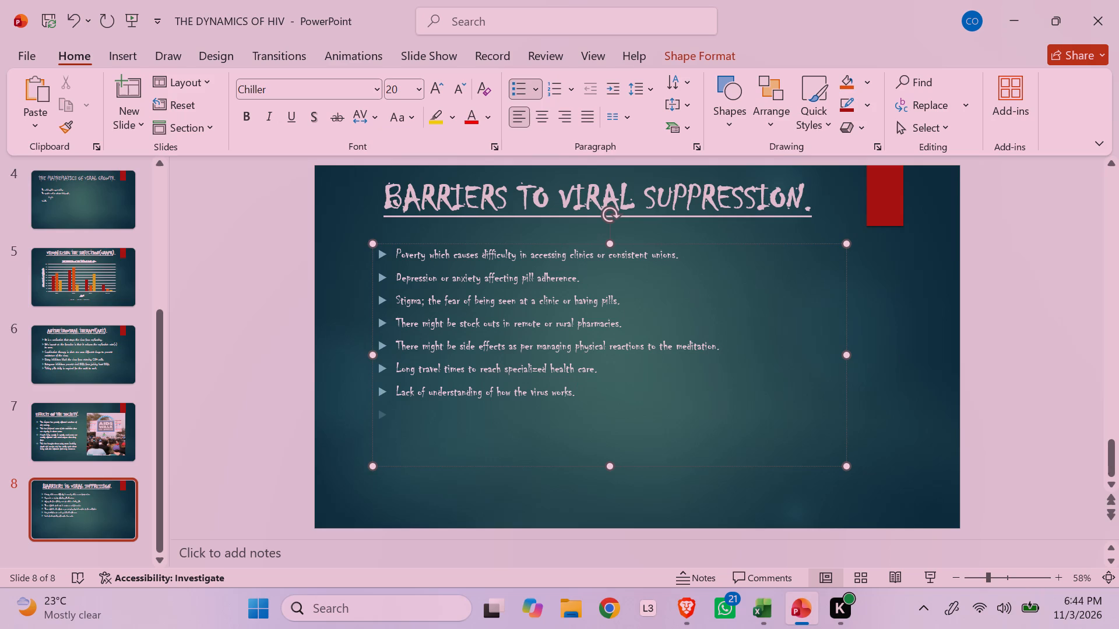
Save the presentation with the completed barriers slide.
scroll(66, 390, "down", 1)
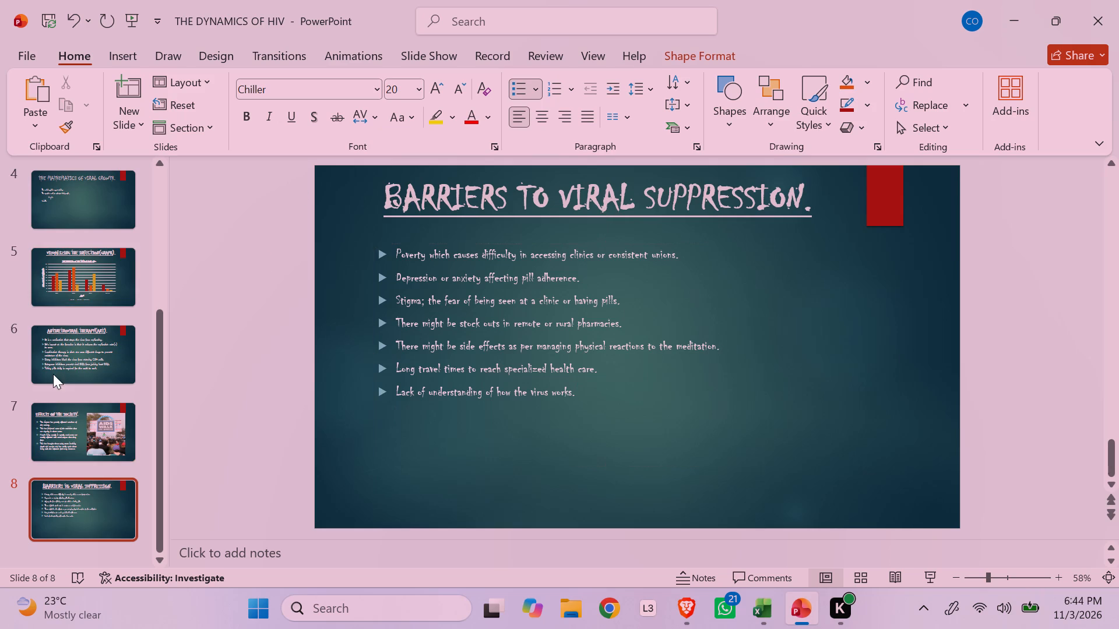
scroll(53, 374, "down", 1)
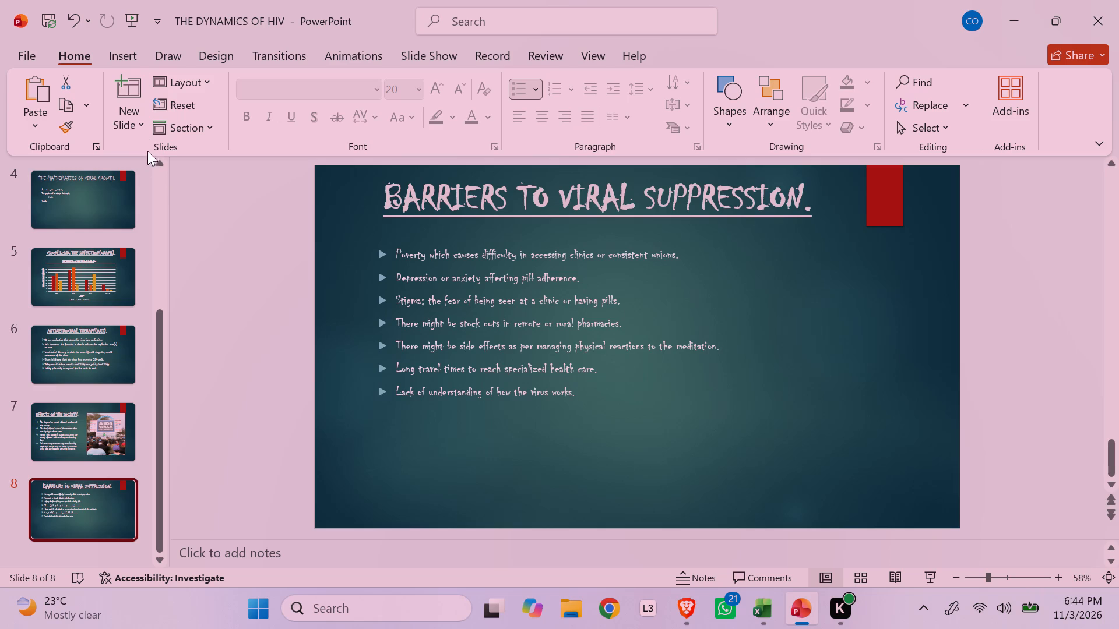
left_click(38, 14)
Insert a new slide with the Two Content layout after slide 8.
left_click(136, 132)
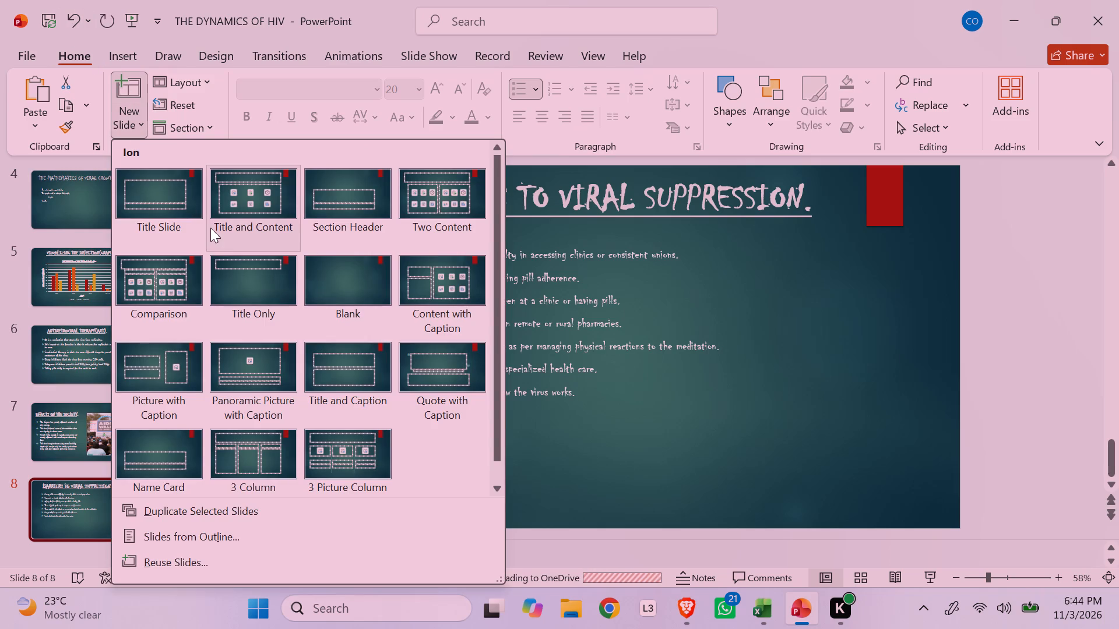
left_click(457, 206)
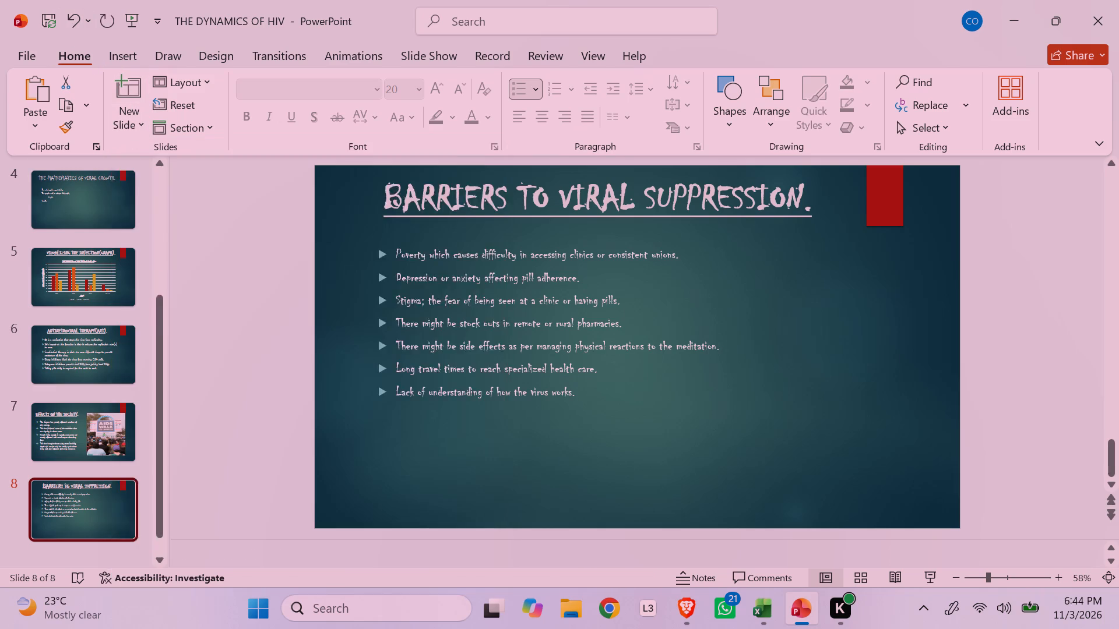
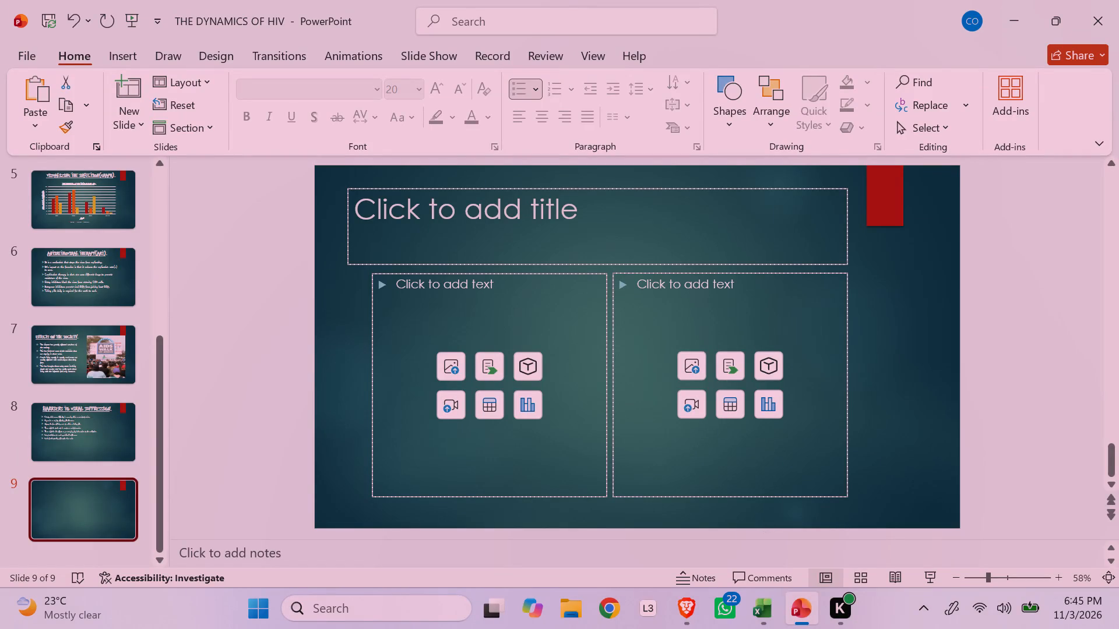
Enter the title "SOCIAL IMPACT ON TREATMENT" on slide 9.
double_click(382, 228)
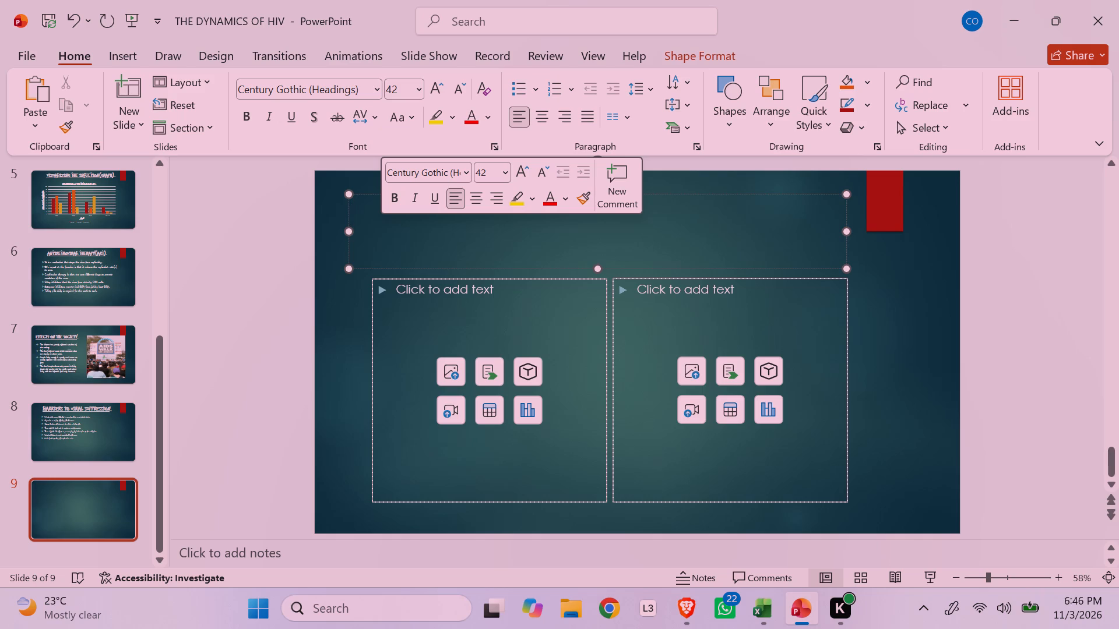
type("So")
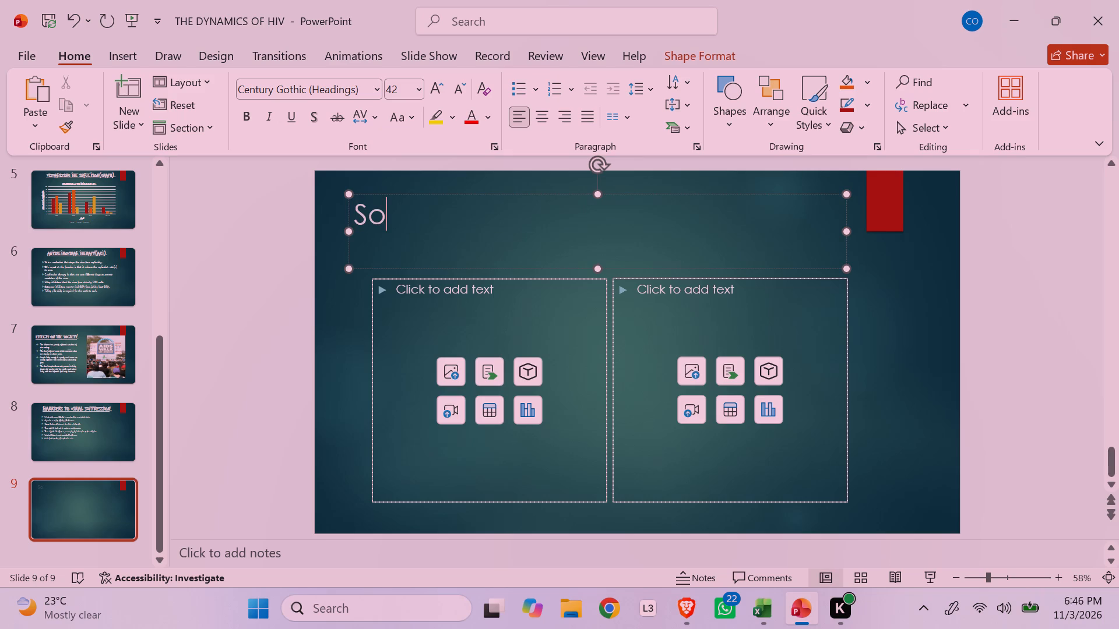
key("BackSpace")
key("BackSpace")
type("SOCIAL IM")
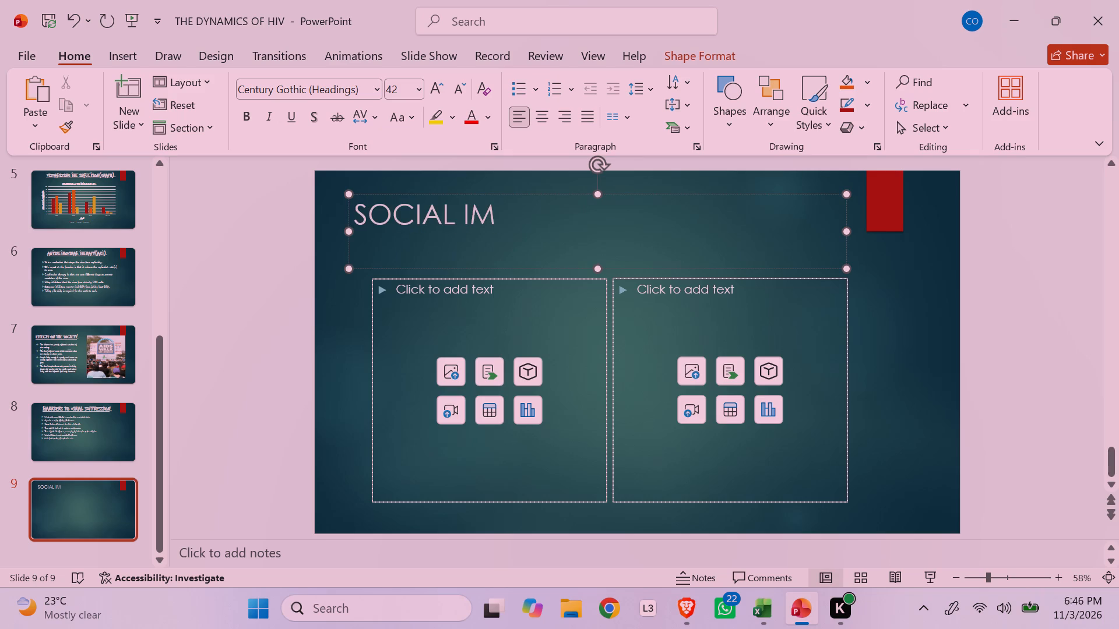
type("PACT ON")
key("space")
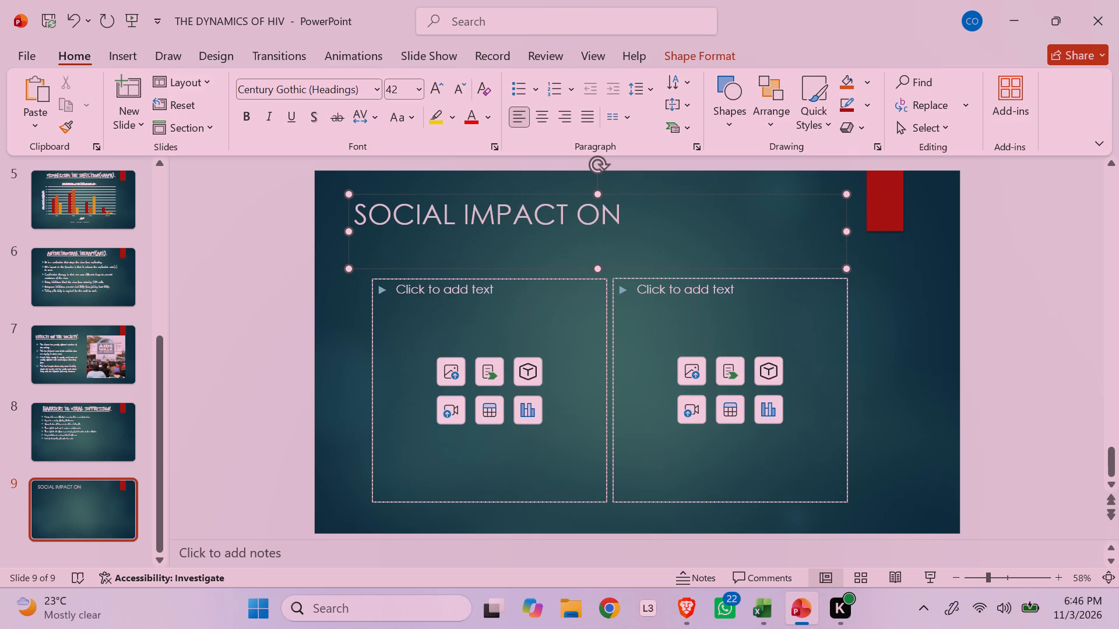
type("TREATME")
type("NT")
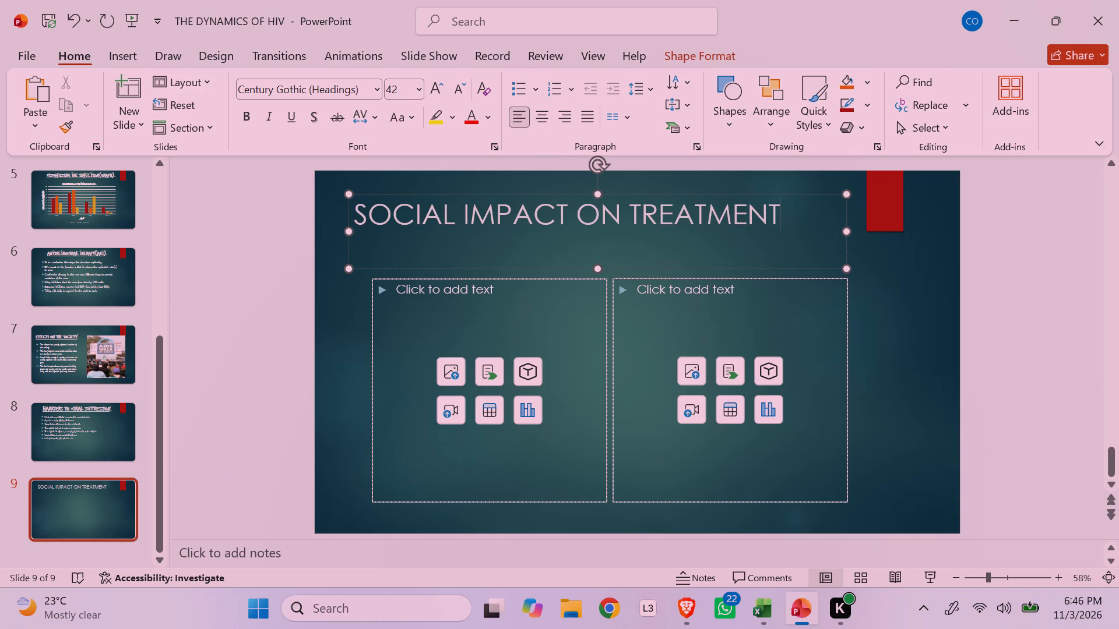
Set the whole slide title in the Chiller font and enlarge it to 54 pt.
left_click_drag(793, 220, 670, 213)
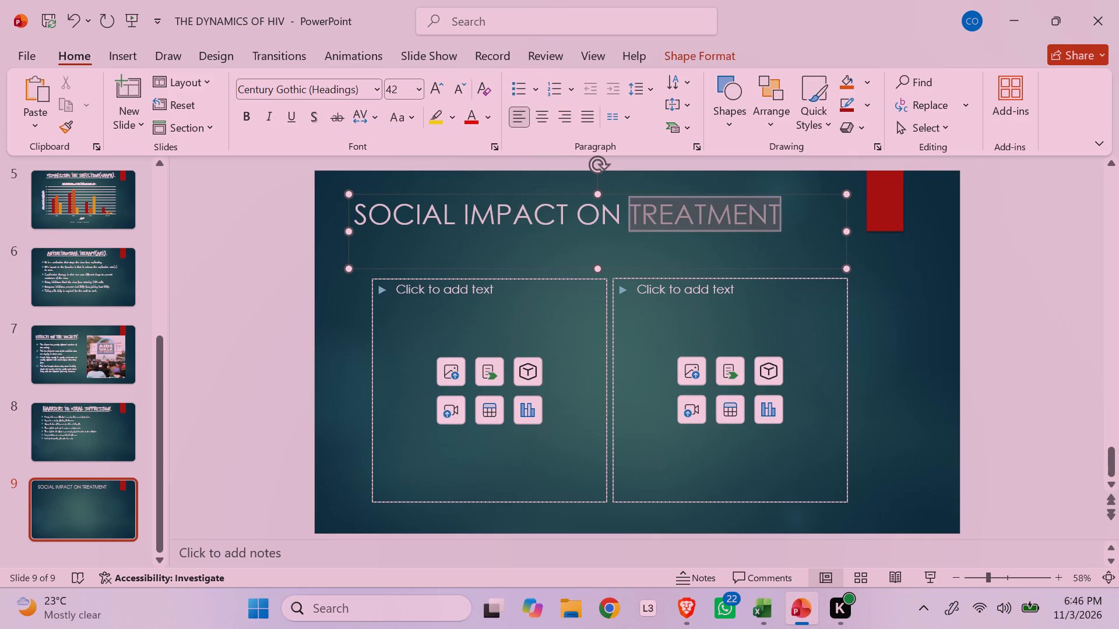
left_click_drag(670, 213, 410, 232)
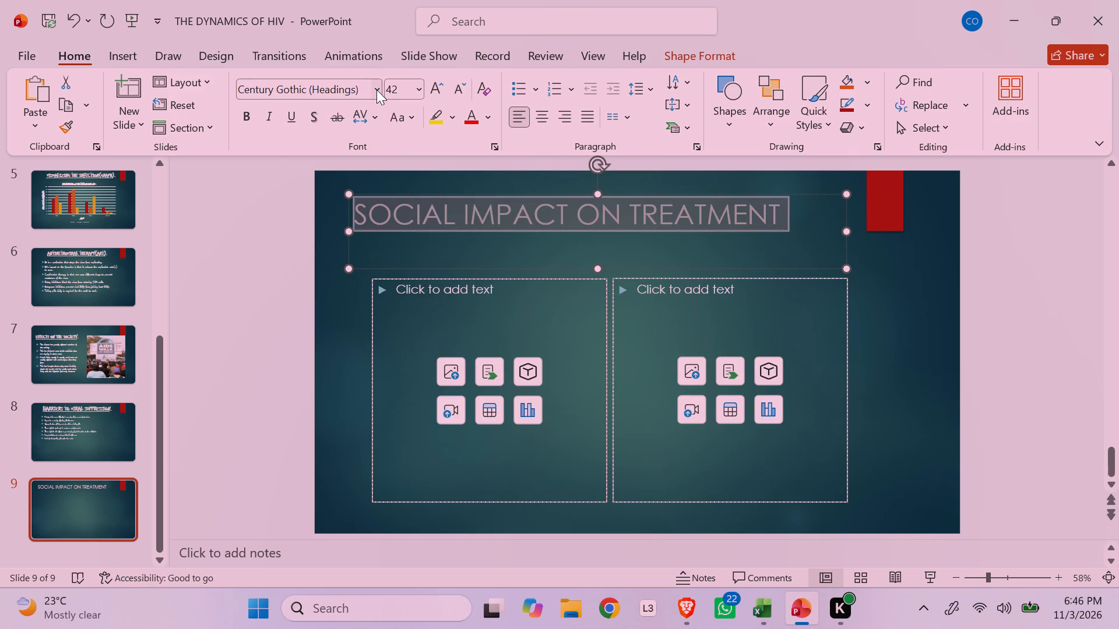
left_click(376, 90)
left_click(310, 210)
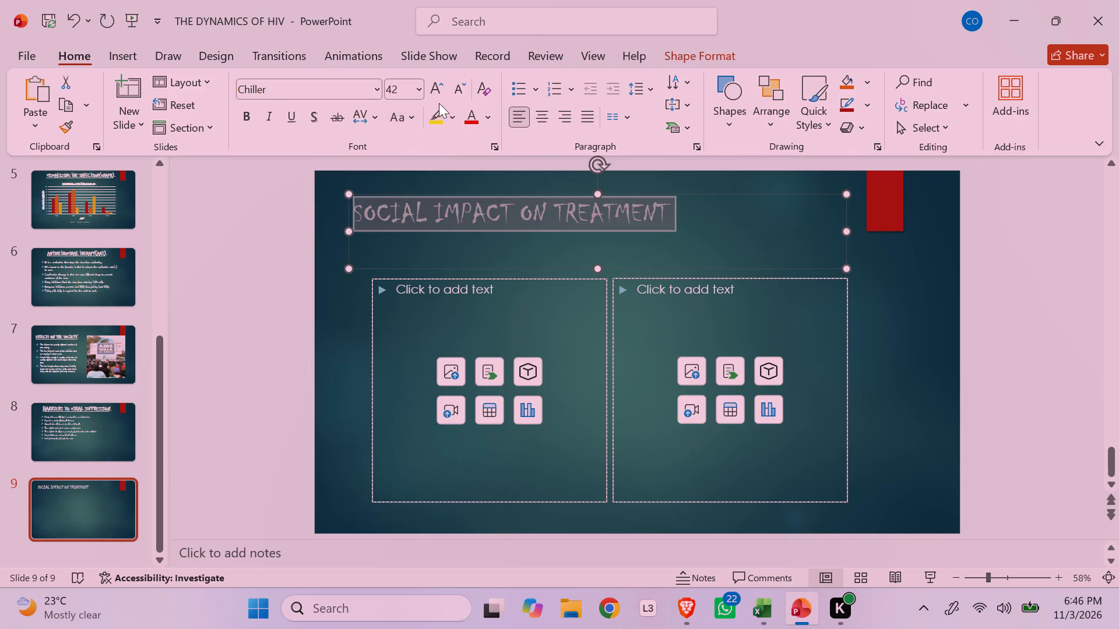
triple_click(439, 90)
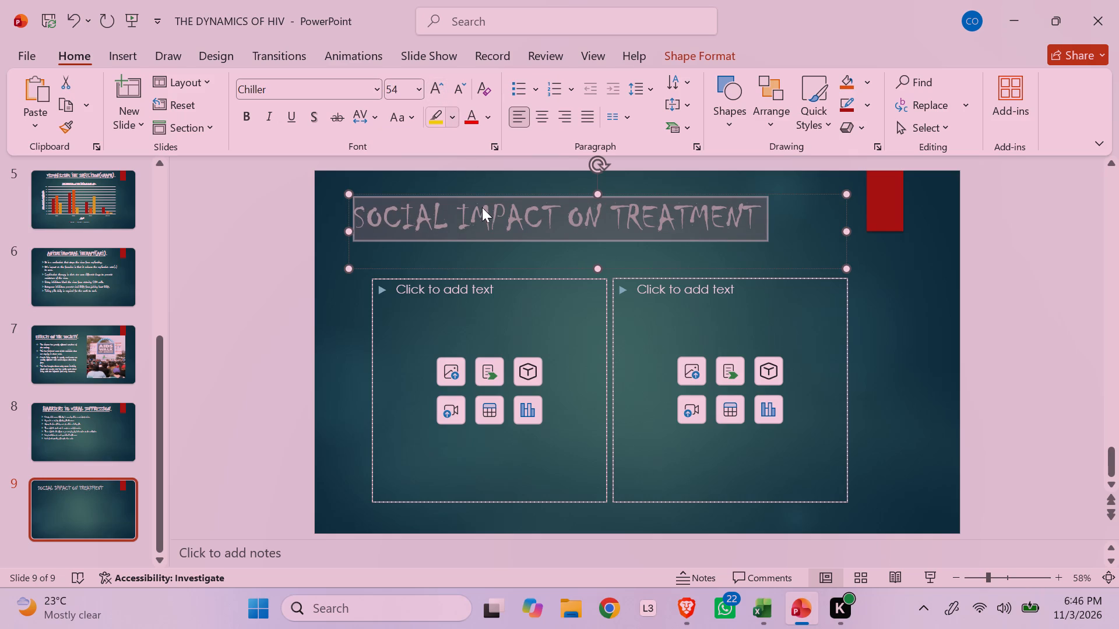
Move the title placeholder slightly up, closer to the slide's top edge.
left_click_drag(498, 193, 504, 179)
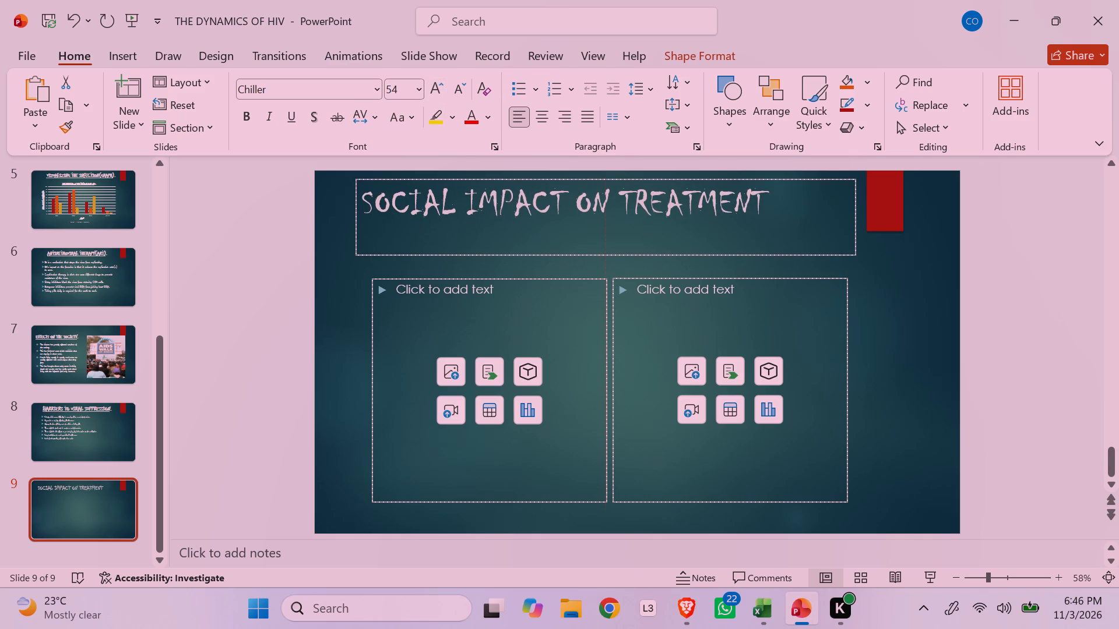
left_click_drag(504, 179, 504, 178)
Format the slide title as centred, 60 pt, underlined and bold.
left_click(532, 116)
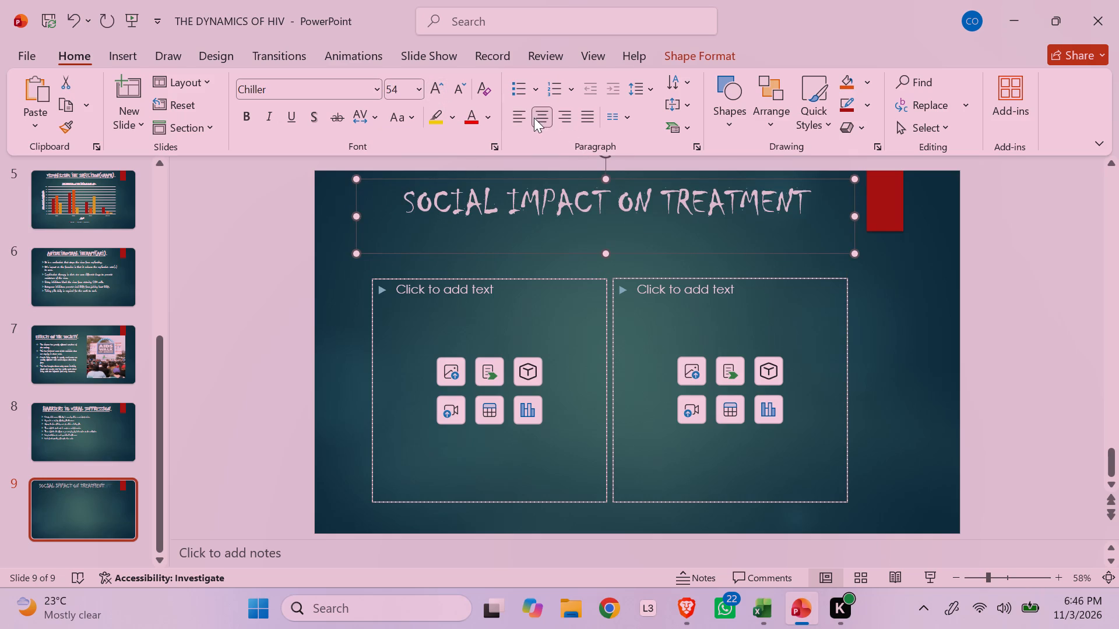
left_click(439, 90)
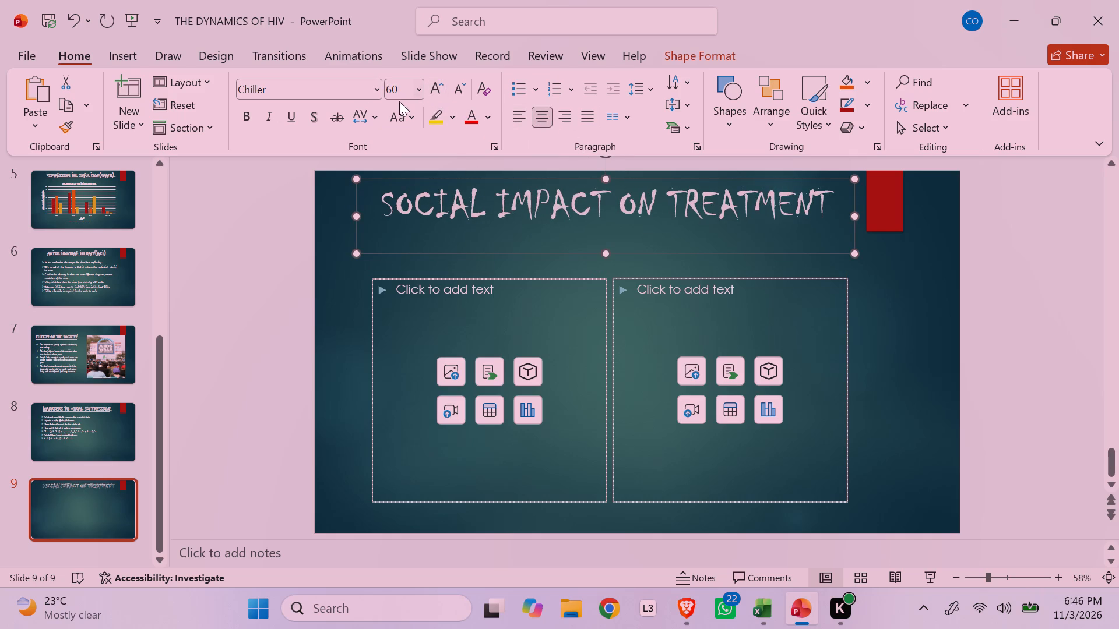
left_click(291, 122)
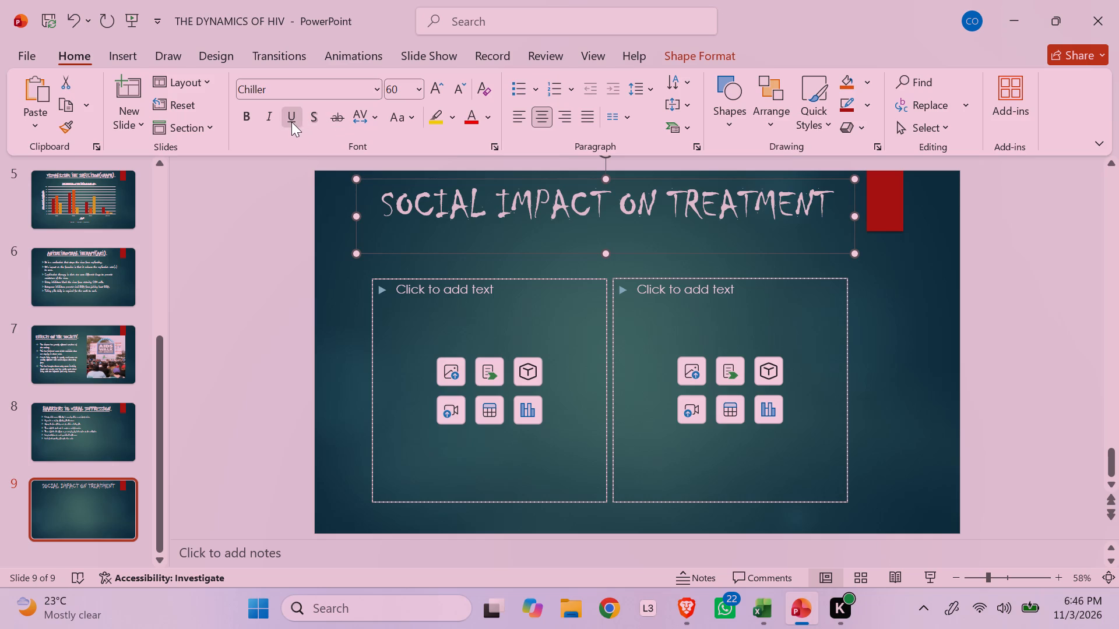
left_click(255, 121)
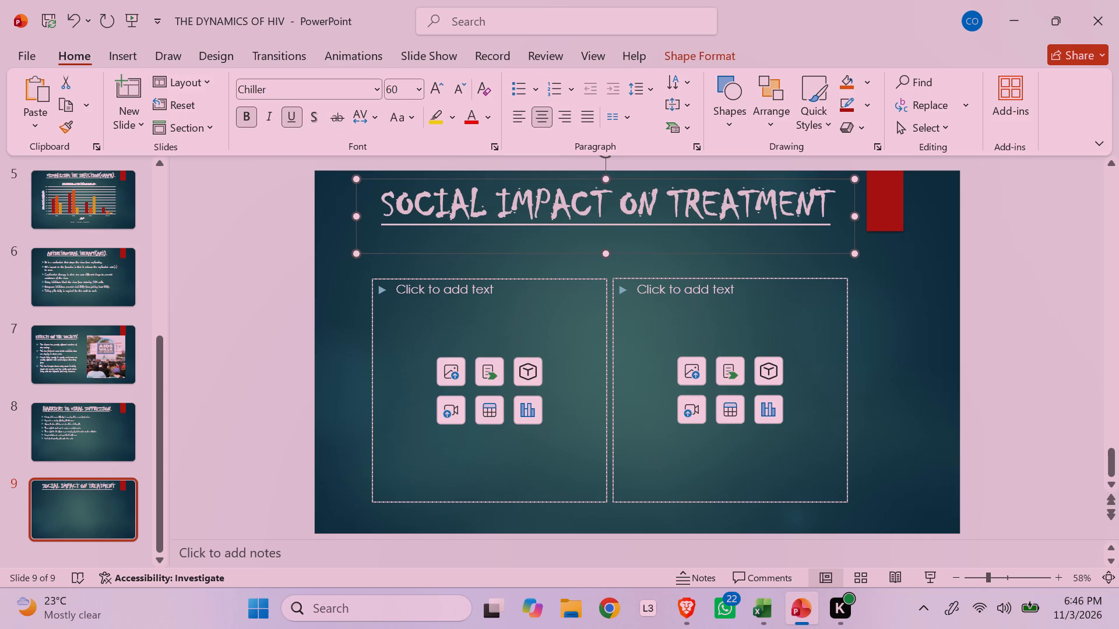
Move both content placeholders up to just below the title, level with each other and with a small gap between them.
left_click(613, 301)
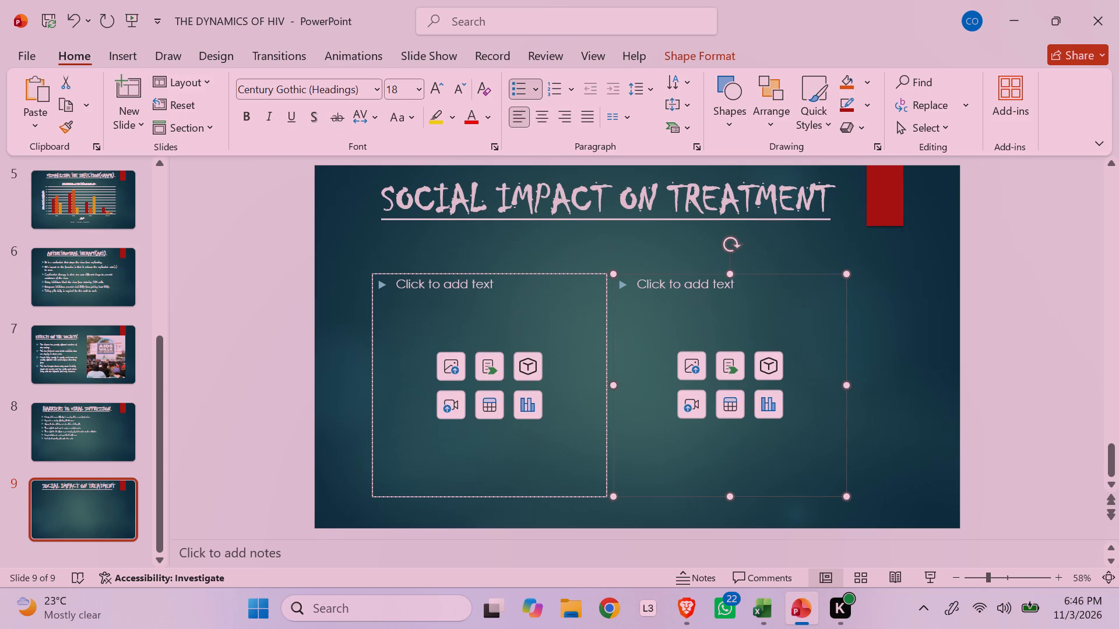
left_click(606, 300)
left_click_drag(546, 273, 546, 272)
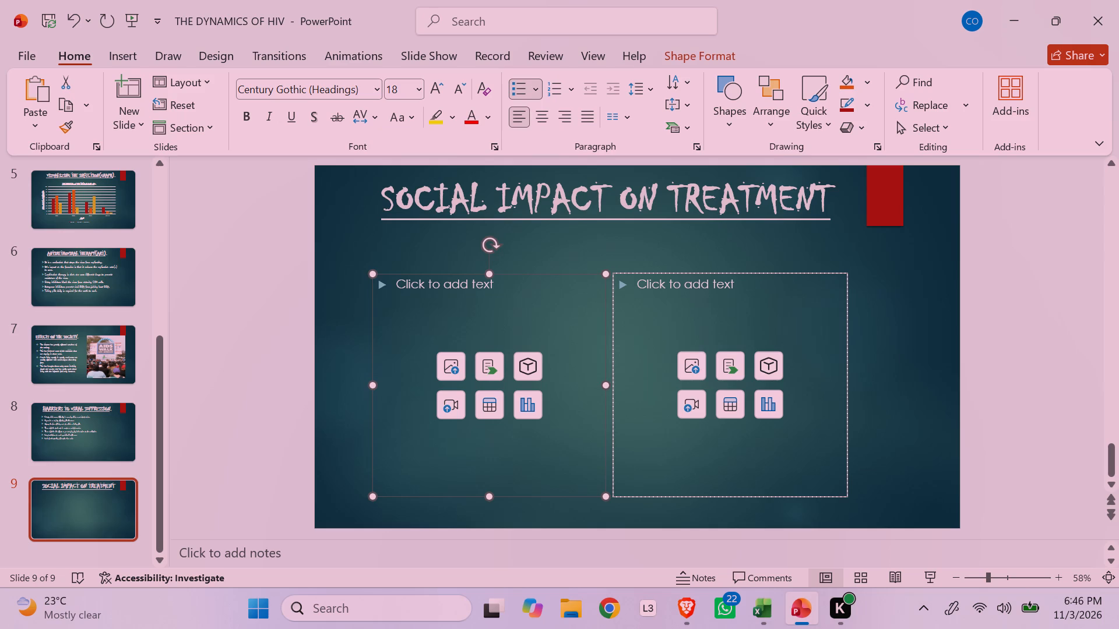
left_click_drag(546, 272, 543, 231)
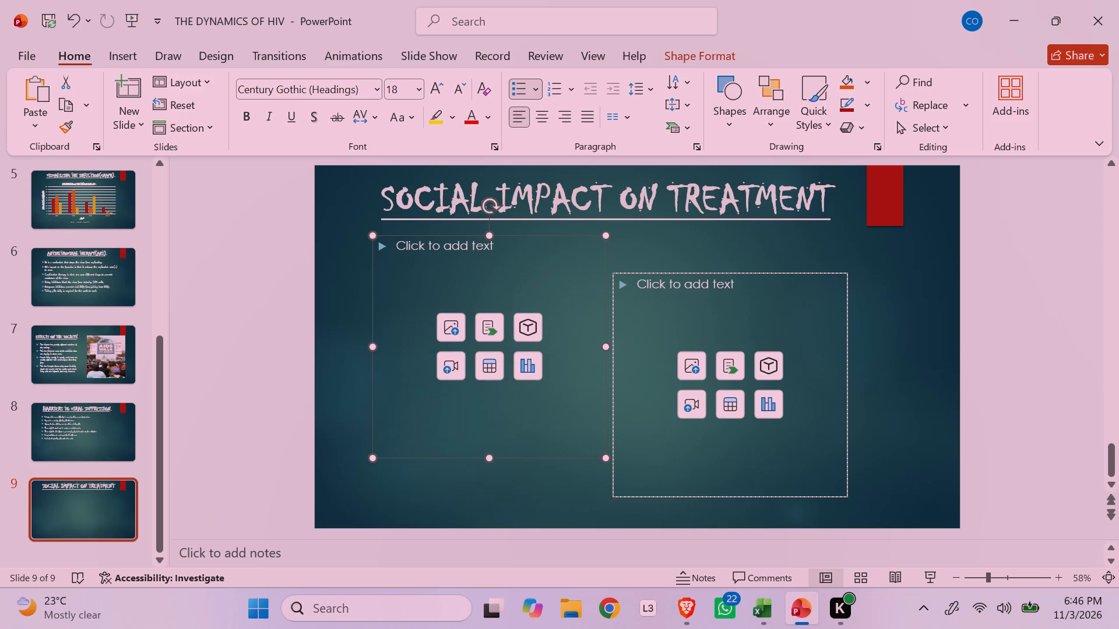
left_click(702, 300)
left_click_drag(674, 275, 674, 266)
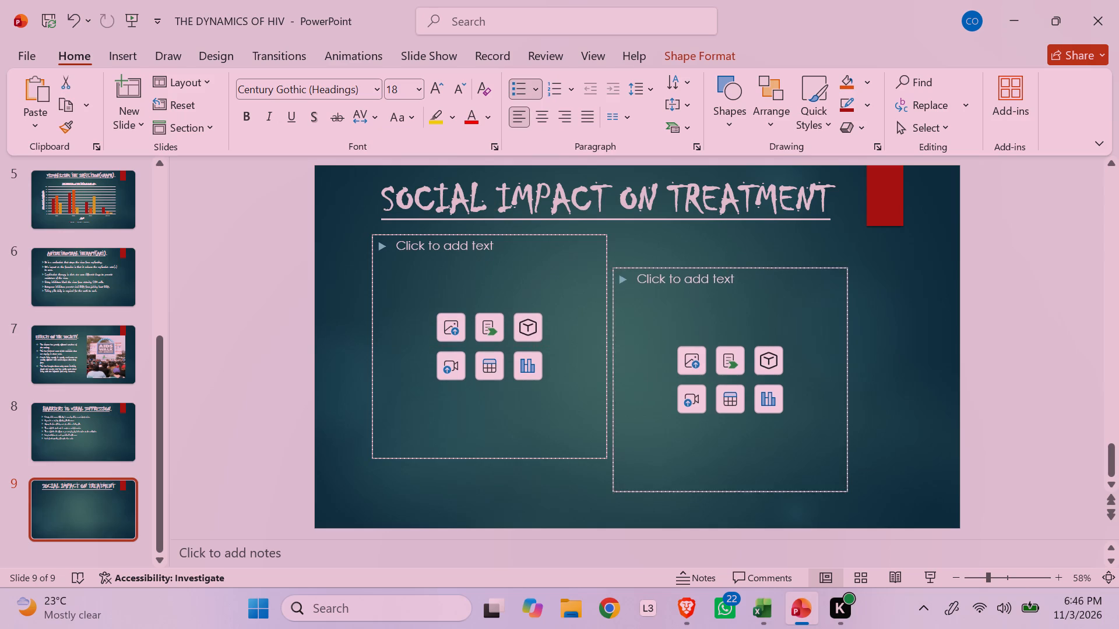
left_click_drag(674, 266, 680, 236)
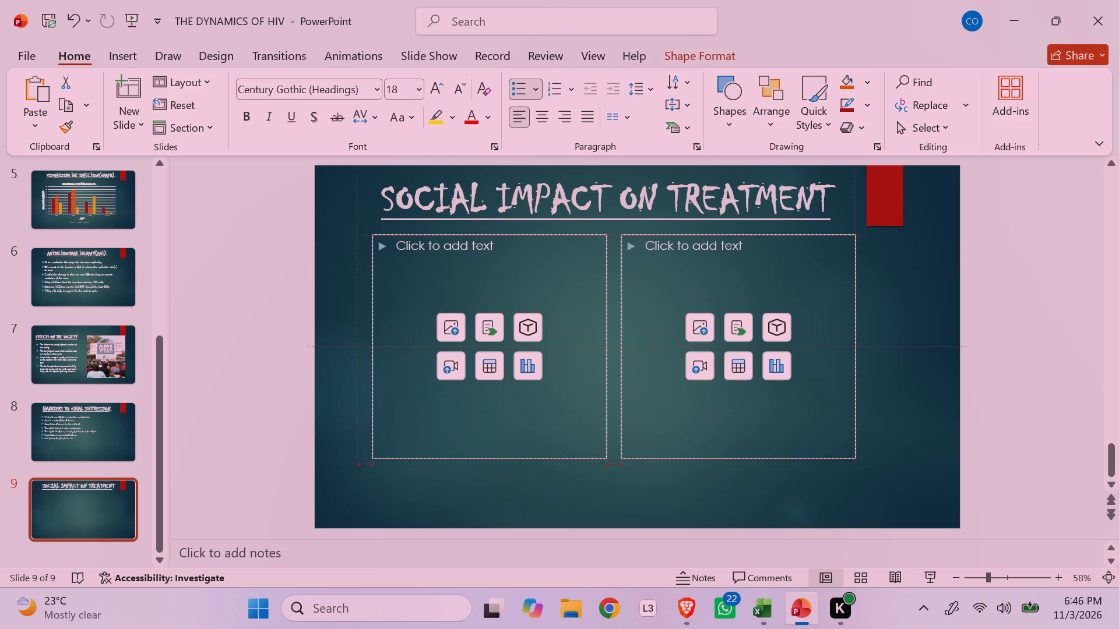
left_click_drag(680, 236, 685, 236)
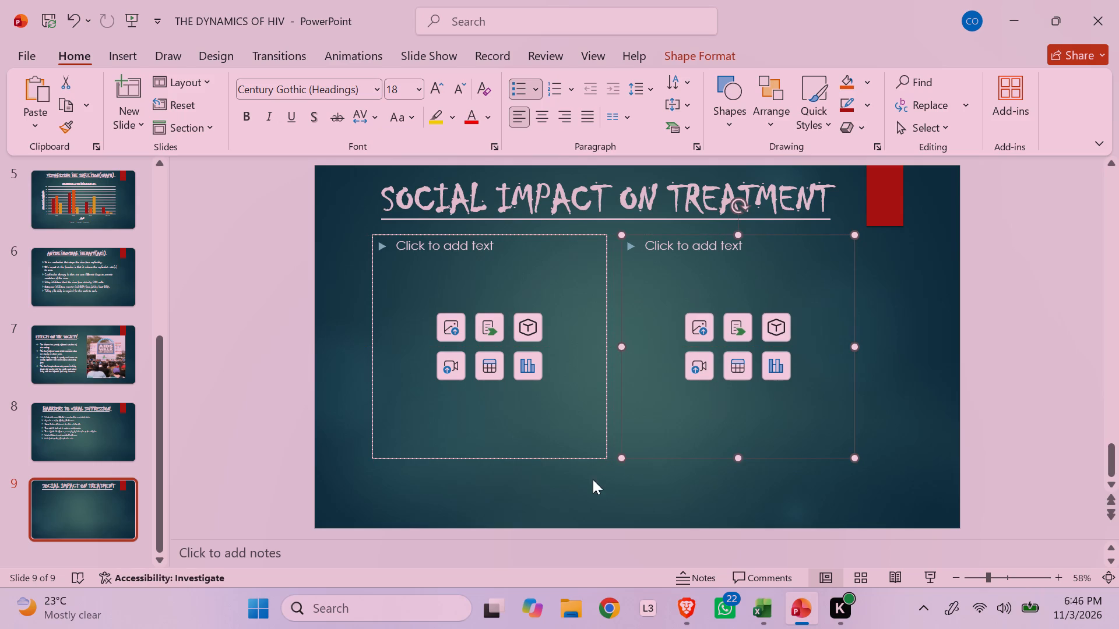
Stretch both content placeholders down to the same height, ending near the slide's bottom edge.
left_click(554, 459)
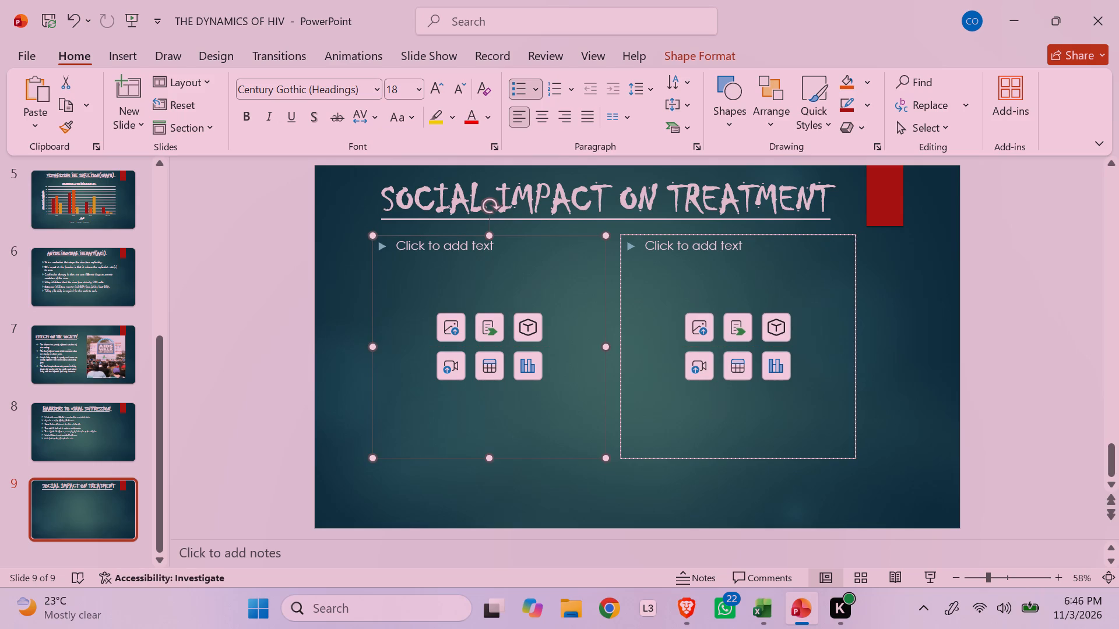
left_click_drag(491, 456, 484, 517)
left_click(739, 460)
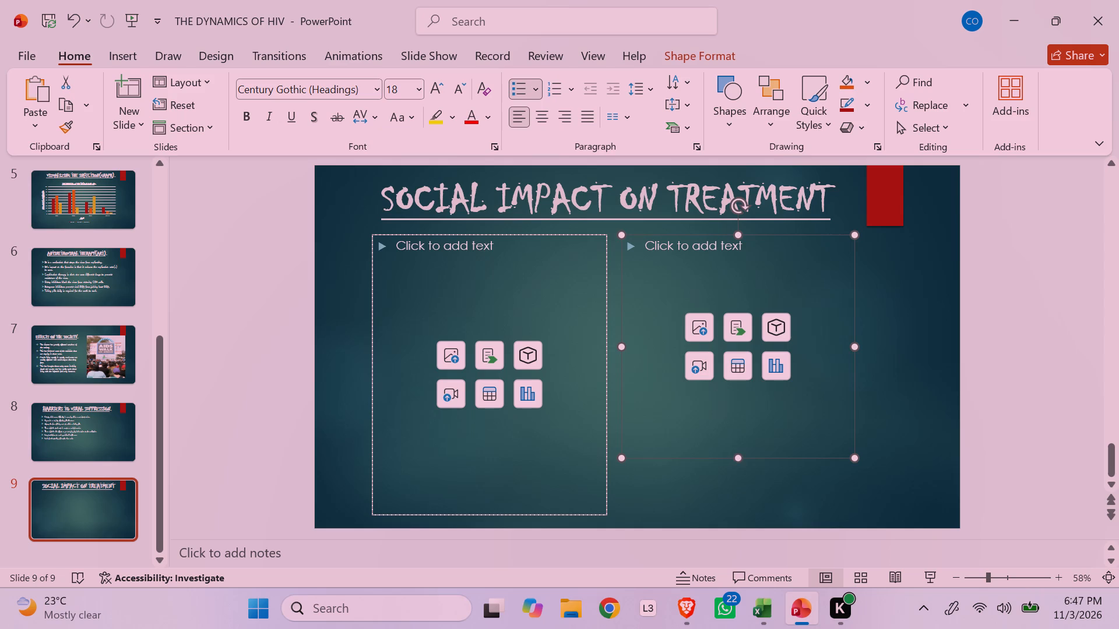
left_click_drag(737, 458, 731, 519)
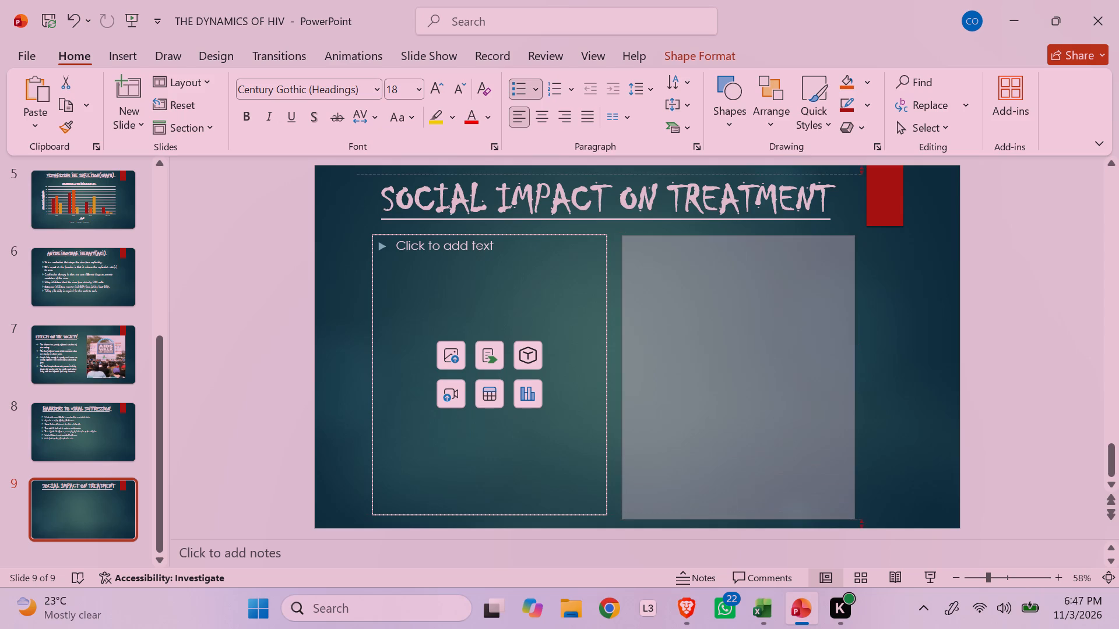
left_click_drag(731, 519, 732, 513)
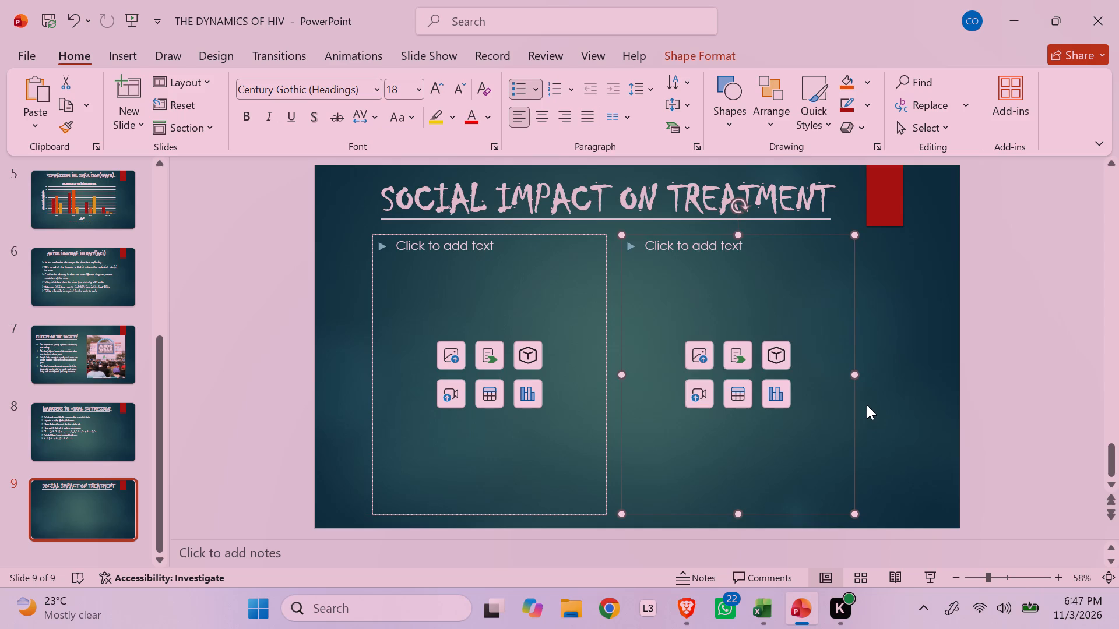
Widen both content placeholders outward, extending the right one beneath the red ribbon and aligning the left one's outer edge with the title box.
left_click_drag(857, 374, 890, 382)
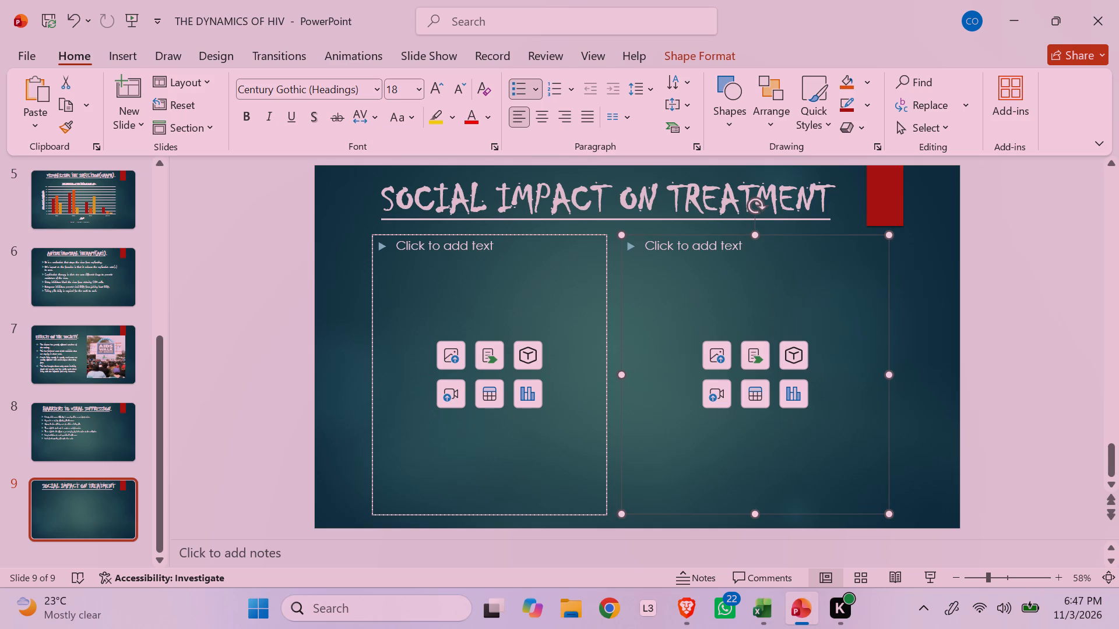
left_click(402, 371)
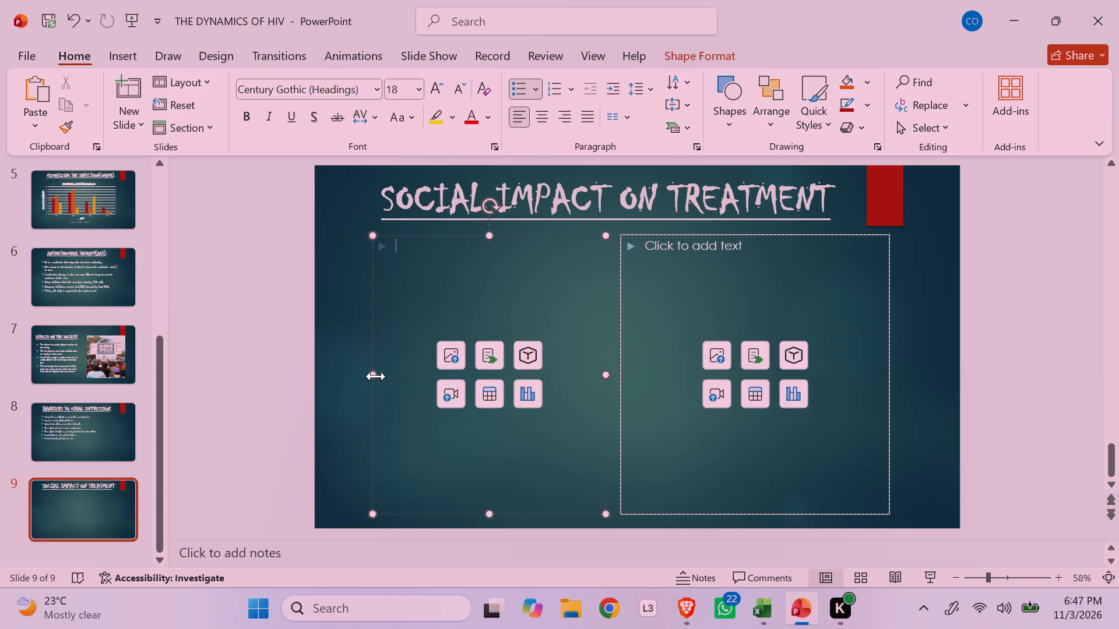
left_click_drag(373, 376, 349, 377)
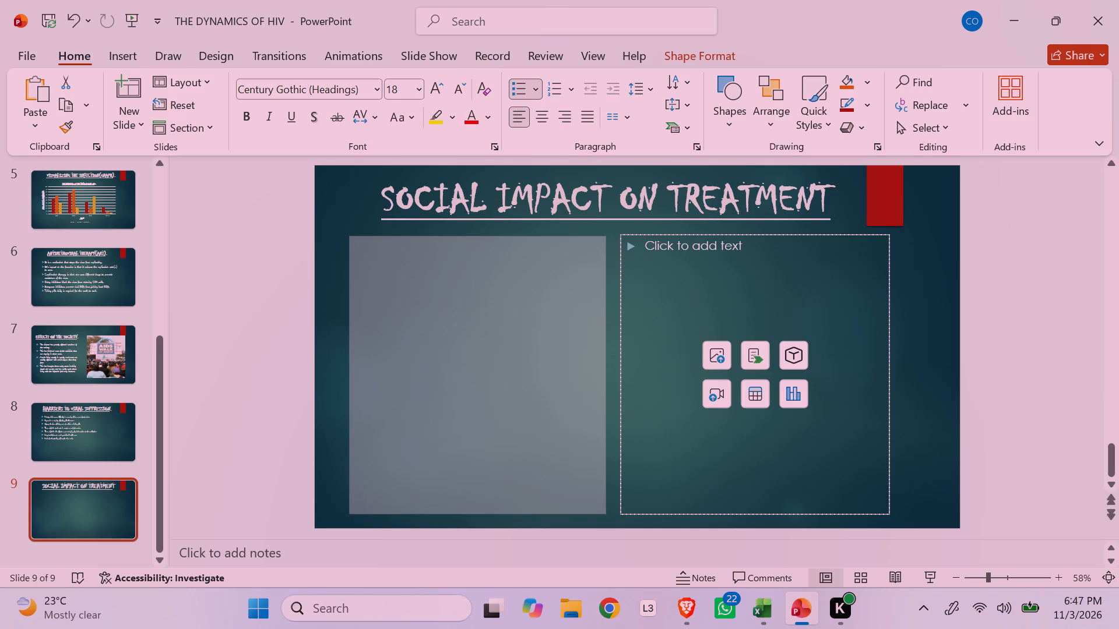
left_click_drag(349, 377, 356, 375)
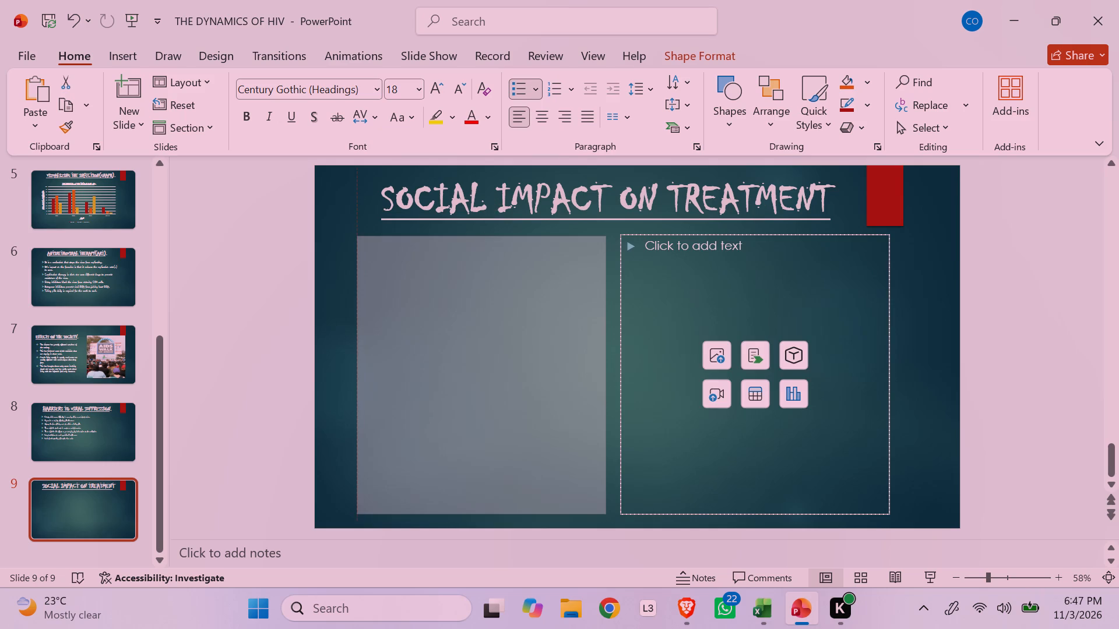
left_click_drag(356, 375, 355, 375)
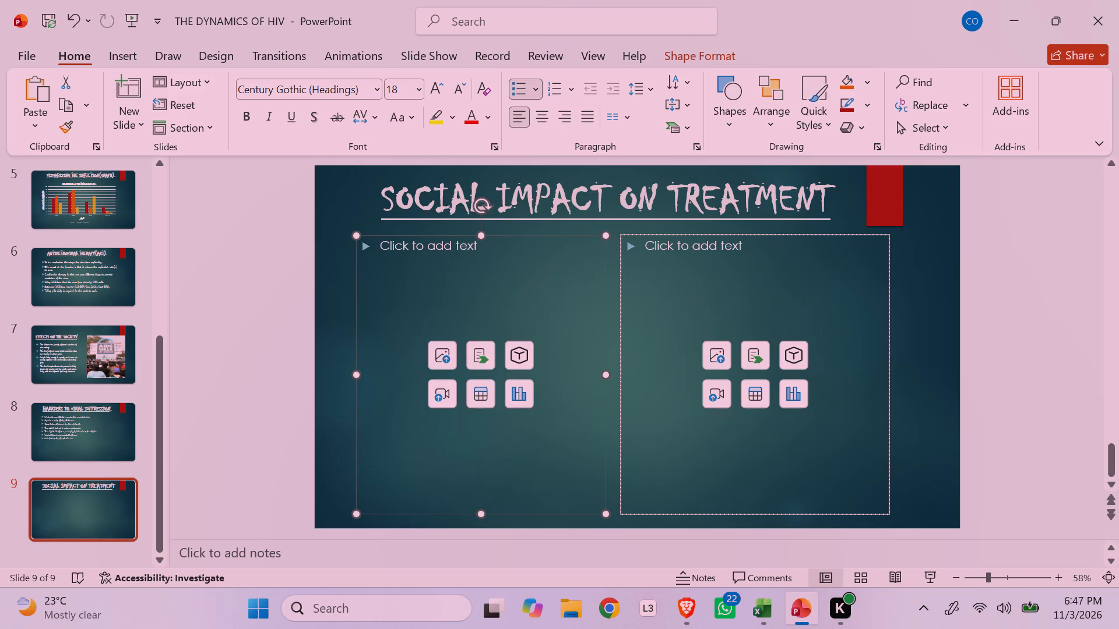
Set the font for the left content placeholder's text to Chiller.
left_click(387, 250)
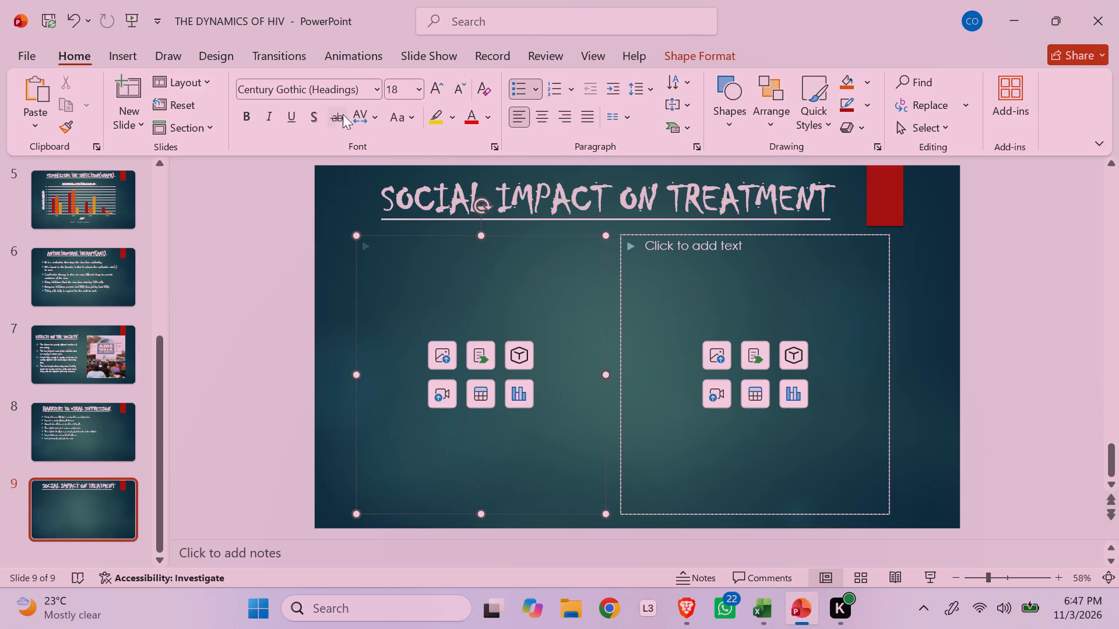
left_click(379, 90)
left_click(343, 215)
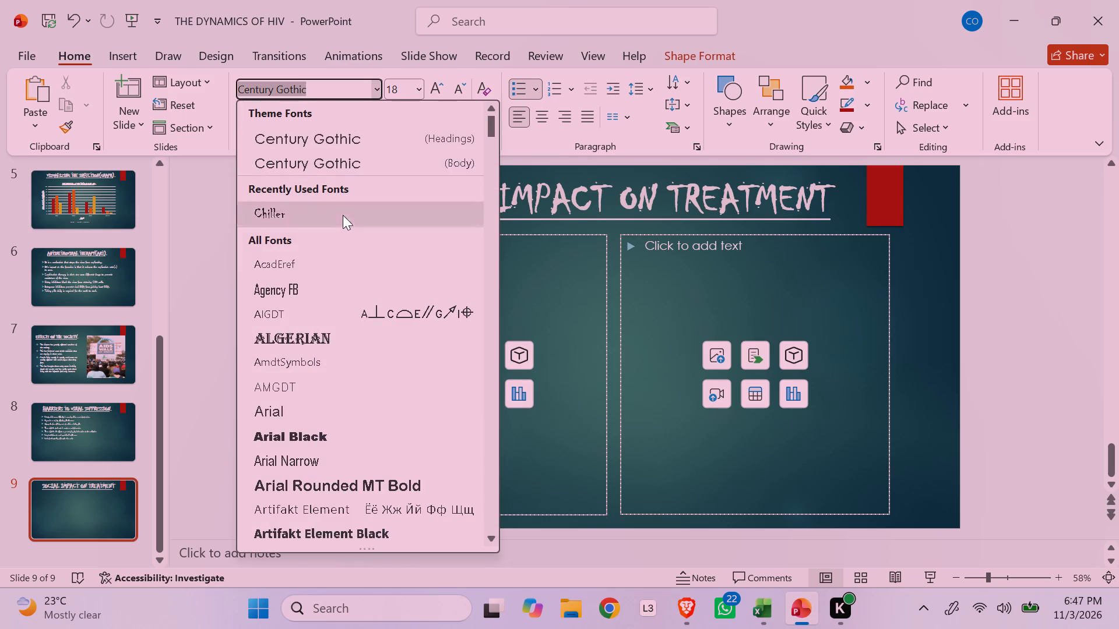
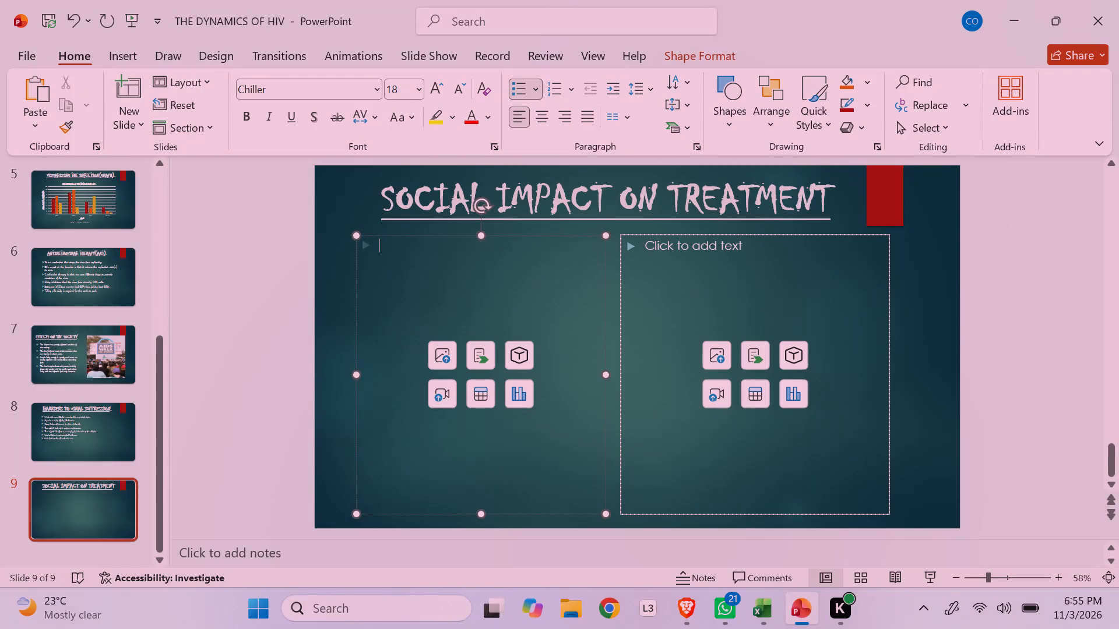
Enter the first bullet in the left content placeholder: "Economic productivity; Patients can work and support families.".
left_click(399, 248)
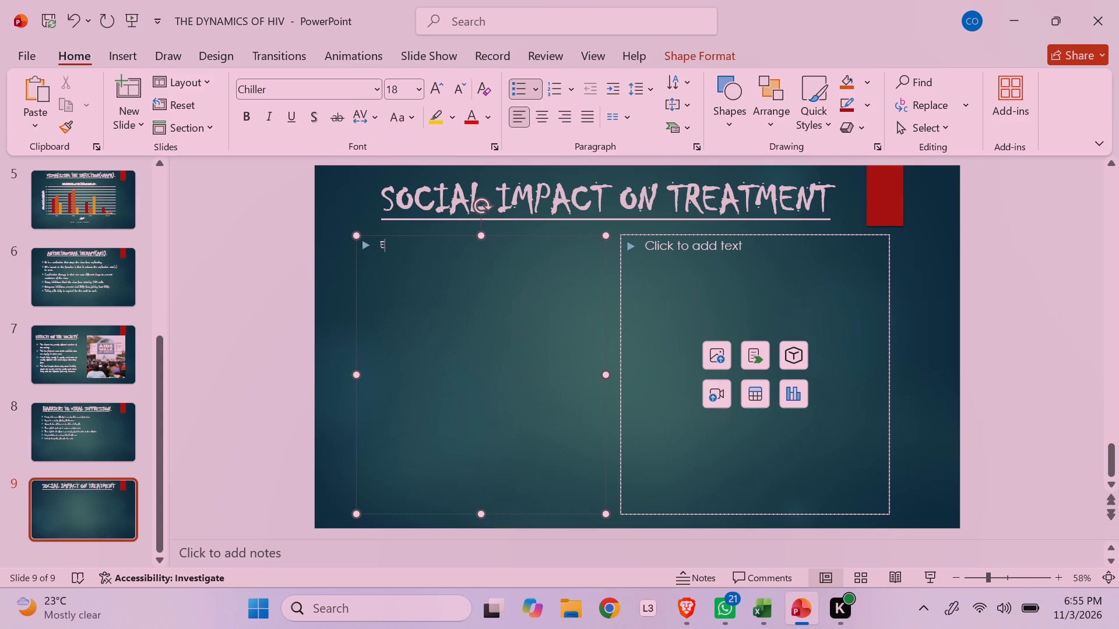
type("cono")
type("mic")
key("space")
type("productivity")
key("space")
key("BackSpace")
type(";")
key("space")
type("Patients")
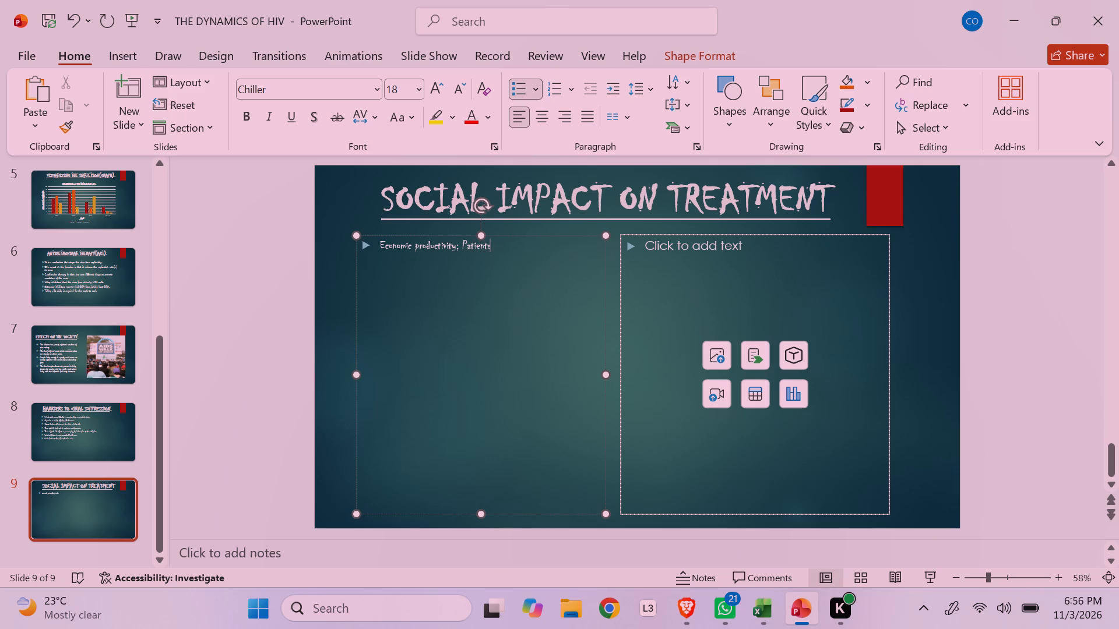
key("space")
type("can work")
key("space")
type("and")
key("space")
type("sup")
type("port")
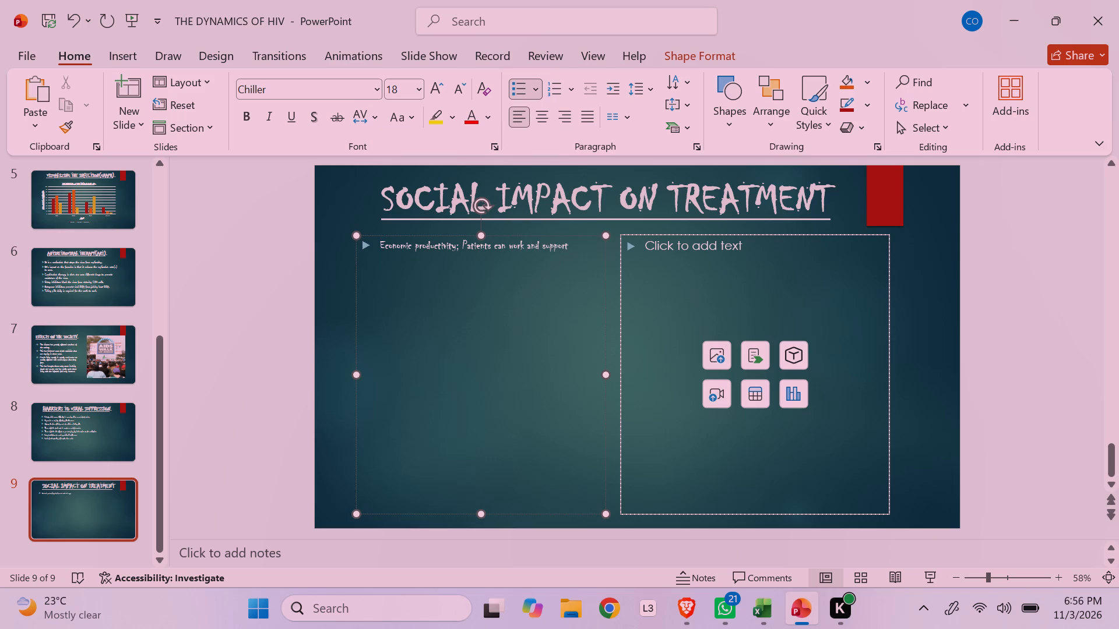
key("space")
type("families")
key("period")
key("Return")
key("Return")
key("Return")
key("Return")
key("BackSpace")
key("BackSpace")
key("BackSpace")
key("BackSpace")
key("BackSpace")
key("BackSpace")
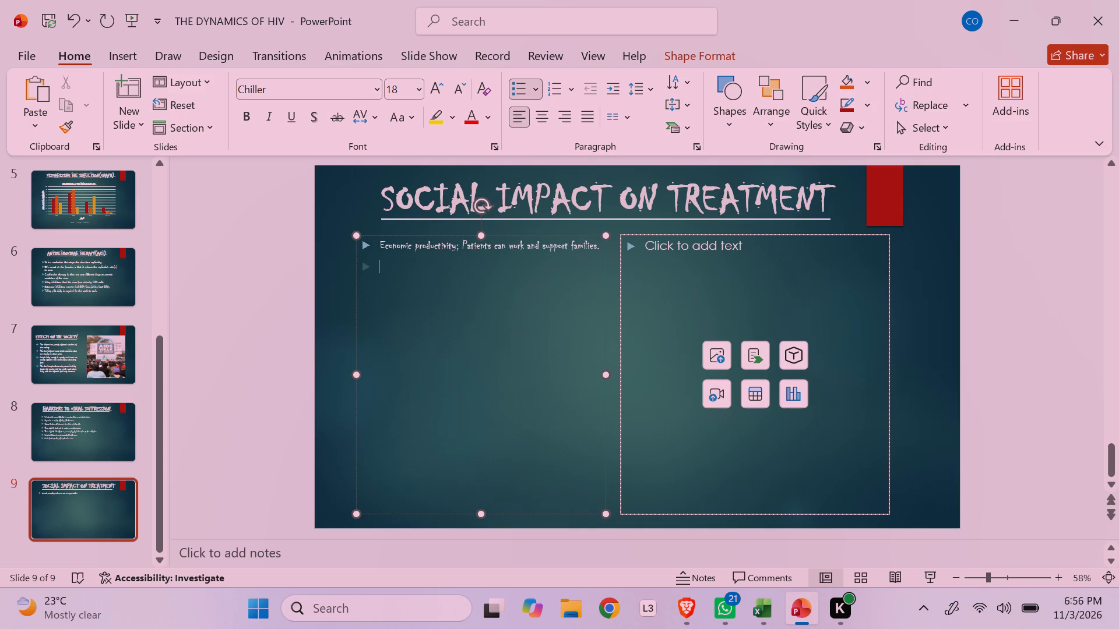
Add a second bullet in the left content placeholder: "Life expectancy; Now nearly equal to those with HIV.".
type("Lifr")
key("BackSpace")
type("e")
key("space")
key("e")
type("xpe")
type("ctancy")
type(";")
key("space")
type("Now")
key("space")
type("nearly")
key("space")
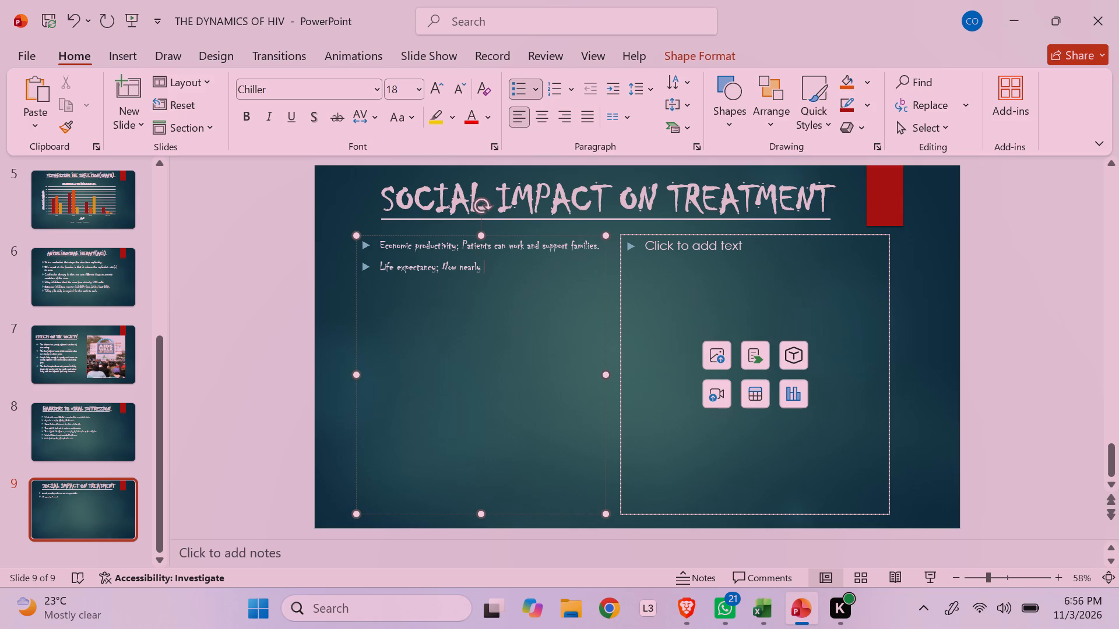
key("e")
type("qual to ht")
key("BackSpace")
key("BackSpace")
type("those")
key("space")
type("with")
key("space")
type("HIV")
key("period")
key("Return")
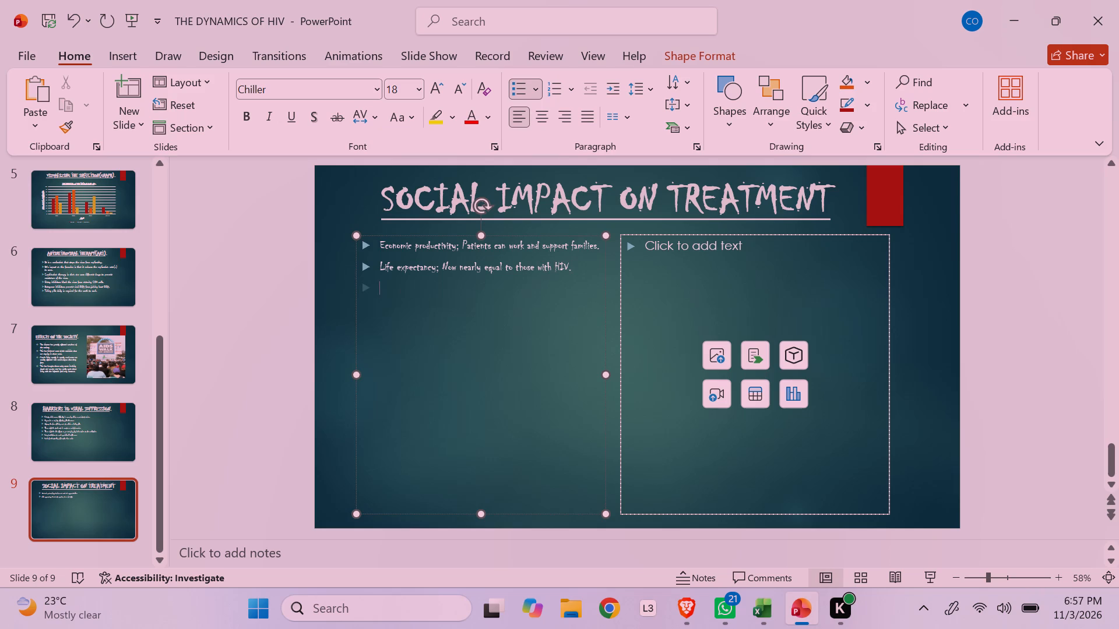
Add a third bullet in the left content placeholder: "Child health; Preventing Mother-Child transmission".
type("Child")
key("space")
type("heal")
type("th")
type(";")
key("space")
type("Preve")
type("nting")
key("space")
type("Motha")
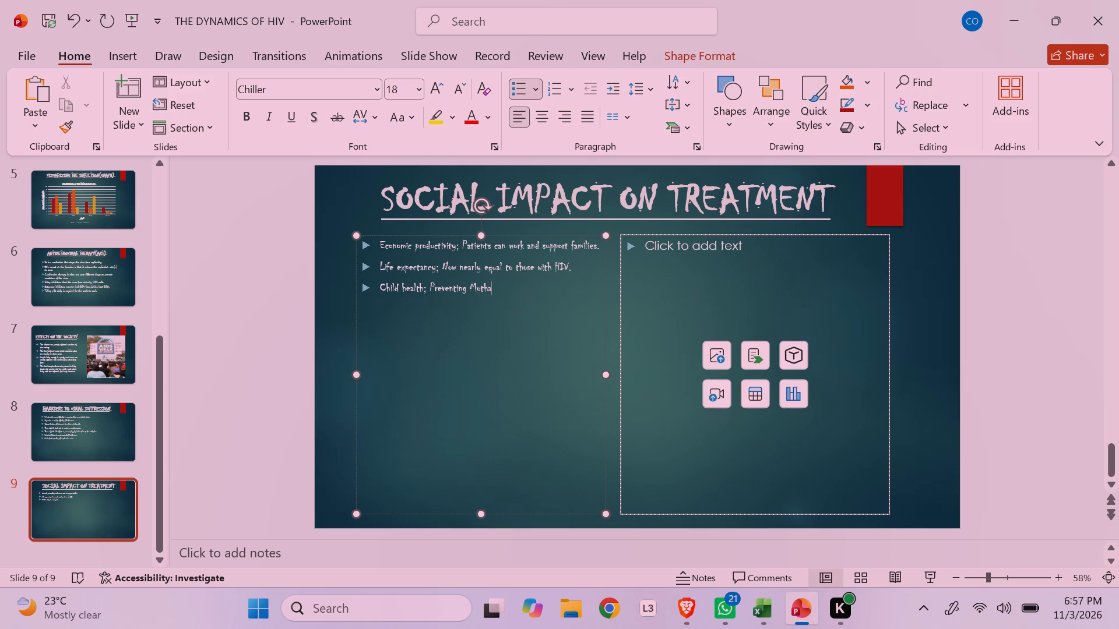
key("BackSpace")
type("er")
type("-")
key("space")
key("BackSpace")
type("Child")
key("space")
type("transi")
key("BackSpace")
type("mission")
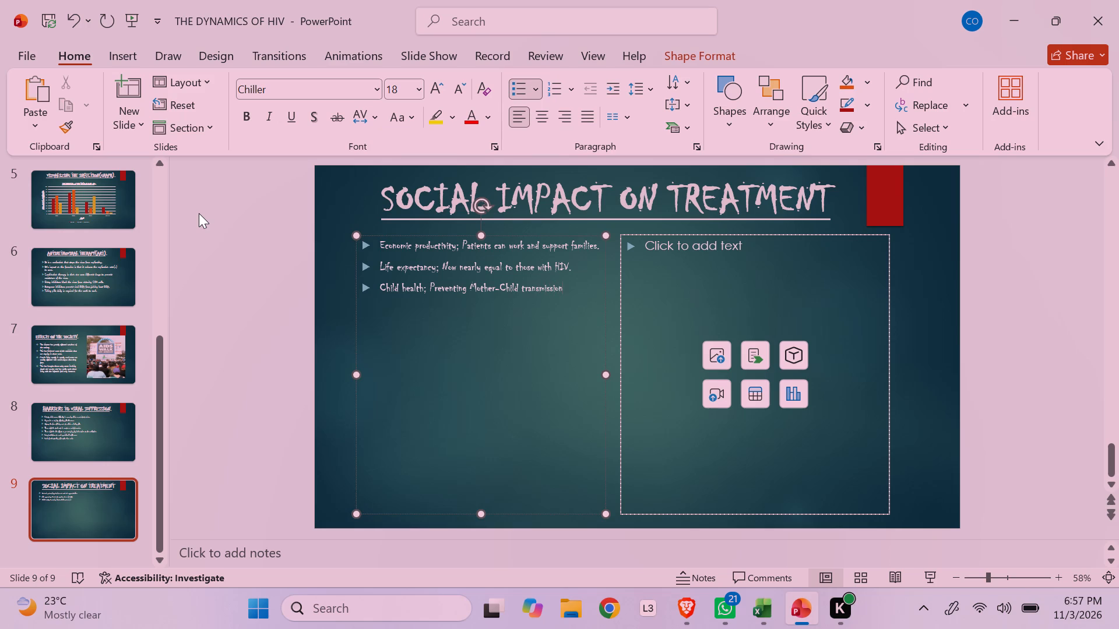
End the third bullet, "Child health; Preventing Mother-Child transmission", with a period.
key("period")
Add a fourth bullet in the left content placeholder beginning "Stigma reduction; Changing".
key("Return")
type("Stigm")
type("a re")
type("ductiion")
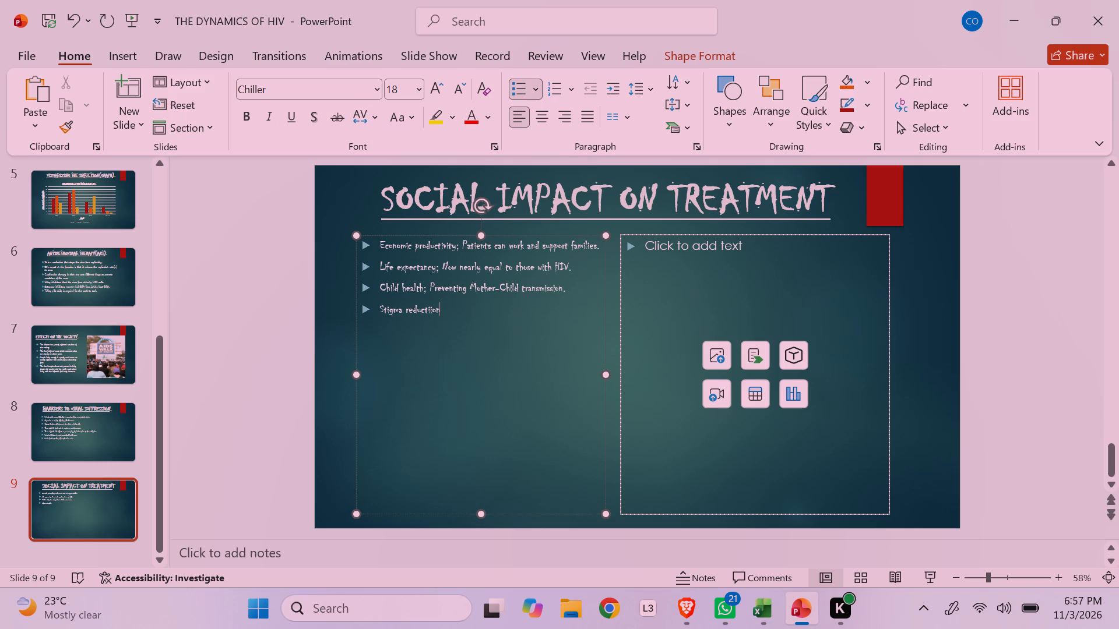
key("BackSpace")
key("BackSpace")
key("BackSpace")
type("on")
type(";")
key("space")
key("space")
key("BackSpace")
key("shift+c")
key("h")
type("anf")
key("BackSpace")
type("ging")
key("space")
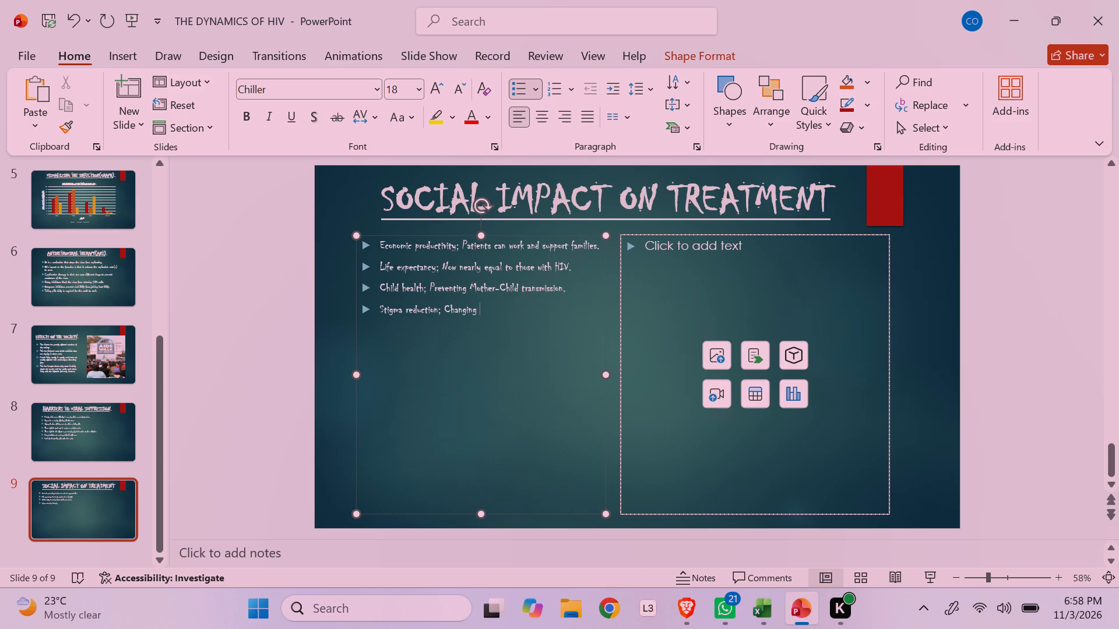
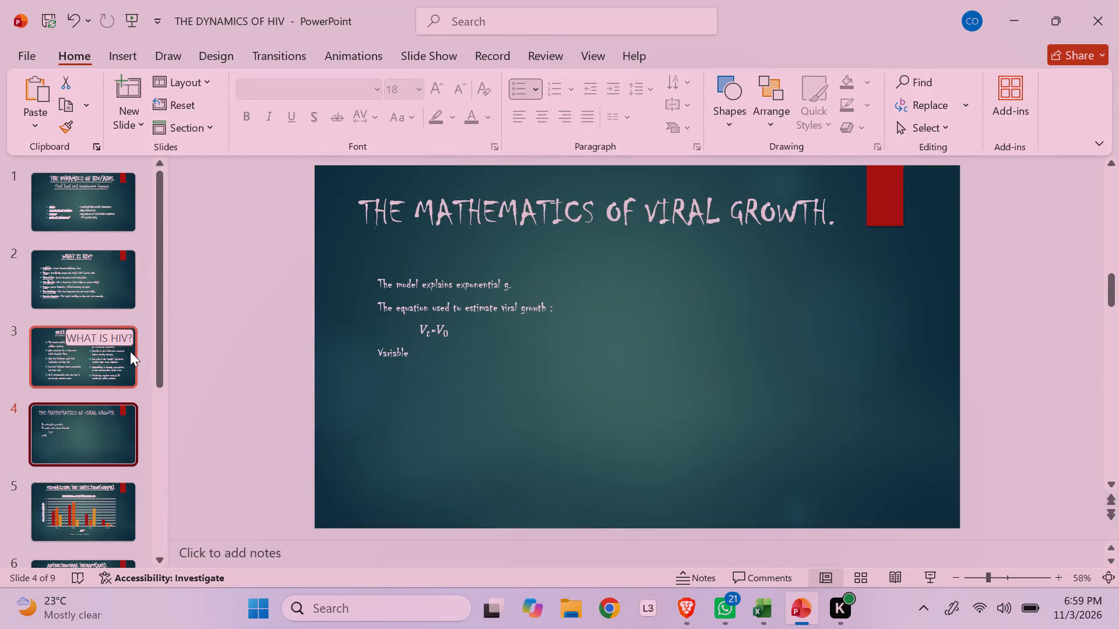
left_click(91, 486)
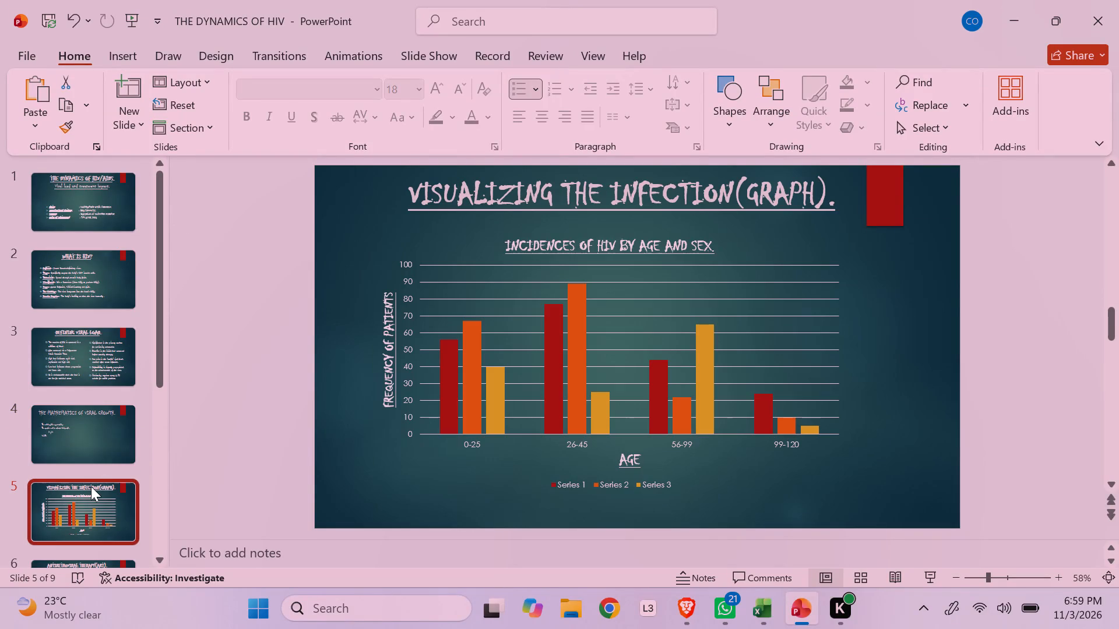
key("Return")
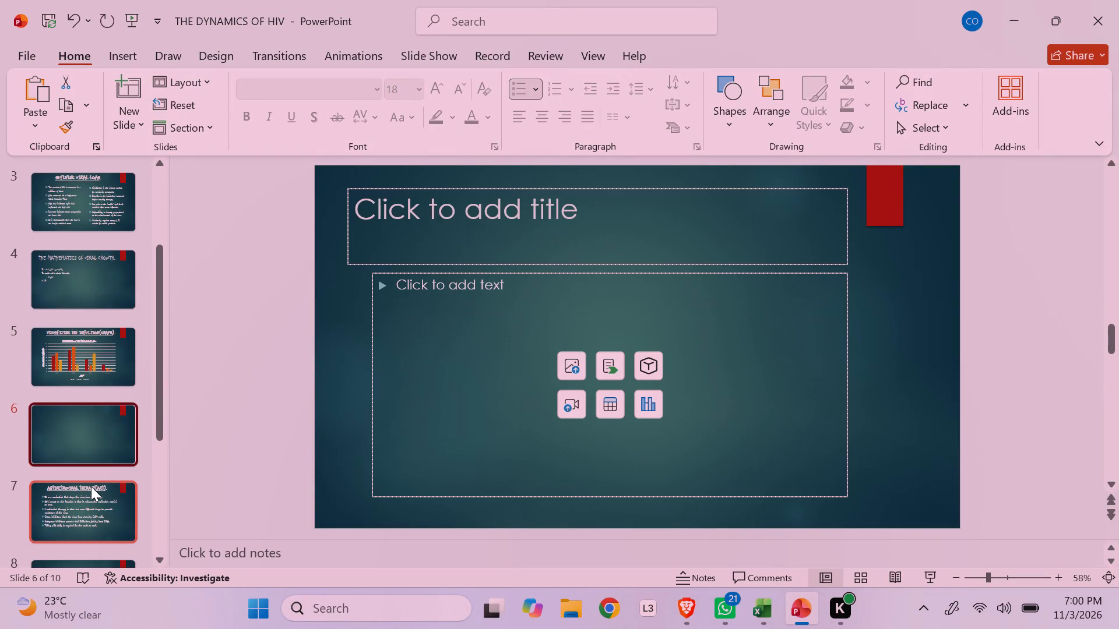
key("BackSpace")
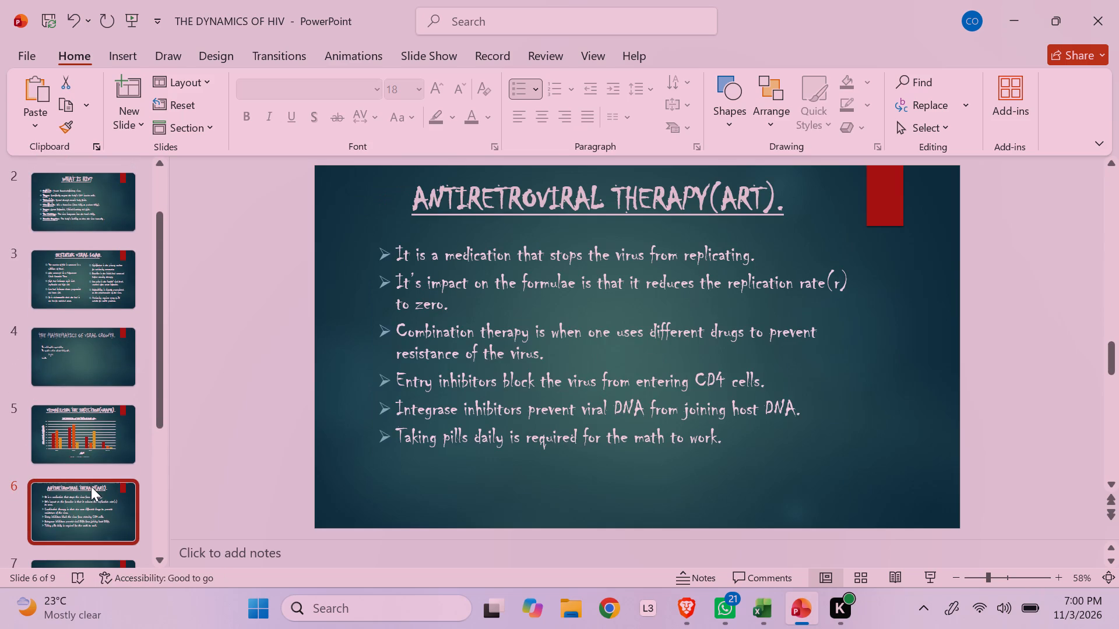
Set the font of the empty right content placeholder on slide 9 to Chiller.
key("Down")
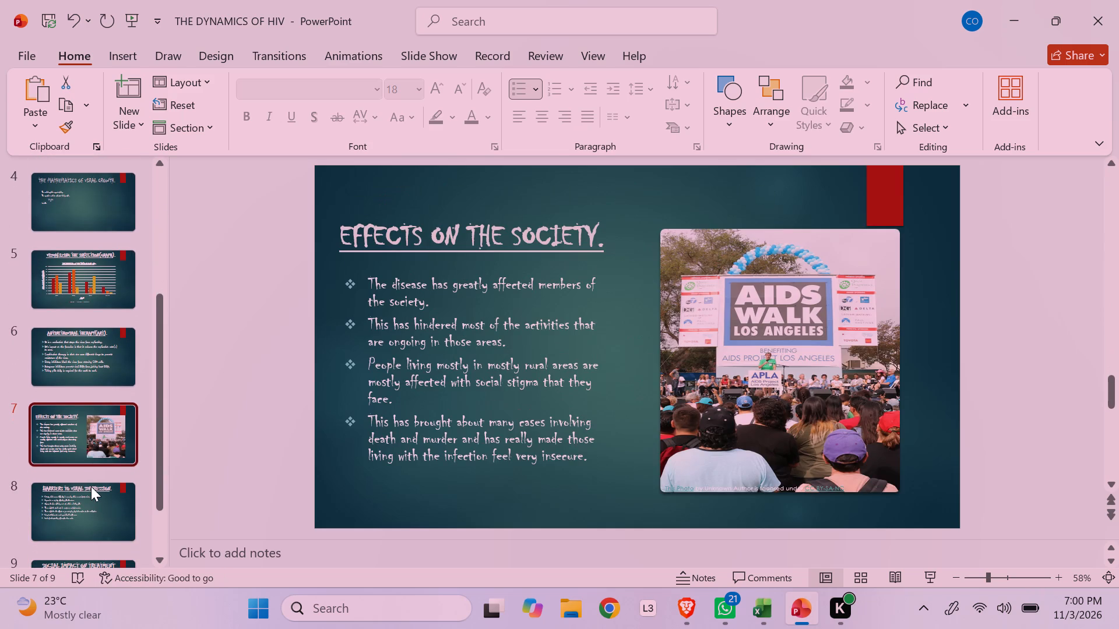
key("Down")
key("Down")
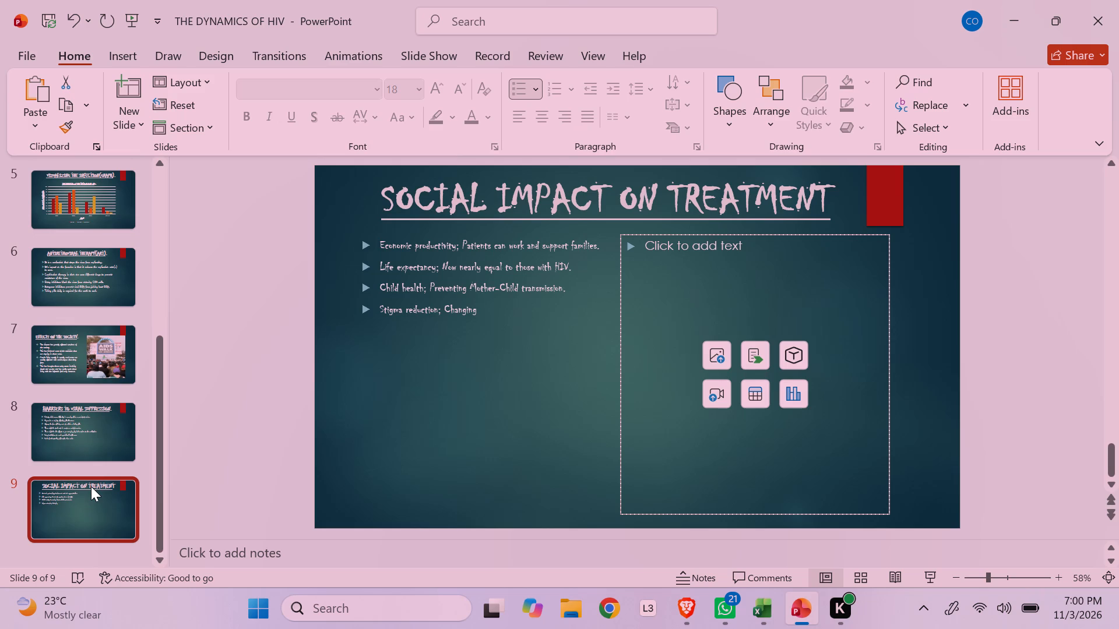
left_click(673, 246)
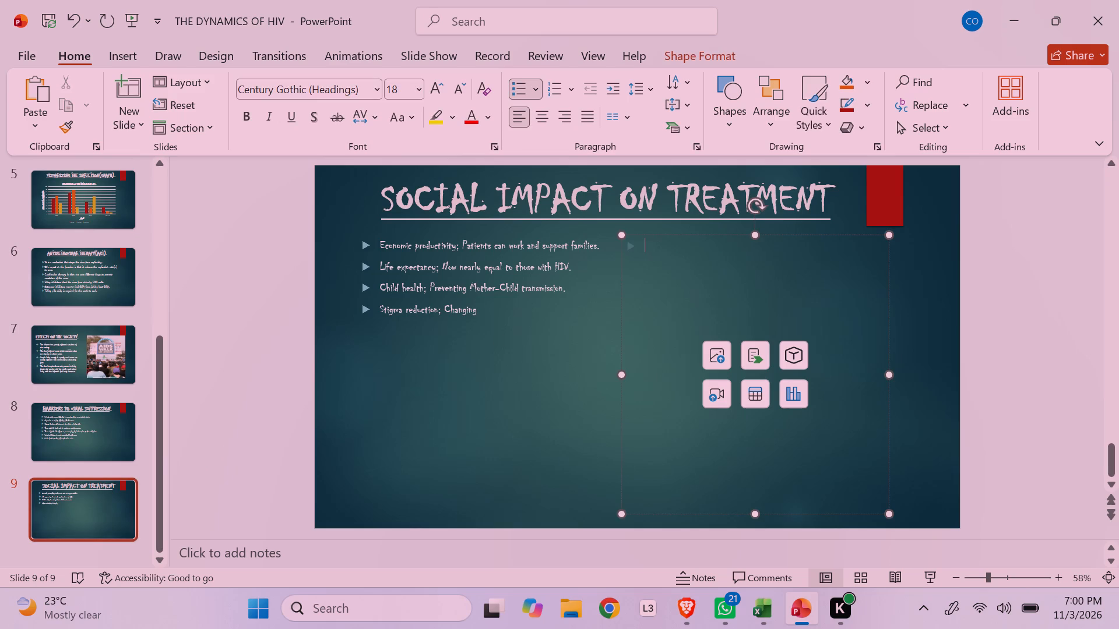
left_click(375, 92)
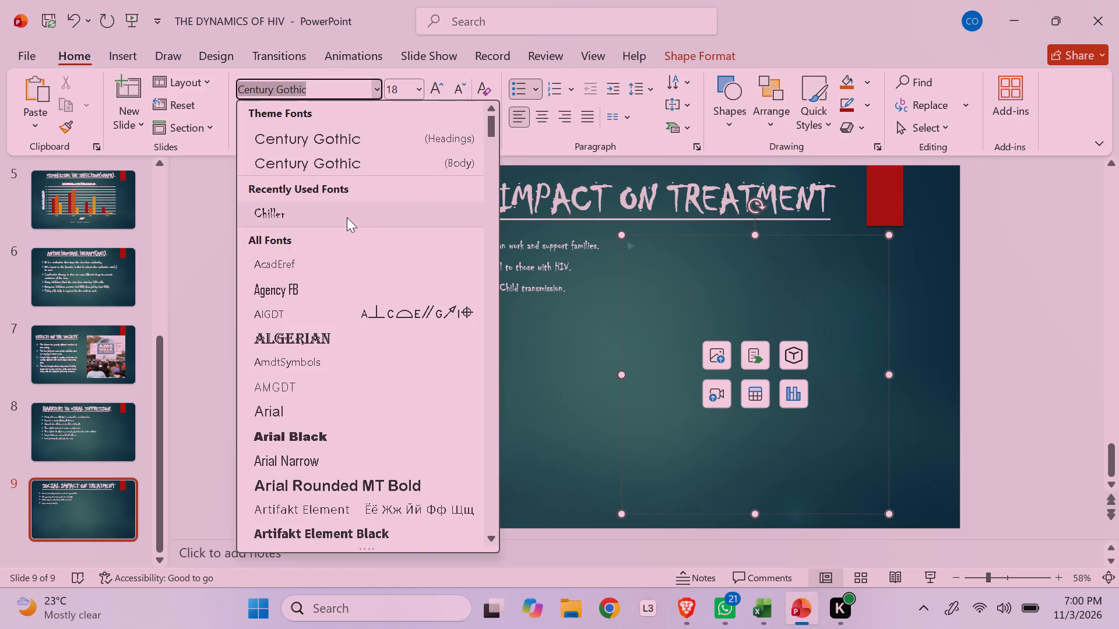
left_click(347, 217)
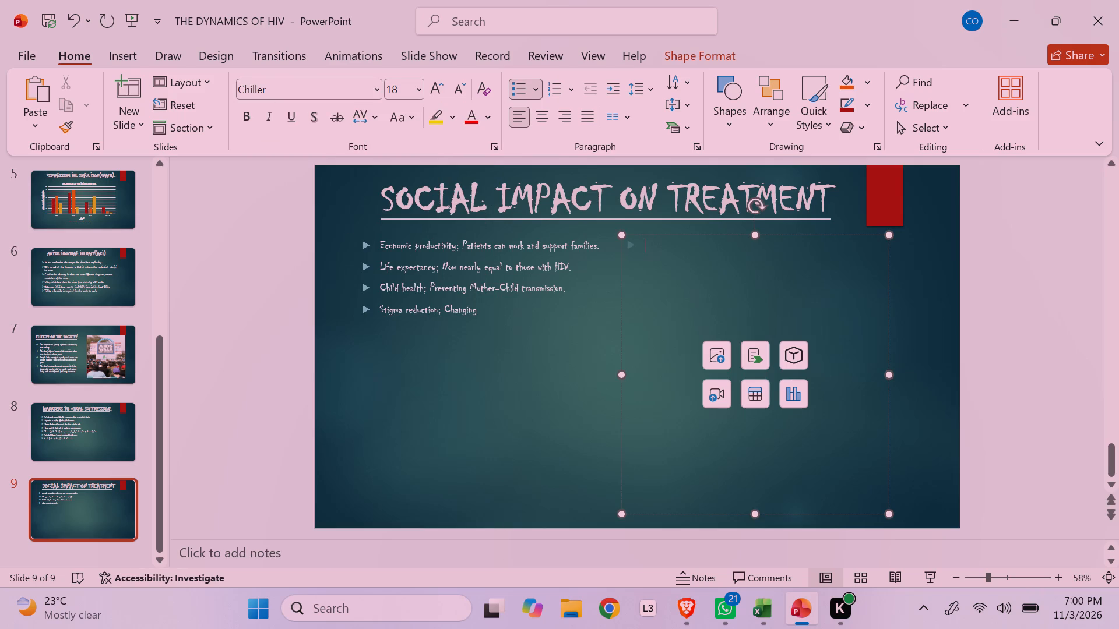
Enter the first bullet in the right content placeholder: "Education; Keeping children in school by keeping parents healthy.".
type("Educatio")
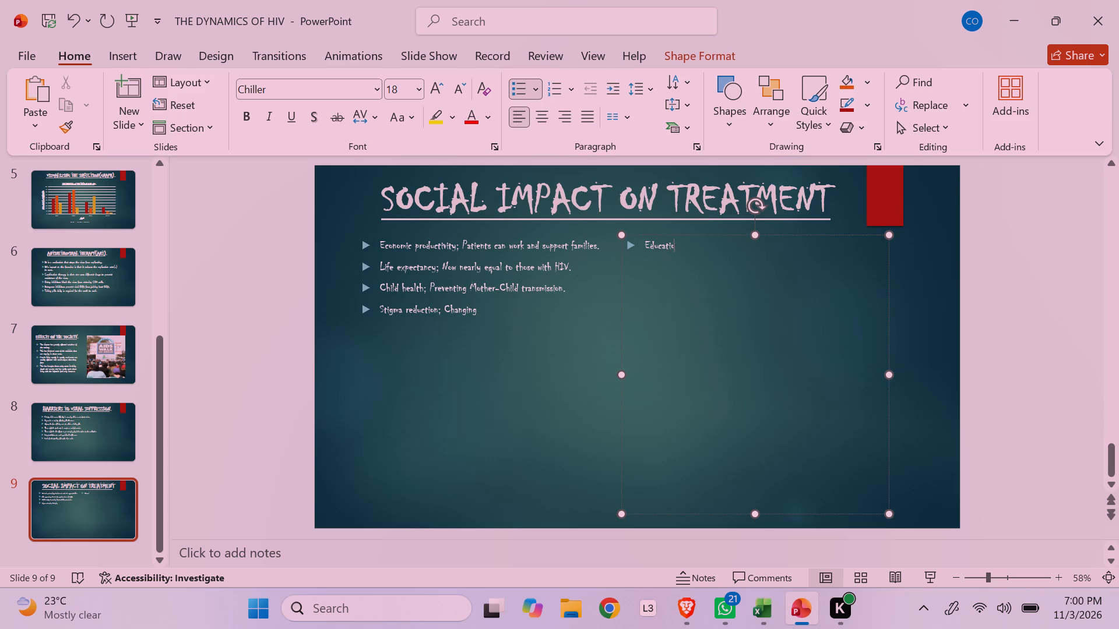
key("n")
type(";")
key("space")
type("Keepig")
key("space")
key("BackSpace")
key("BackSpace")
type("ng")
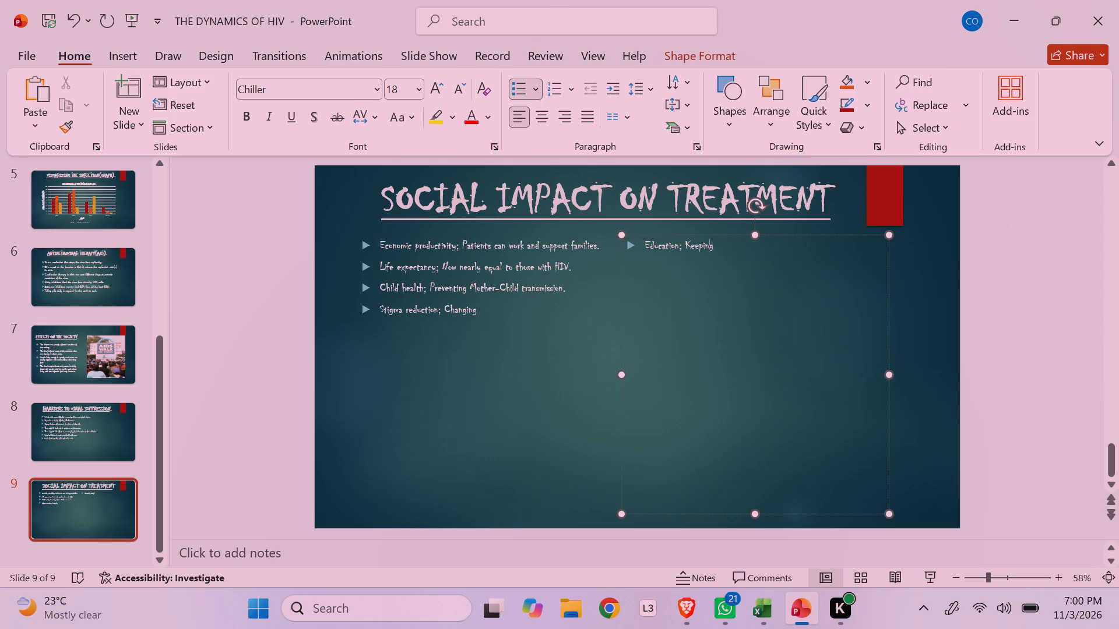
key("space")
type("children")
key("space")
type("in school")
key("space")
type("by keeping")
key("space")
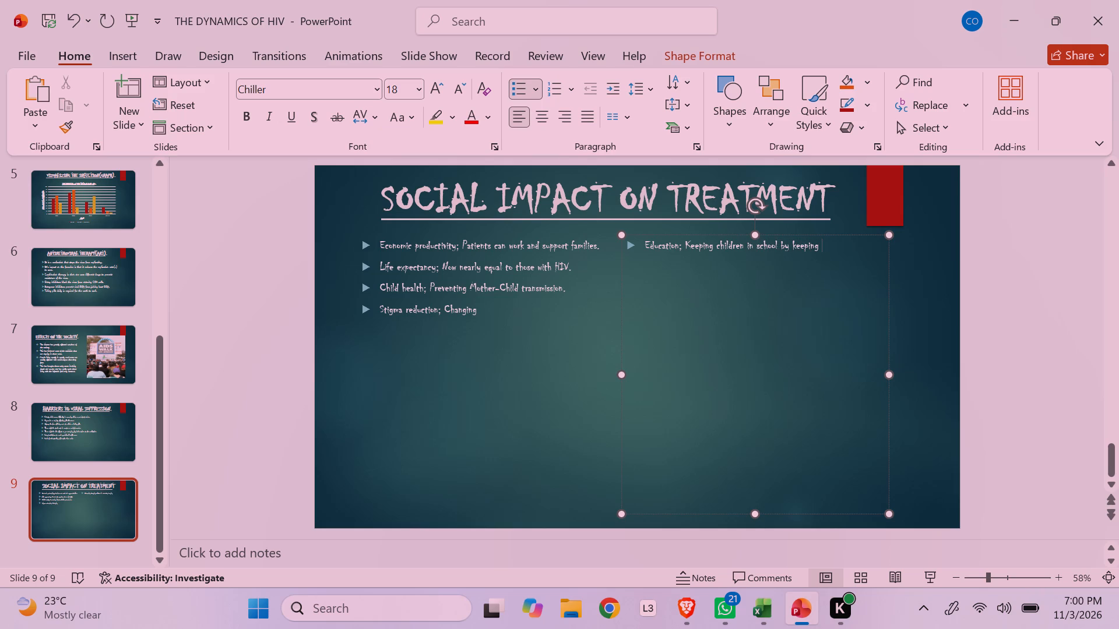
type("pat")
key("BackSpace")
type("rents")
key("space")
key("h")
type("eal")
type("thy")
key("period")
Add a second bullet in the right content placeholder: "Social Stability; Reducing the number of orphaned children.".
key("Return")
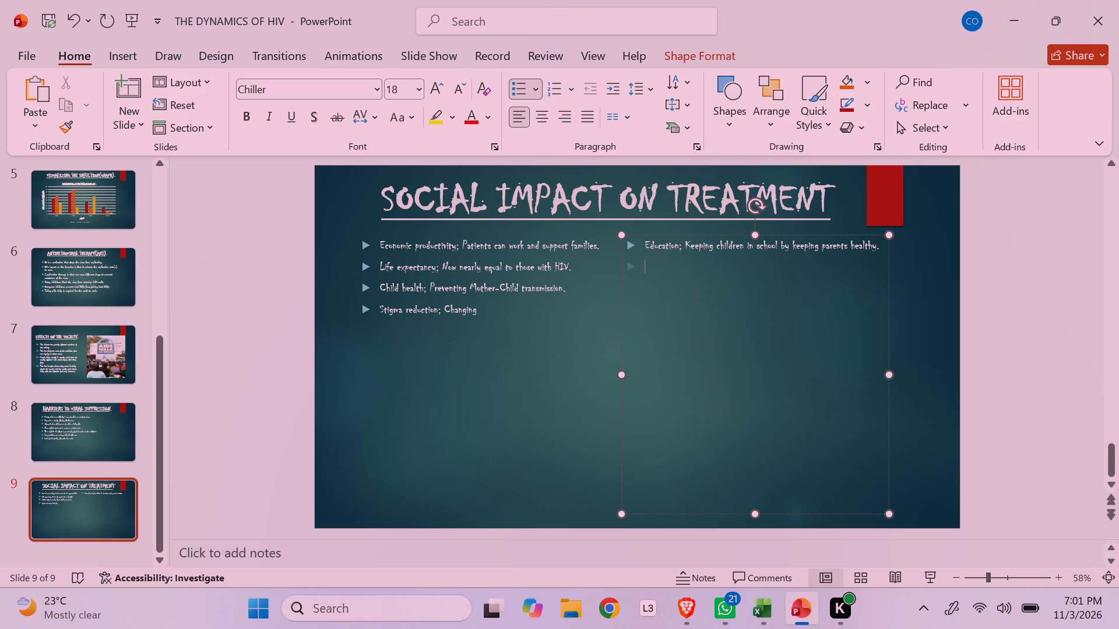
type("Social")
key("space")
type("Stability")
type(";")
key("space")
type("Red")
type("ucin")
key("g")
key("space")
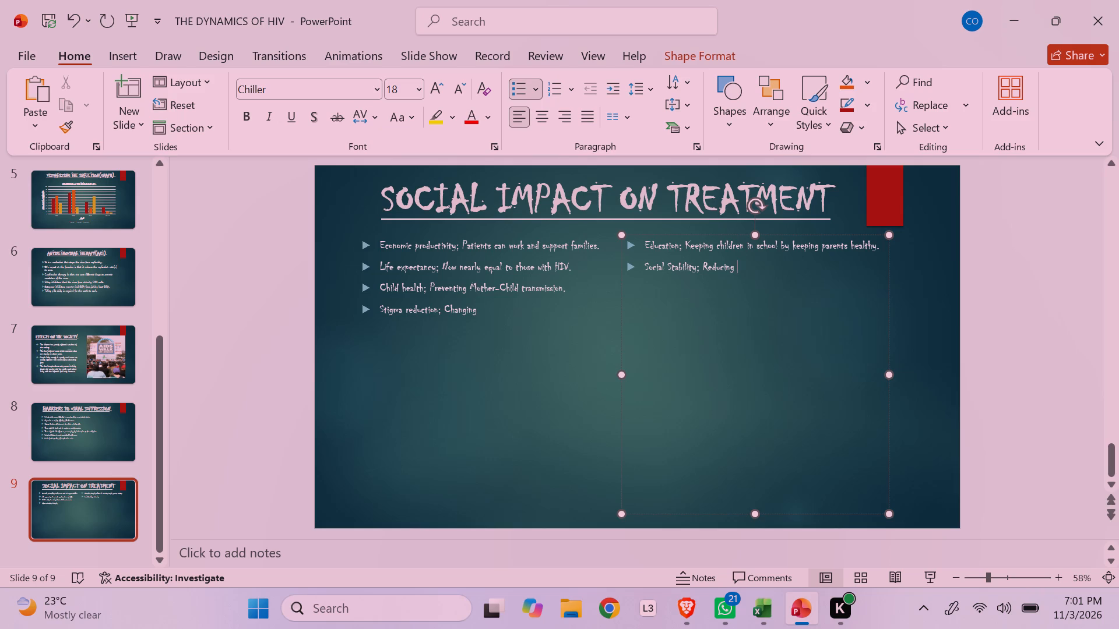
type("the")
key("space")
type("number")
key("space")
type("of orphaned children")
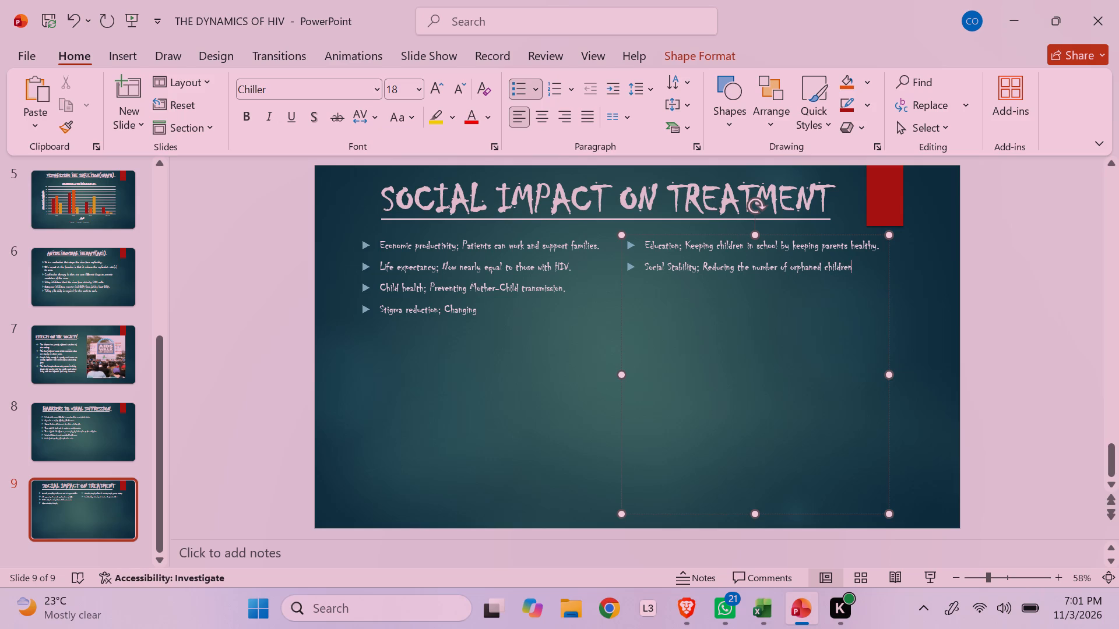
key("period")
Add a third bullet in the right content placeholder: "Result; A stronger, healthier and more informed society.".
key("Return")
type("Resu")
key("t")
key("BackSpace")
type("lt")
type(";")
key("space")
type("A str")
type("eo")
key("BackSpace")
key("BackSpace")
type("ong")
type("er")
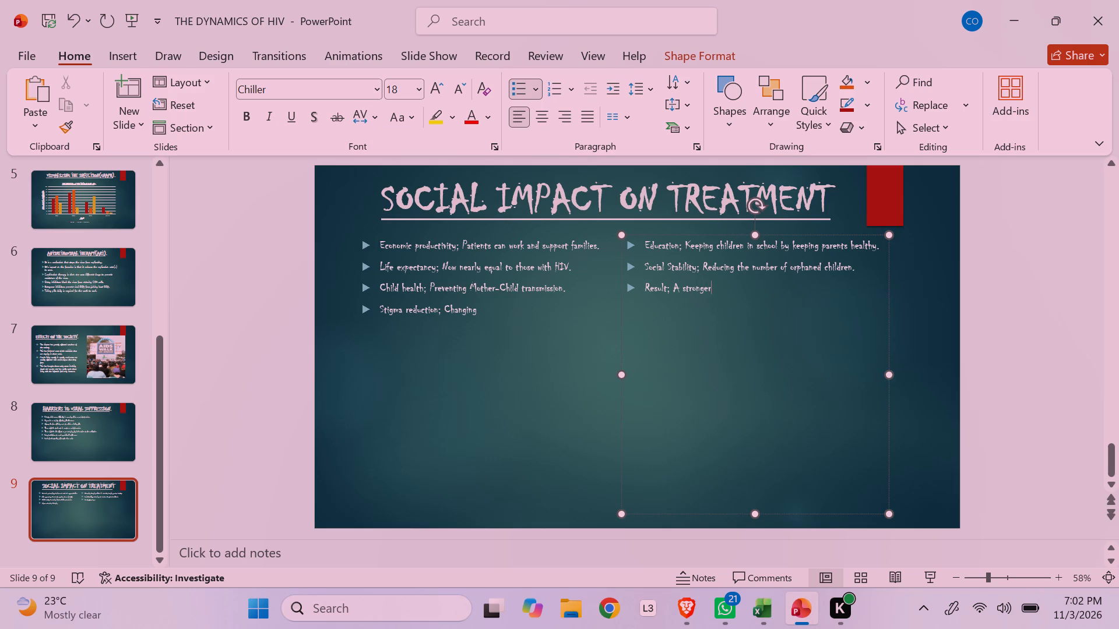
type(", he")
type("ALT")
type("IER")
key("space")
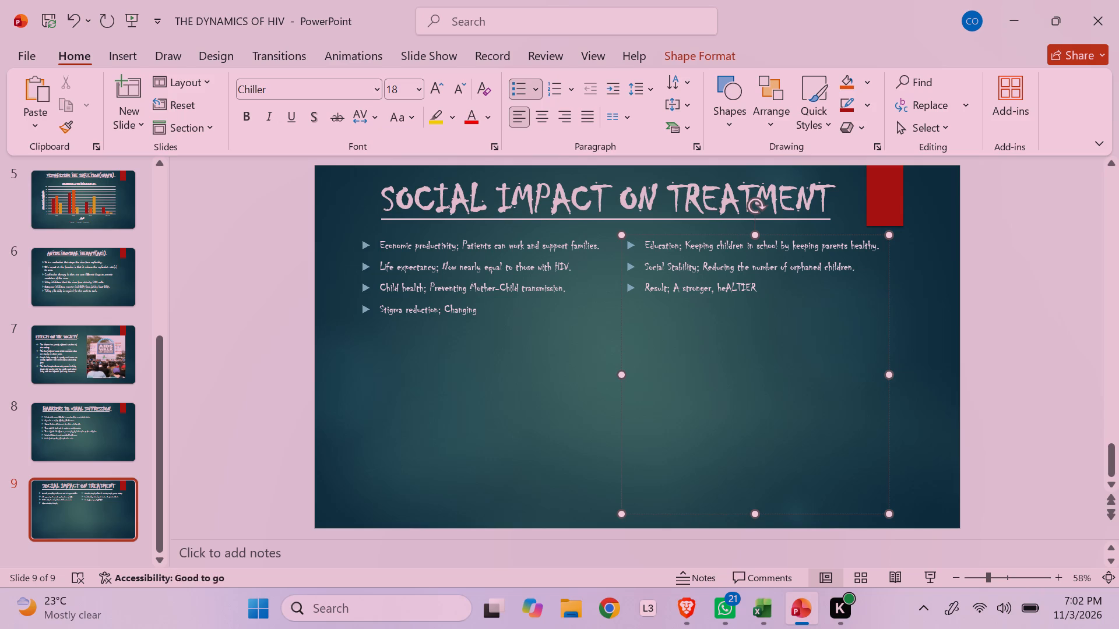
key("BackSpace")
key("BackSpace")
key("BackSpace")
key("BackSpace")
key("BackSpace")
key("BackSpace")
key("BackSpace")
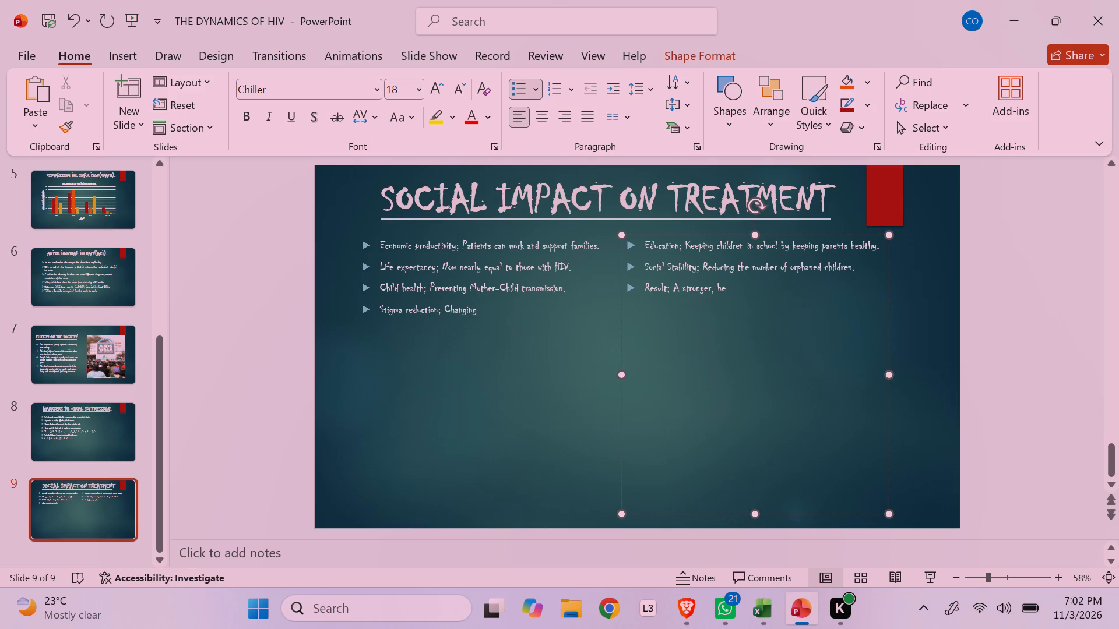
type("al")
type("thier")
key("space")
type("and")
key("space")
type("more")
key("space")
type("informed")
key("space")
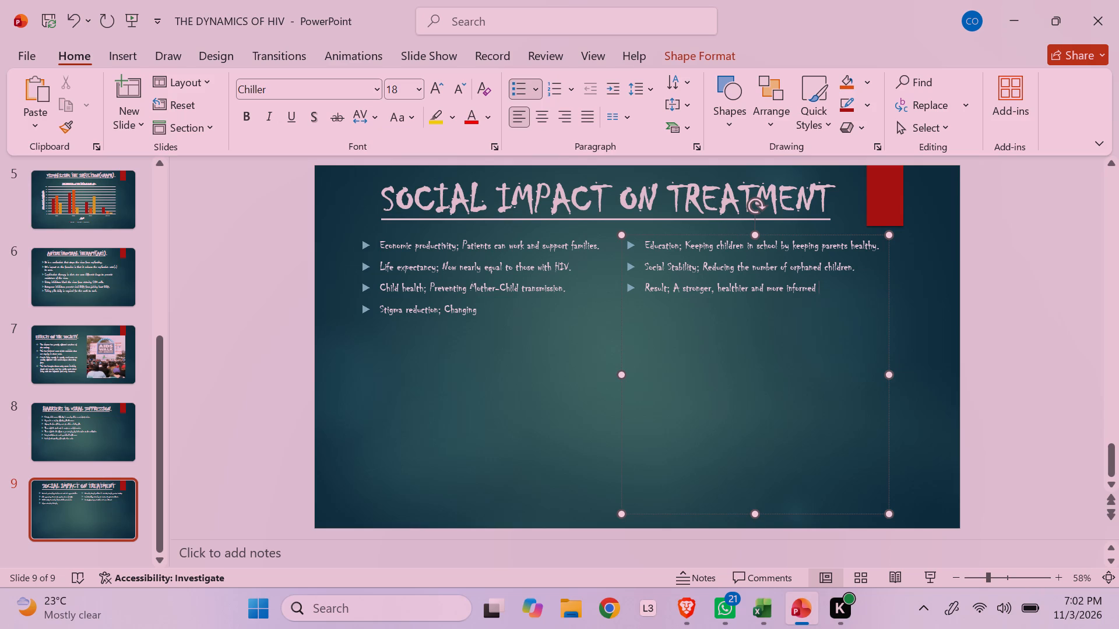
type("sc")
key("BackSpace")
type("ociety")
key("period")
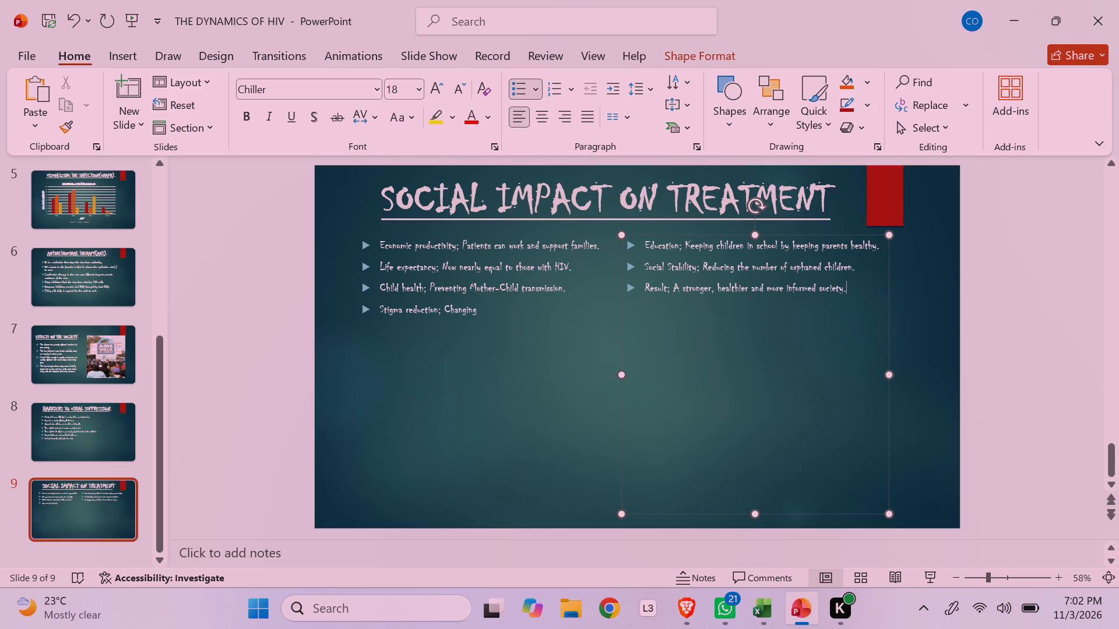
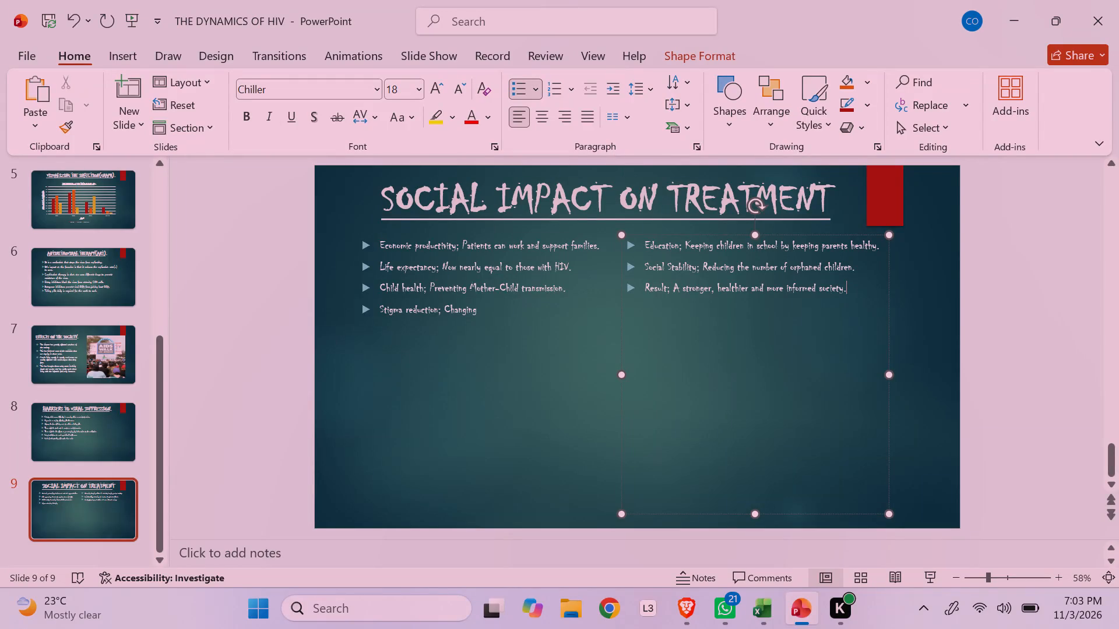
Add a fourth bullet in the right content placeholder: "Human rights; Access to ART is a fundamental right.".
key("Return")
type("Human")
key("space")
type("rights")
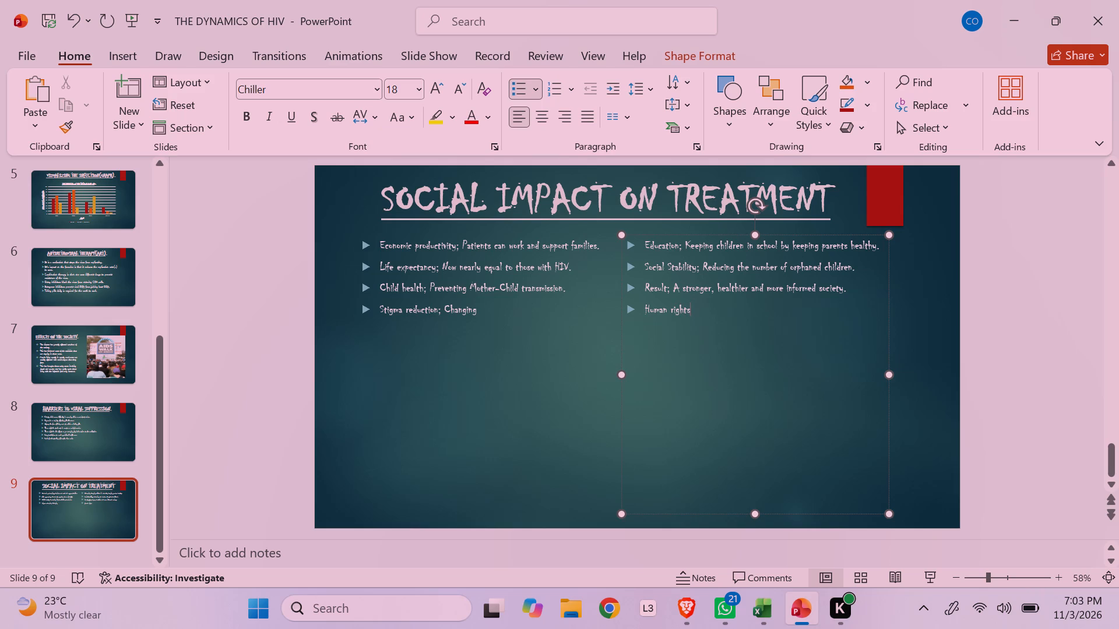
type(";")
key("space")
type("Access")
key("space")
type("to")
key("space")
type("ART")
key("space")
type("ia a")
key("space")
key("BackSpace")
key("BackSpace")
key("BackSpace")
key("BackSpace")
type("sa")
key("BackSpace")
key("space")
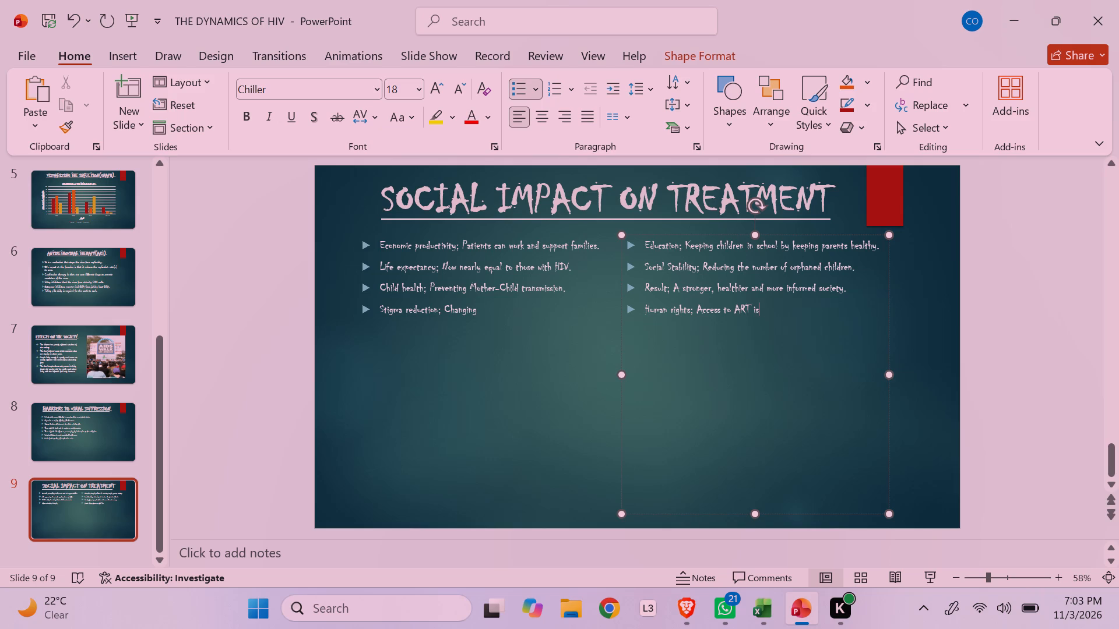
type("a")
key("space")
type("fun")
type("damental")
key("space")
type("righ")
key("t")
key("period")
Increase the font size of all four bullets in the left content placeholder to 28.
double_click(376, 241)
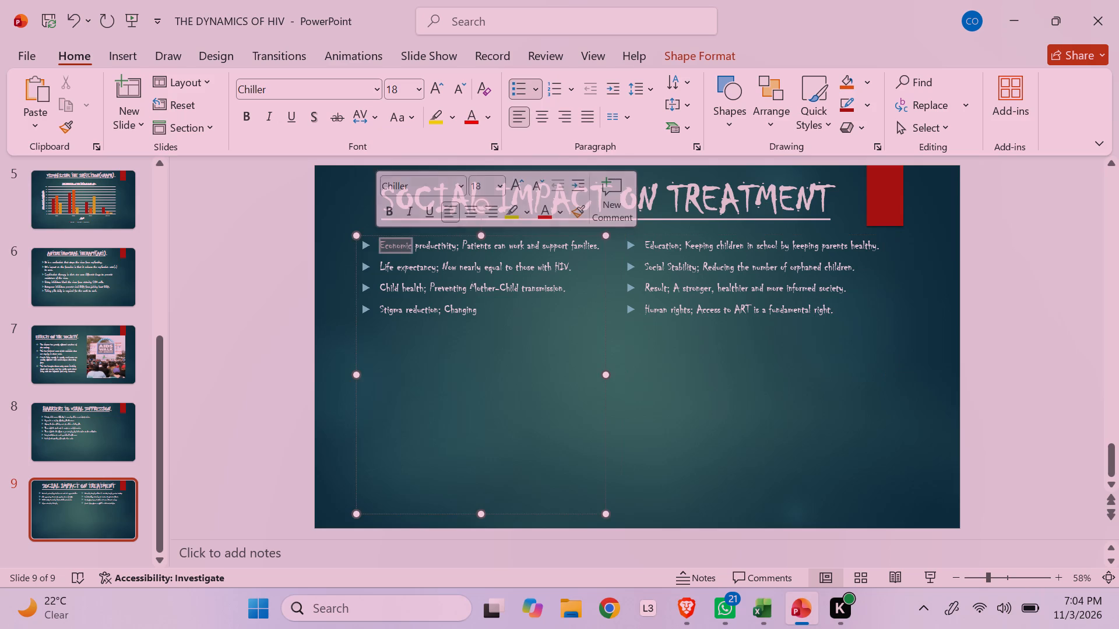
left_click(376, 255)
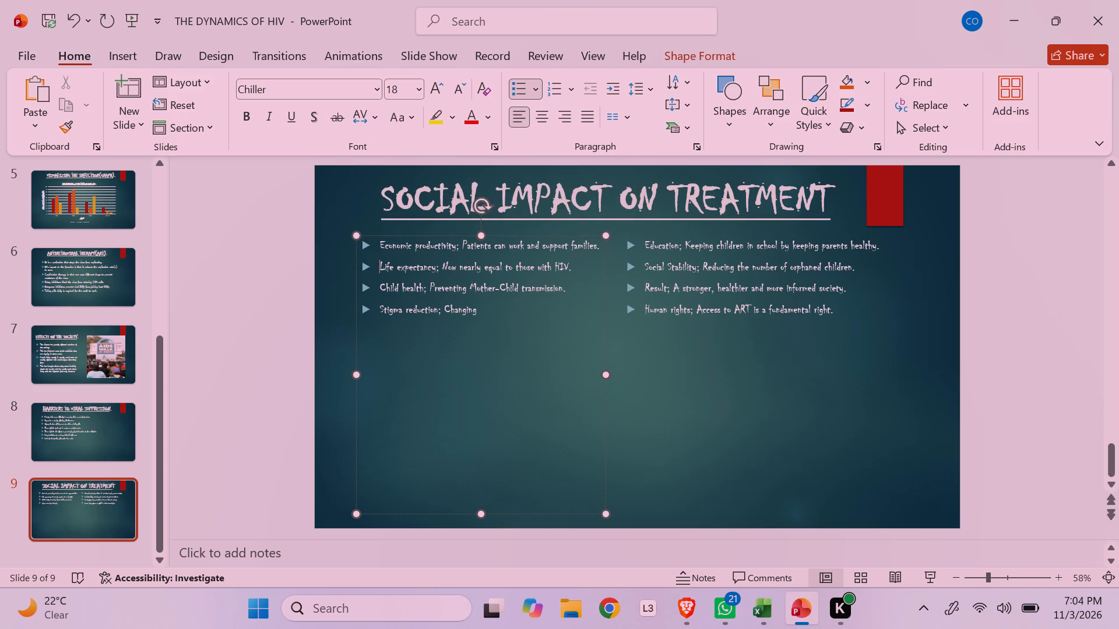
triple_click(376, 255)
left_click(379, 249)
left_click_drag(379, 249, 479, 303)
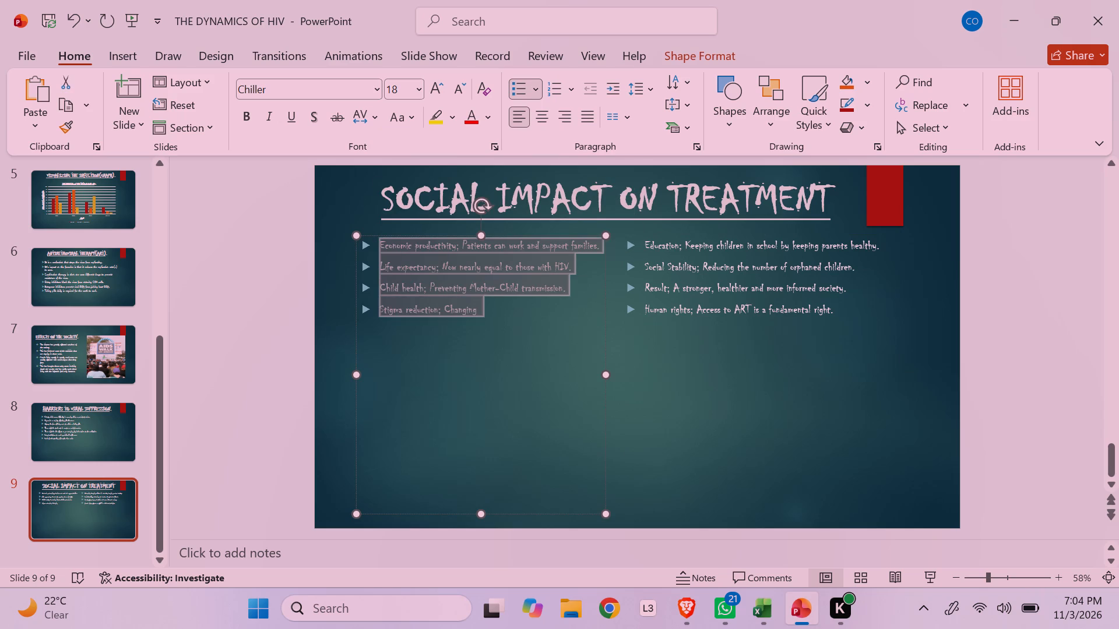
left_click_drag(479, 303, 495, 309)
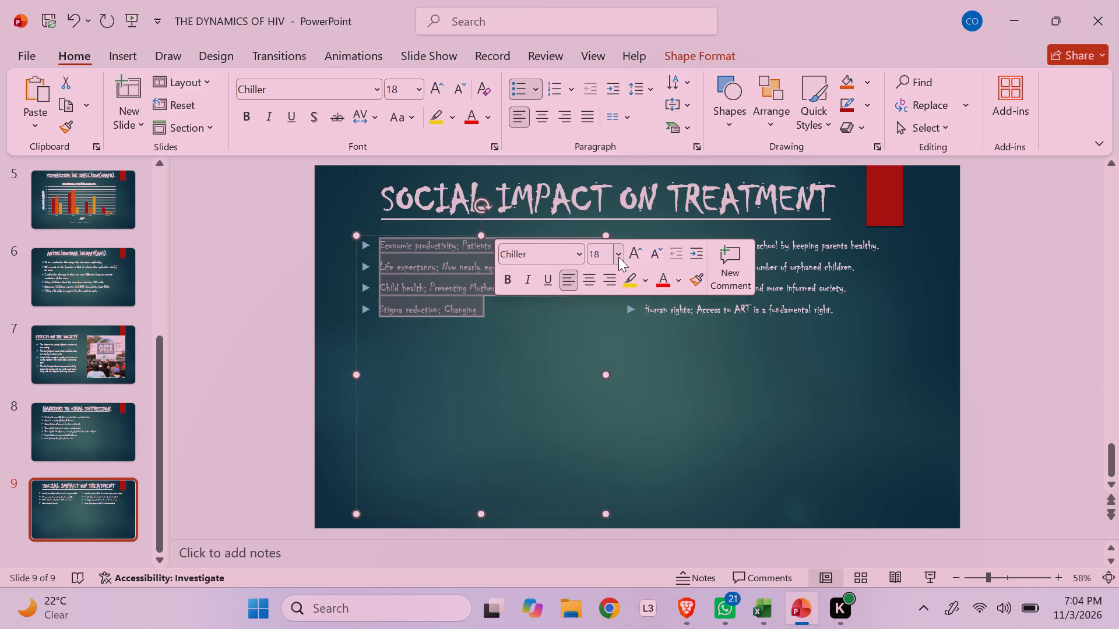
double_click(634, 255)
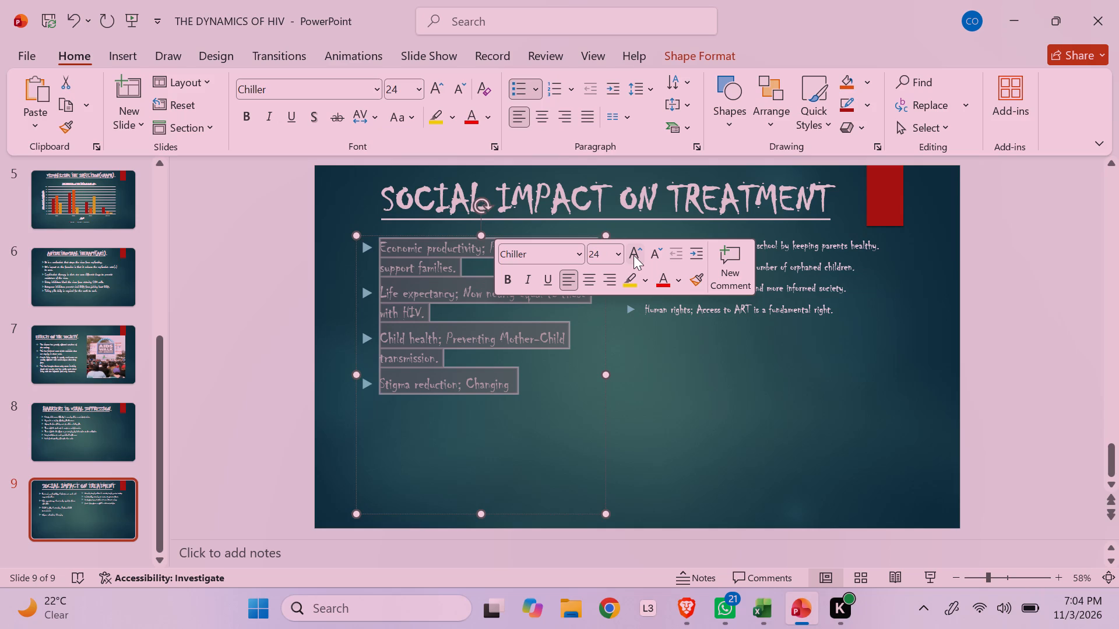
left_click(634, 255)
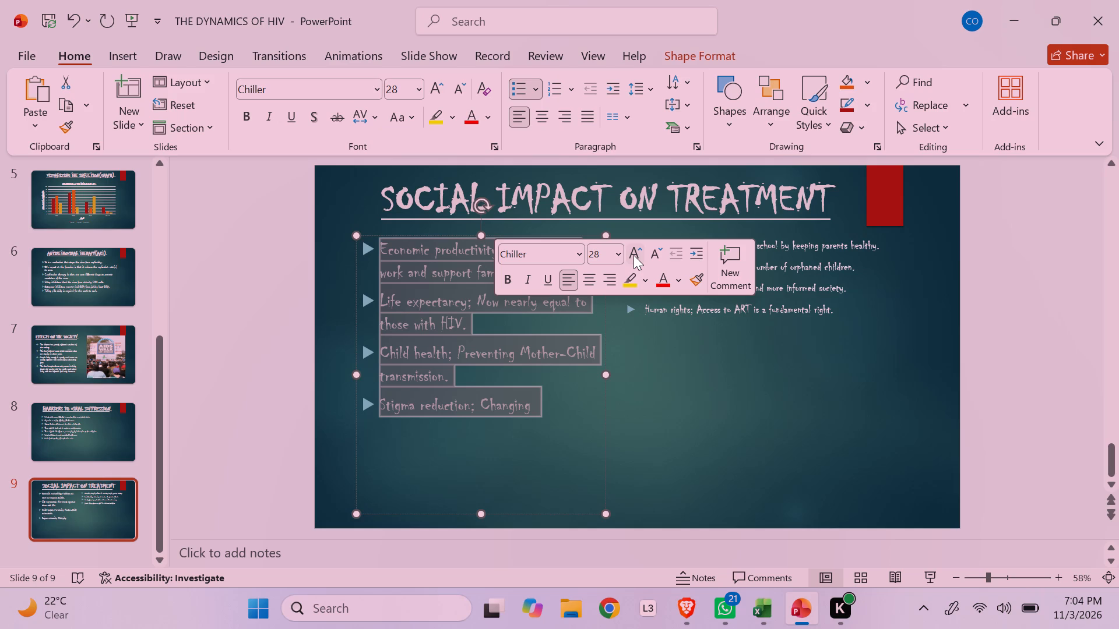
Complete the left column's "Stigma reduction; Changing" bullet with the words "the image from 'Death' to 'Chronic'".
left_click(523, 401)
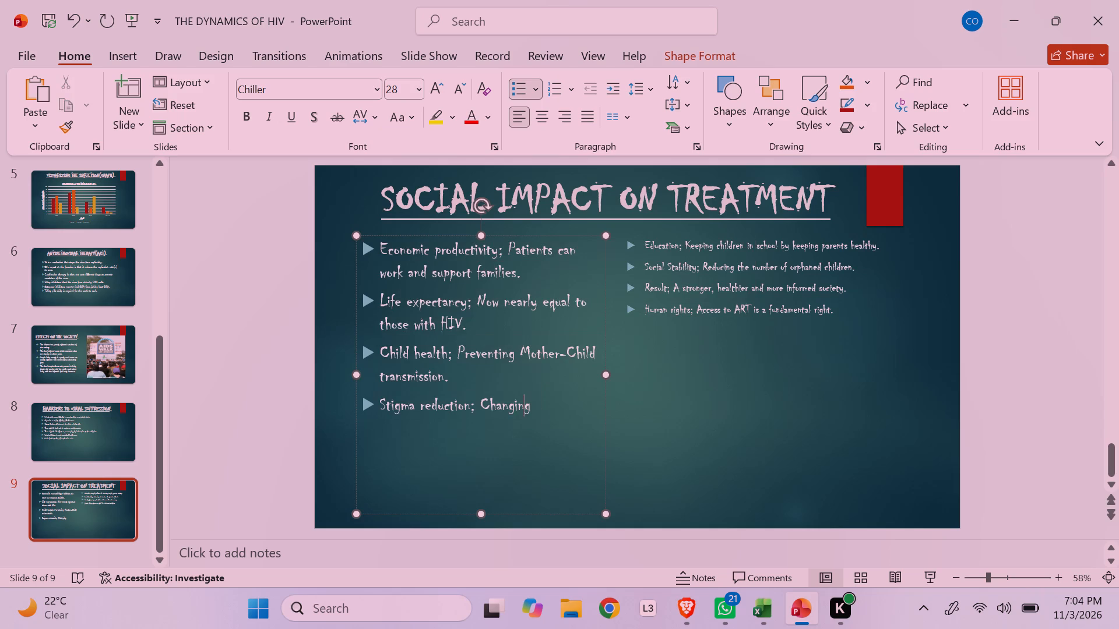
left_click(543, 402)
type("tyhe")
key("space")
type("image")
key("space")
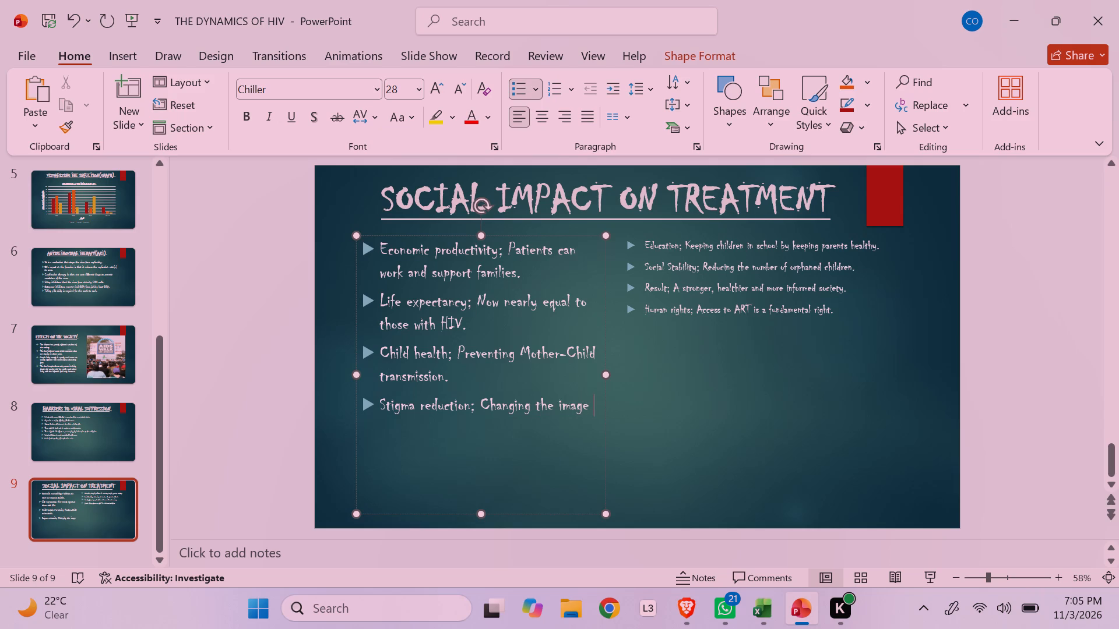
key("f")
type("eom")
key("space")
key("BackSpace")
key("BackSpace")
key("BackSpace")
key("BackSpace")
type("rom")
key("space")
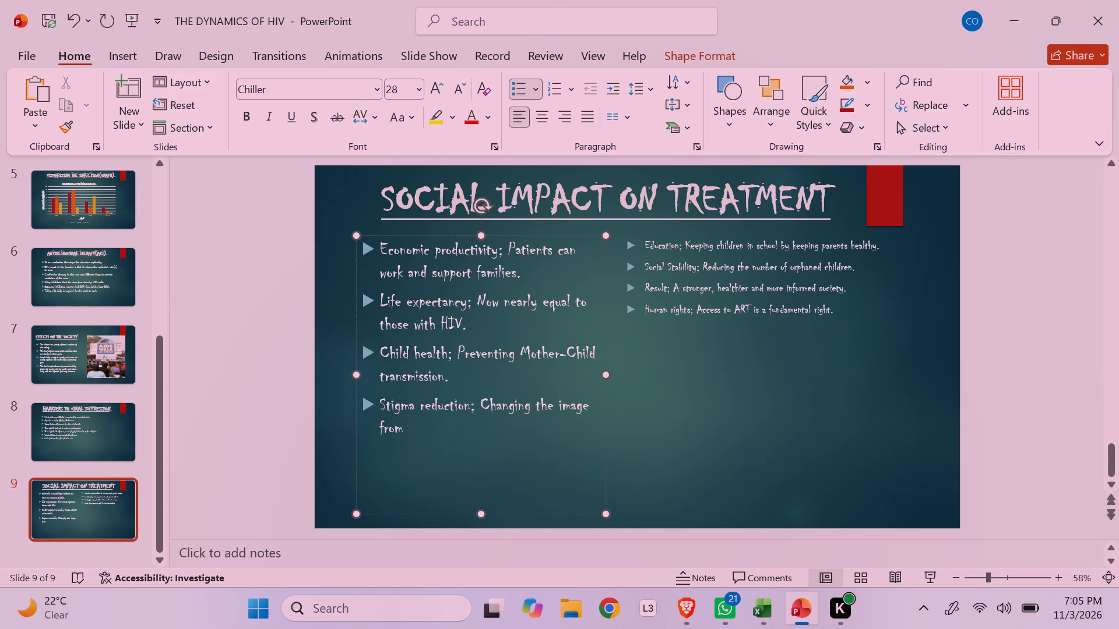
key("apostrophe")
type("Dea")
type("th")
key("space")
key("BackSpace")
key("apostrophe")
key("space")
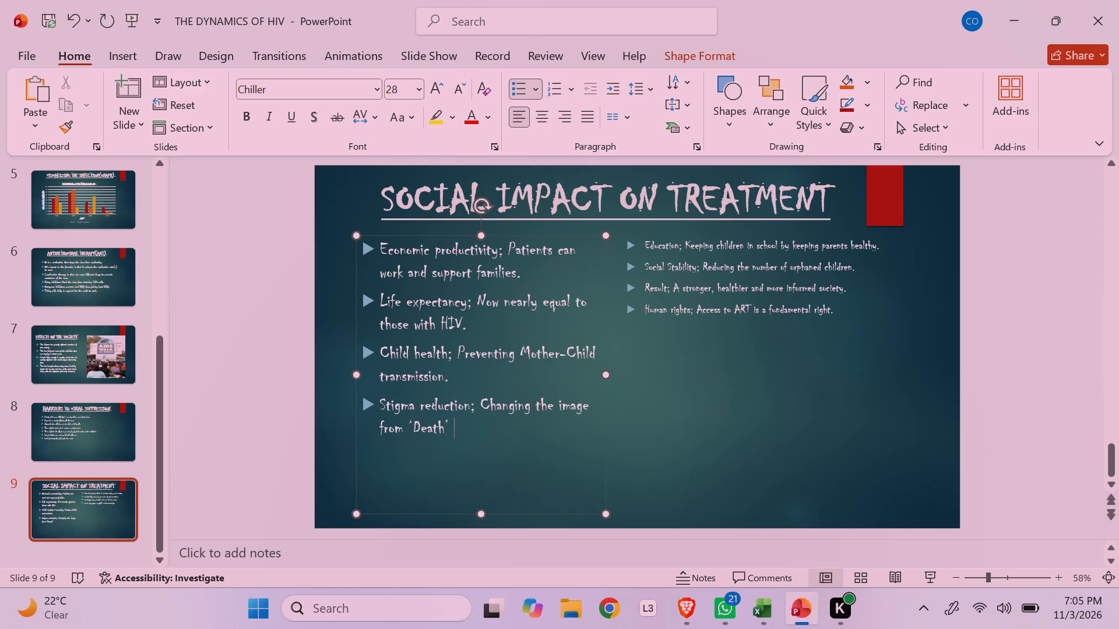
type("to")
key("space")
key("apostrophe")
type("Chronic")
key("apostrophe")
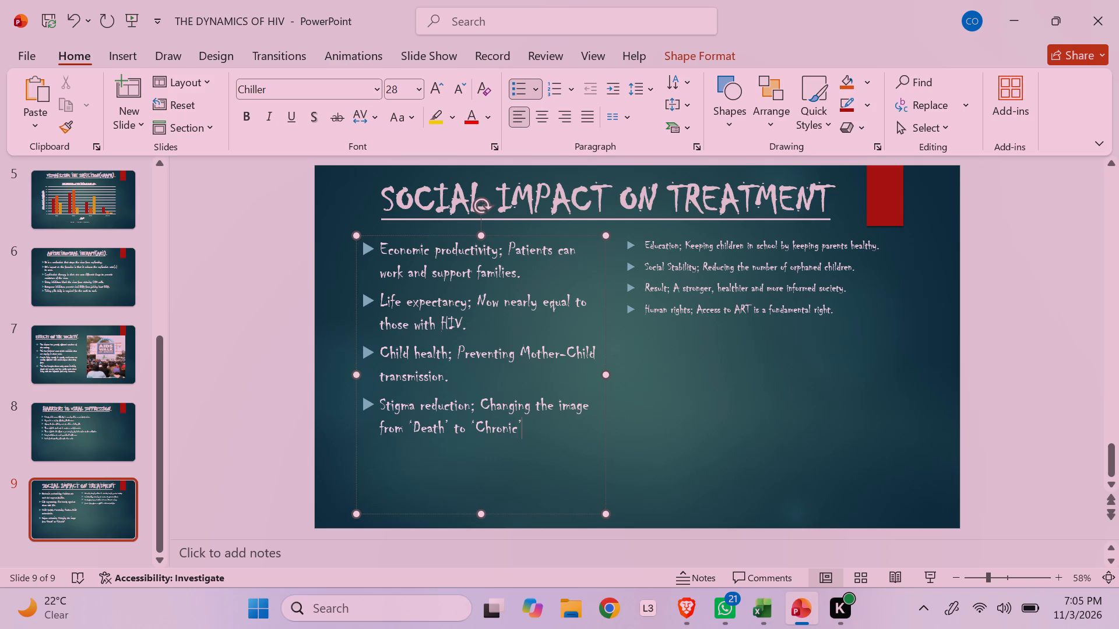
End the left column's "Stigma reduction" bullet with a period after 'Chronic'.
key("period")
Increase the font size of all four bullets in the right content placeholder to 28.
left_click(646, 285)
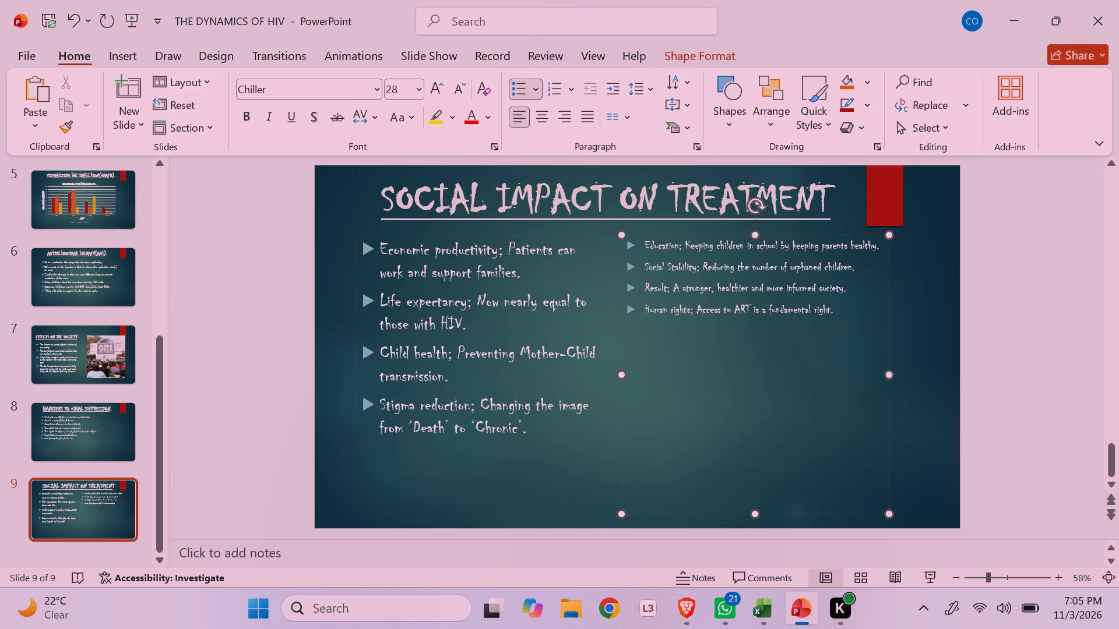
double_click(641, 243)
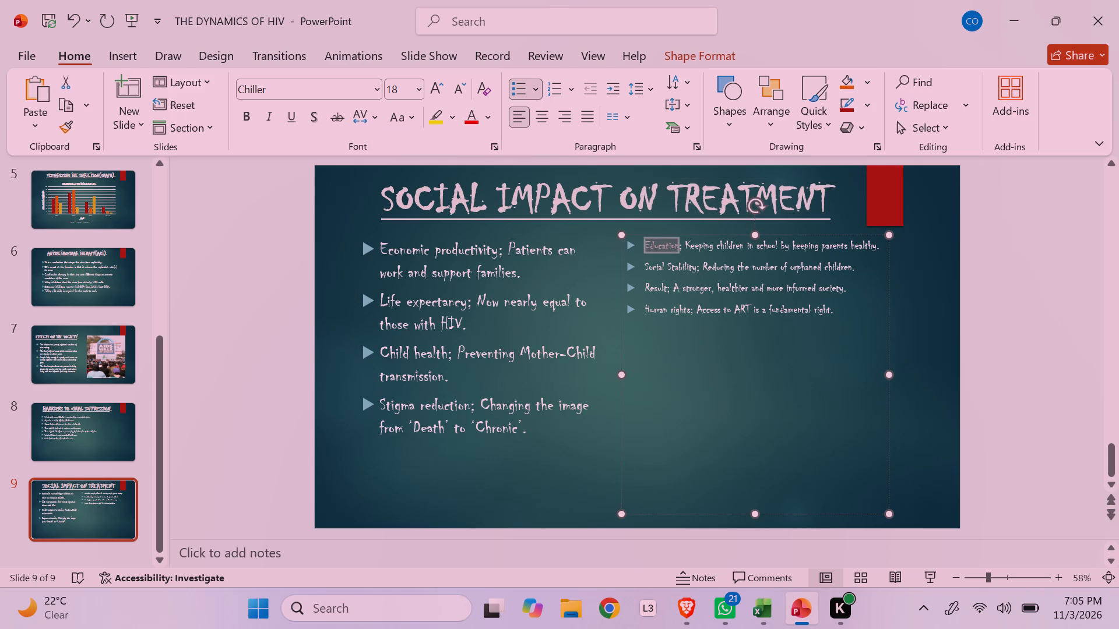
left_click(641, 250)
left_click(641, 250)
left_click(638, 242)
double_click(638, 242)
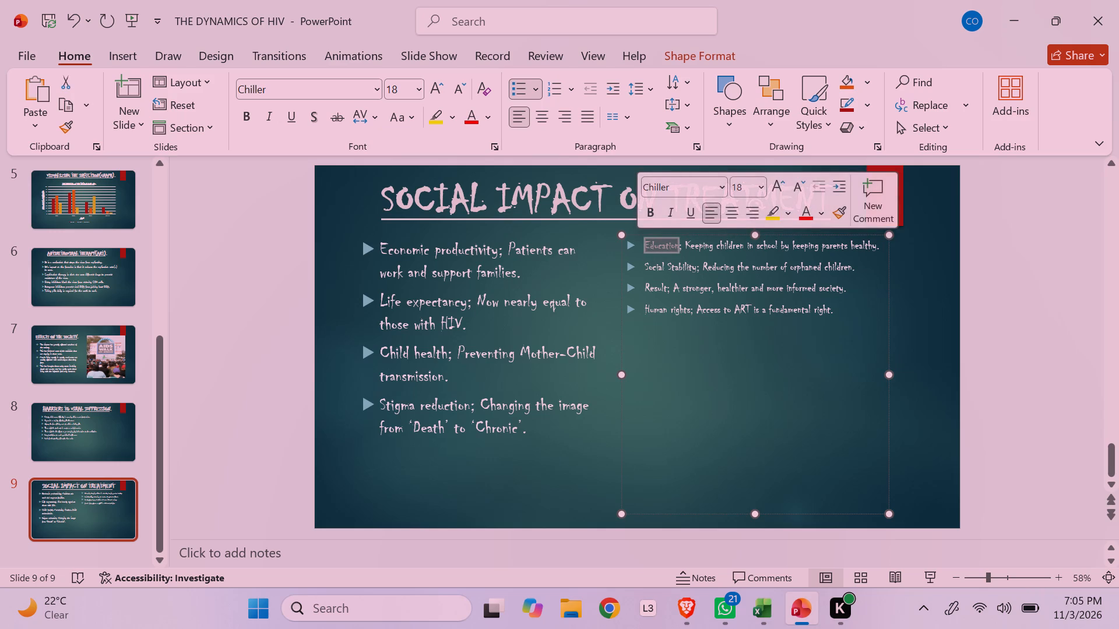
left_click(641, 245)
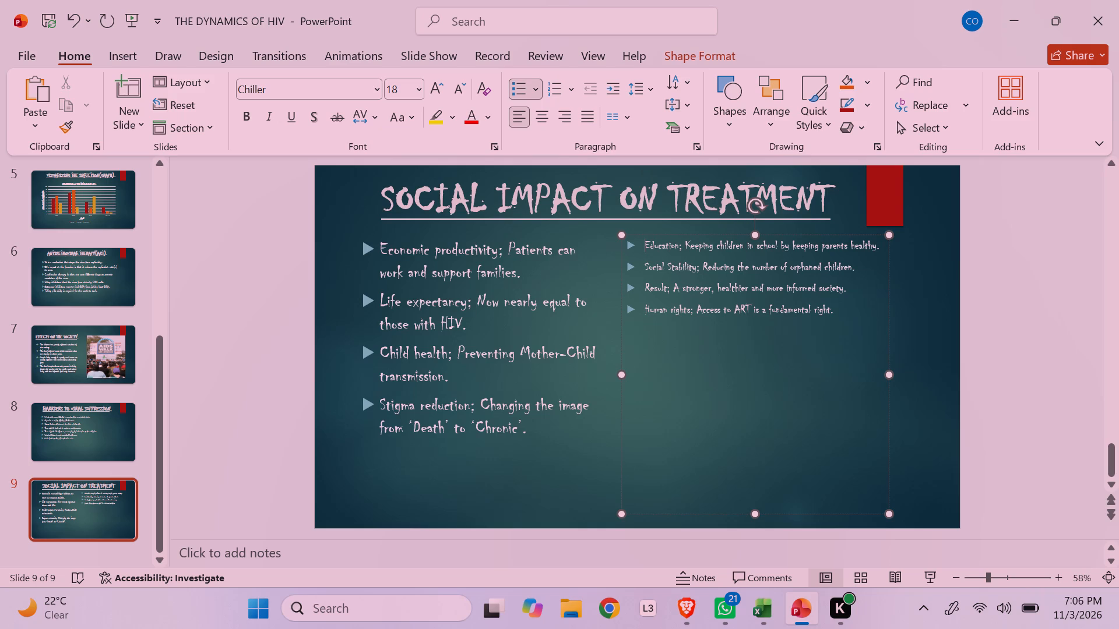
double_click(641, 245)
left_click_drag(641, 245, 833, 318)
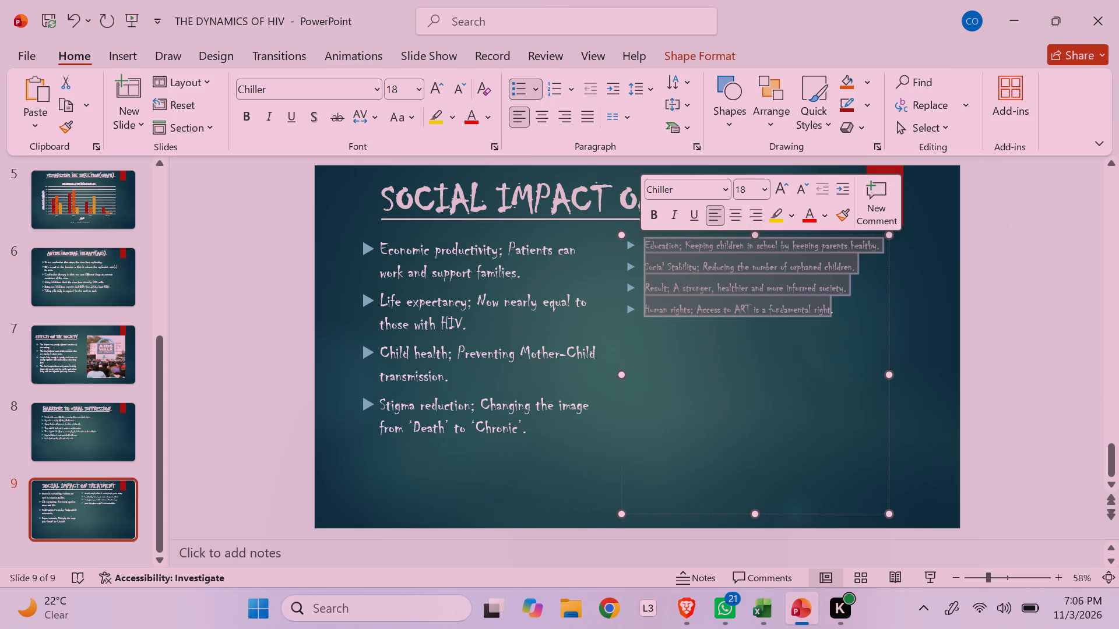
left_click_drag(833, 318, 834, 318)
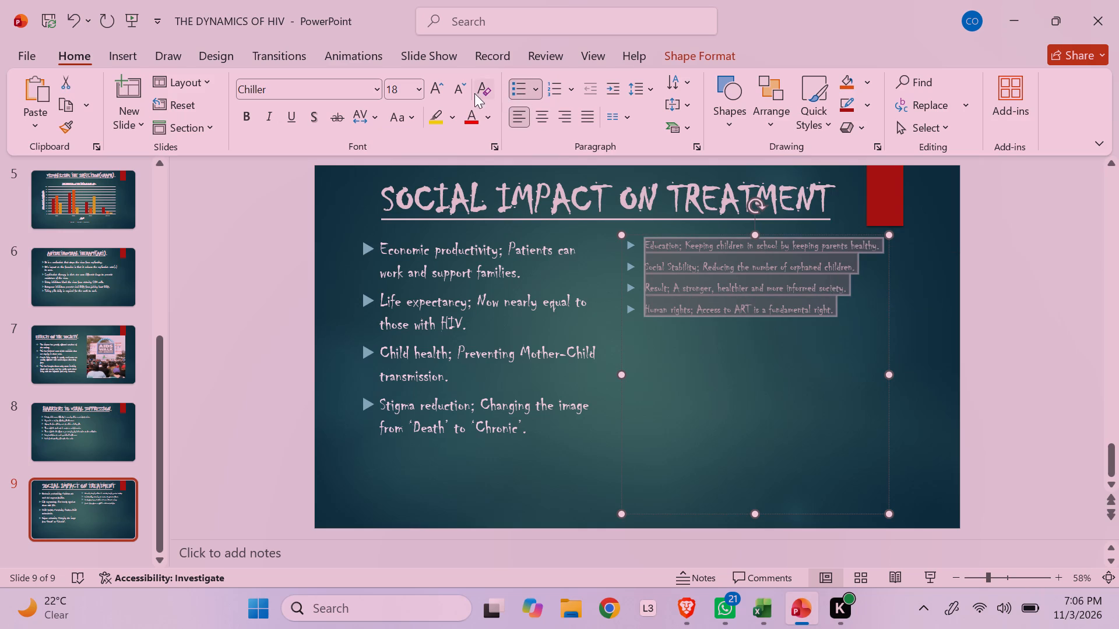
double_click(445, 87)
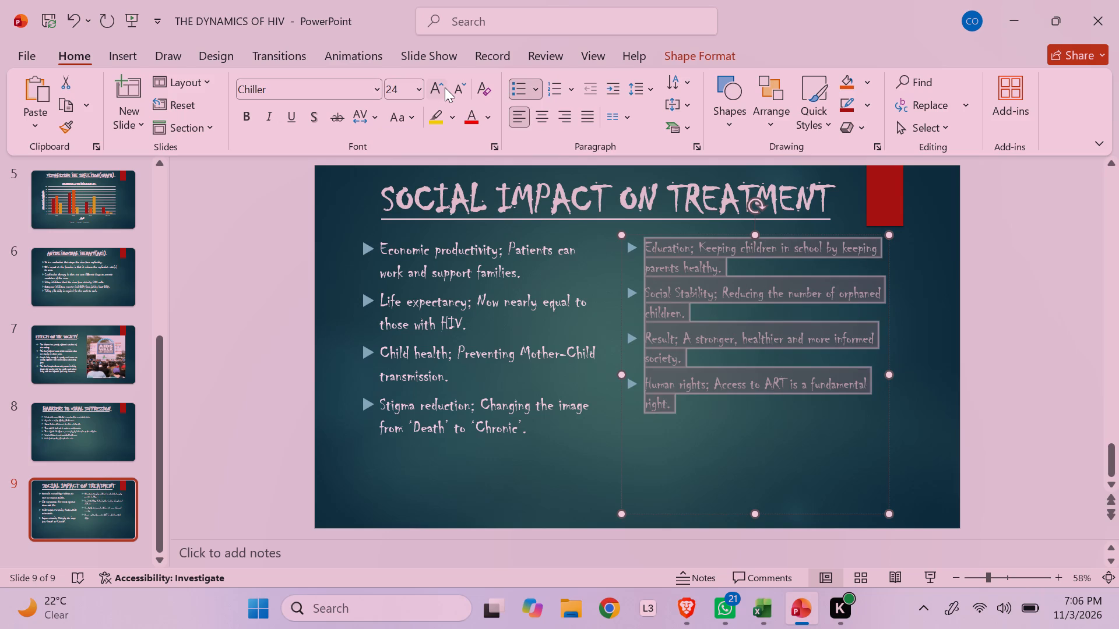
left_click(445, 87)
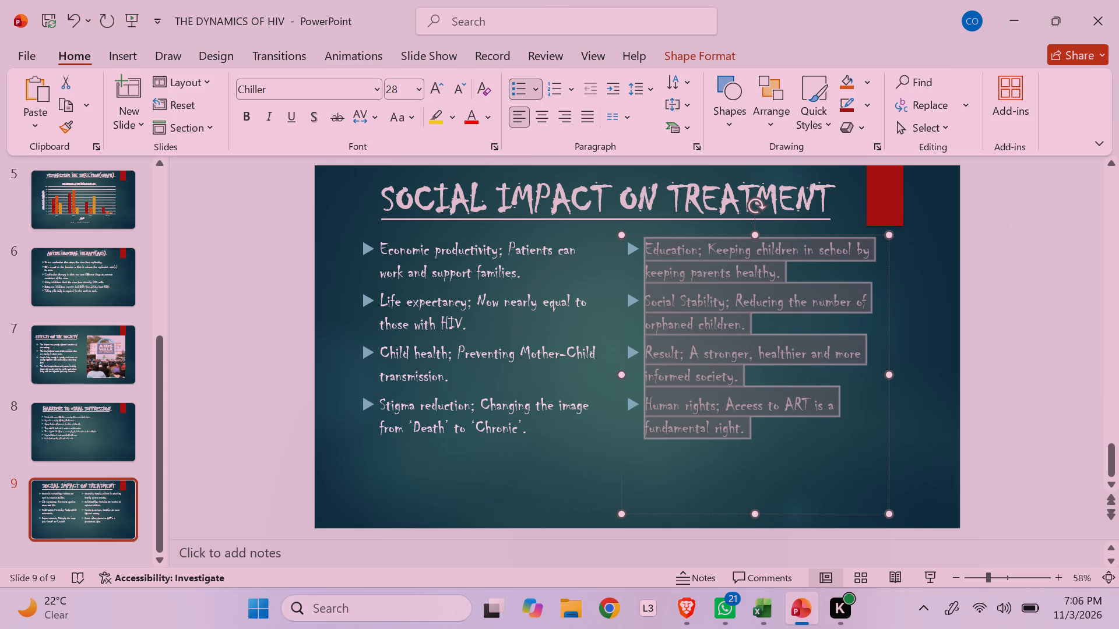
Make the lead phrase "Life expectancy" in the left column's second bullet bold and underlined.
left_click(466, 300)
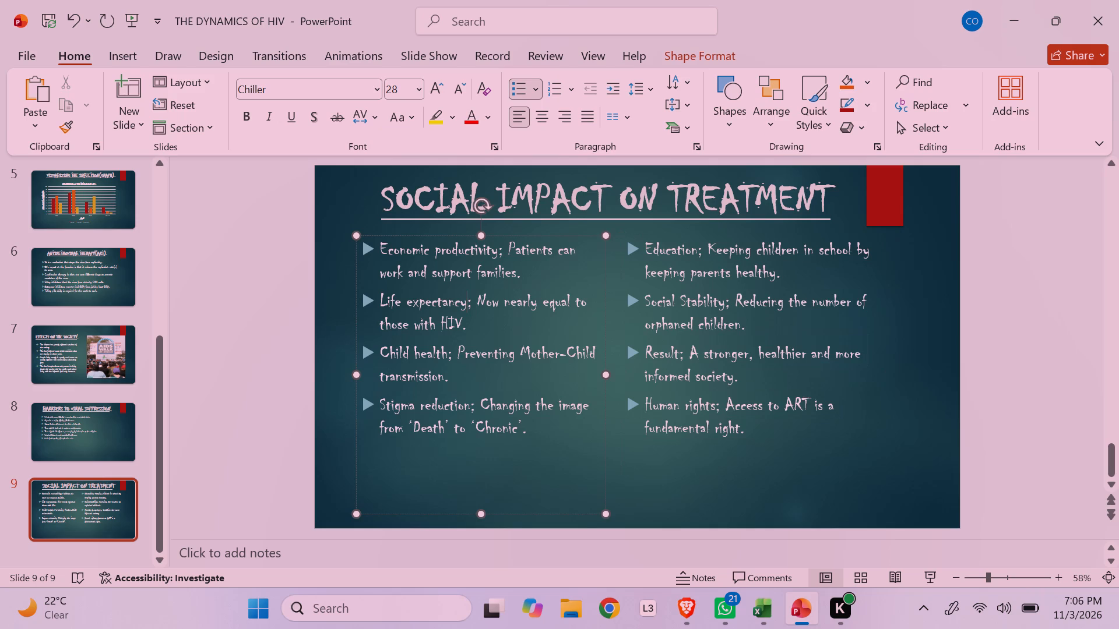
left_click_drag(466, 300, 380, 299)
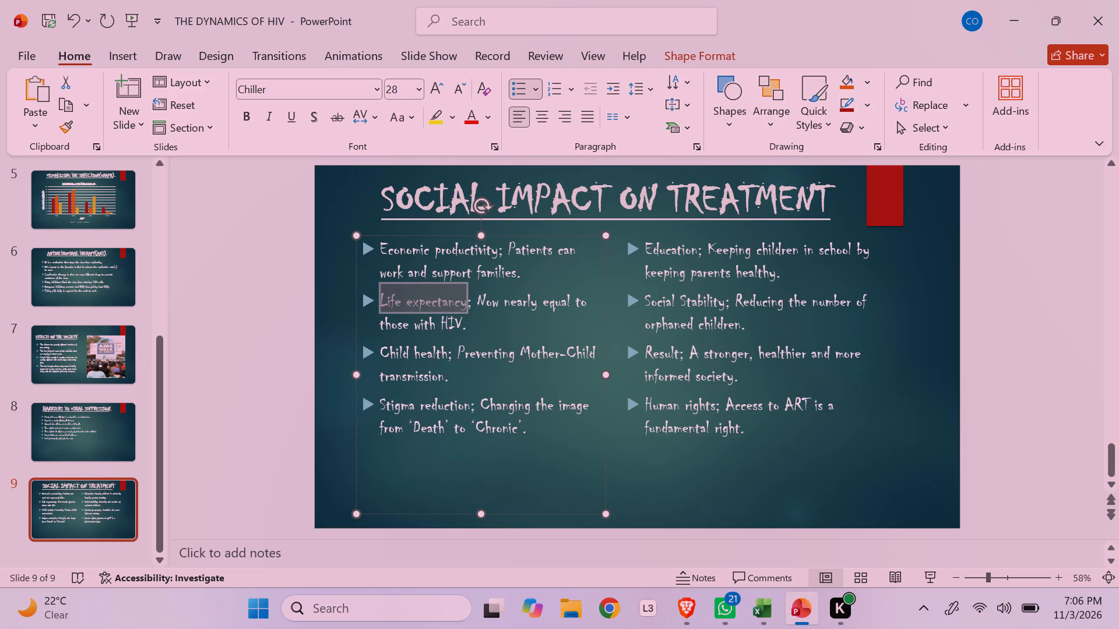
left_click(395, 276)
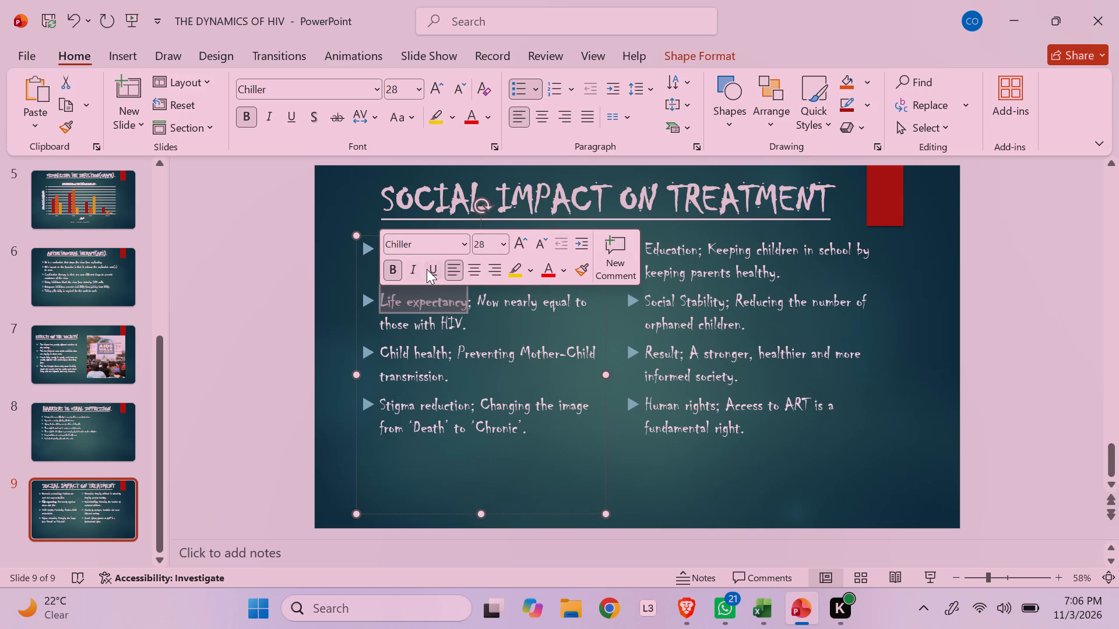
left_click(429, 269)
Make the lead phrase "Child health" in the left column's third bullet bold and underlined.
left_click(446, 351)
left_click_drag(446, 351, 418, 351)
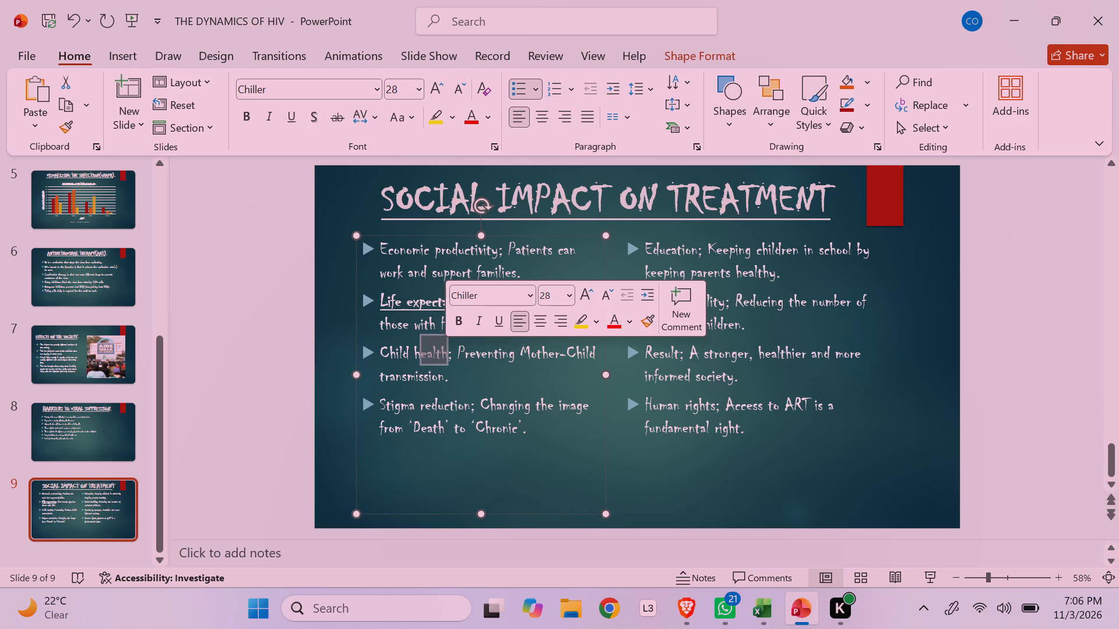
left_click_drag(418, 351, 401, 354)
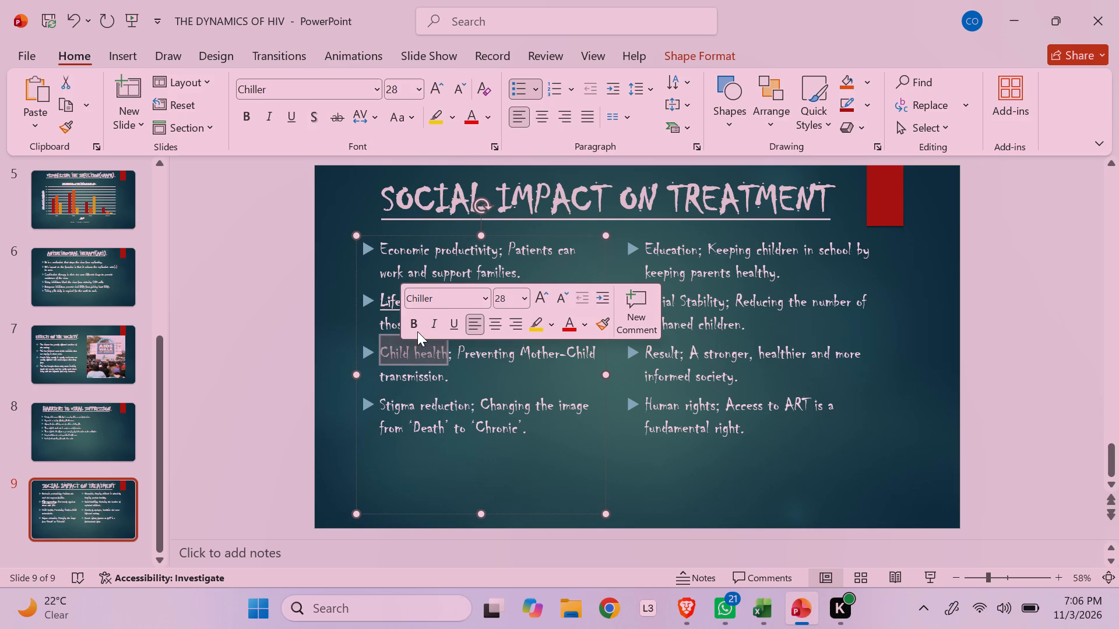
left_click(417, 331)
left_click(446, 326)
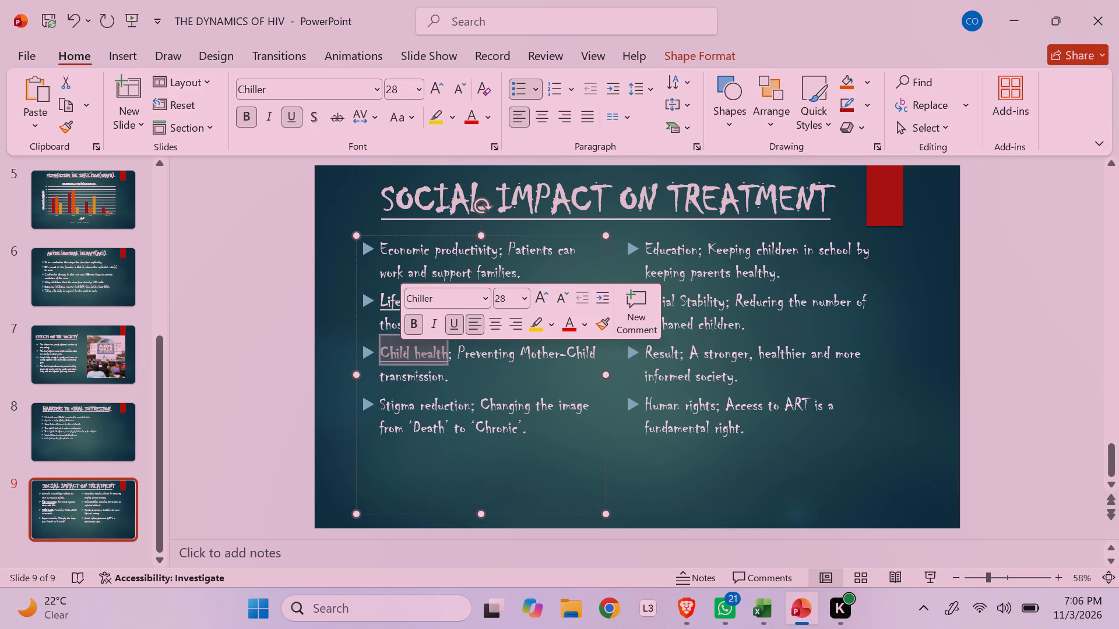
Make the lead phrase "Stigma reduction" in the left column's fourth bullet bold and underlined.
left_click(470, 405)
left_click_drag(470, 405, 410, 403)
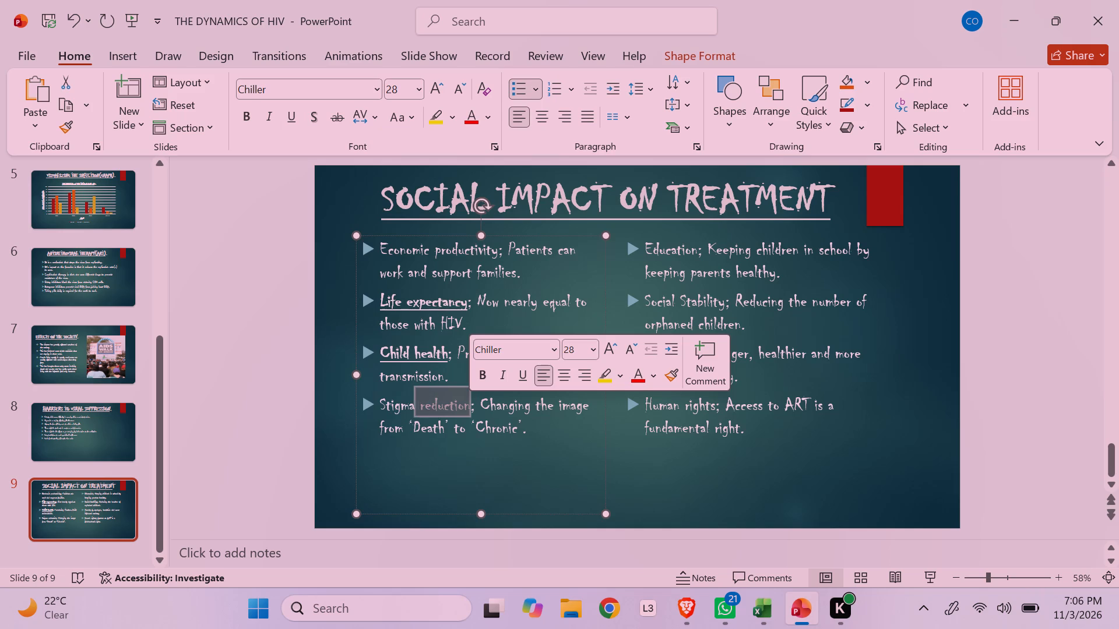
left_click_drag(410, 403, 406, 404)
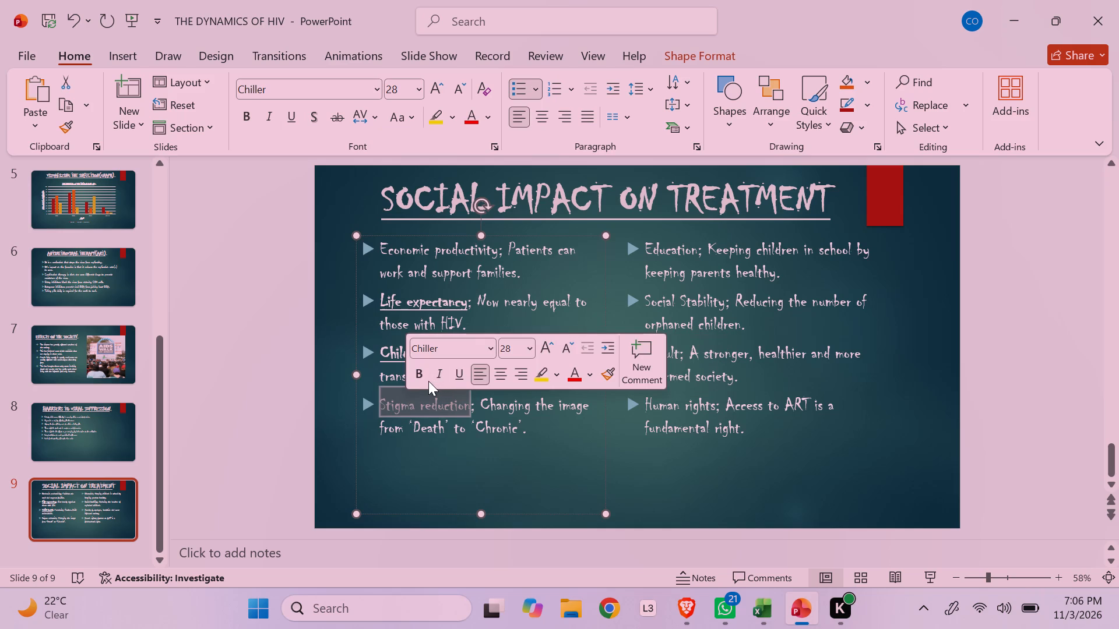
left_click(423, 377)
left_click(457, 379)
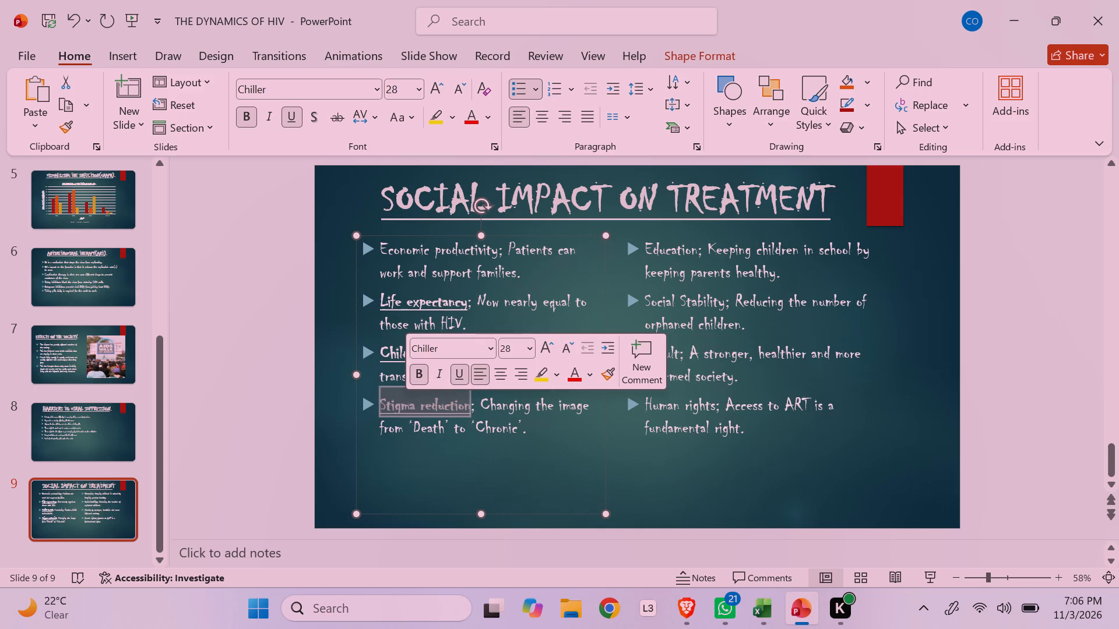
Make the lead phrase "Economic productivity" in the left column's first bullet bold and underlined.
left_click(496, 250)
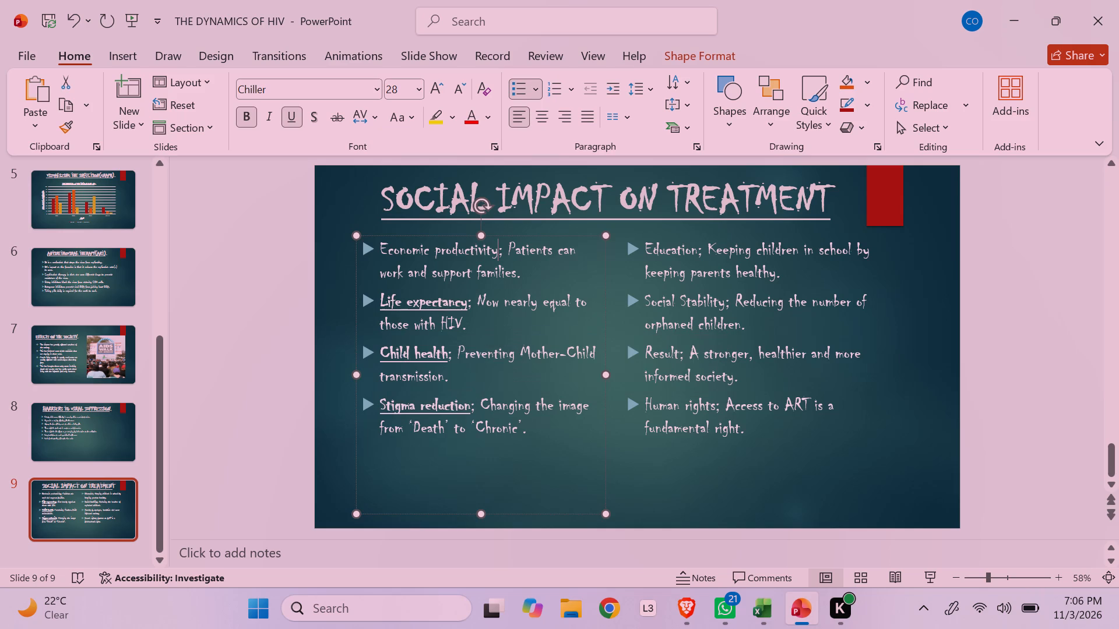
left_click_drag(496, 250, 415, 249)
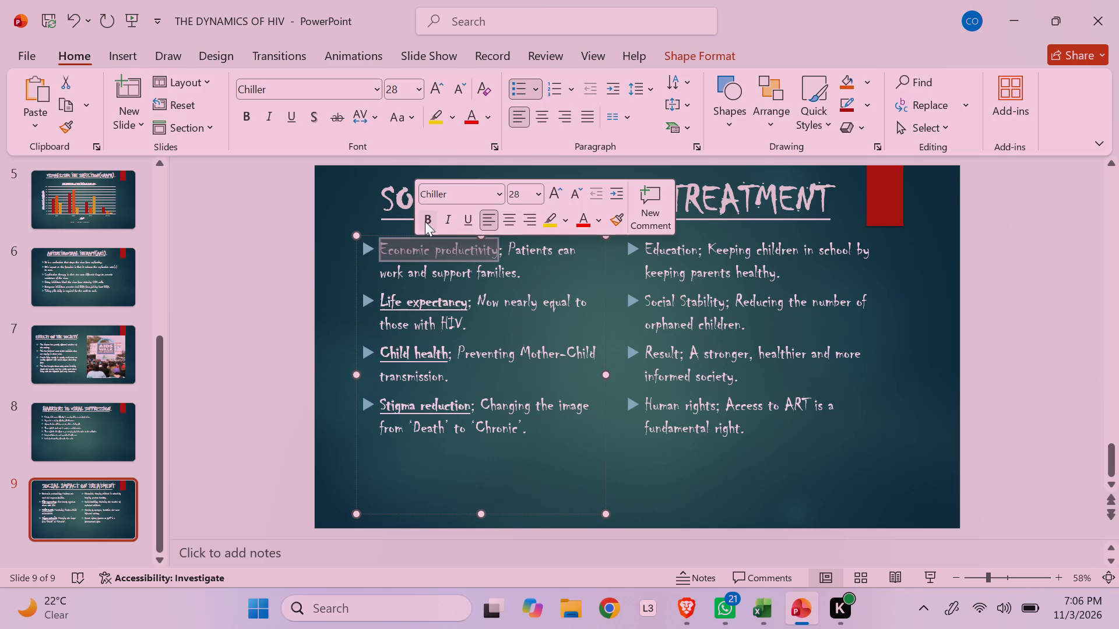
left_click(425, 221)
left_click(463, 222)
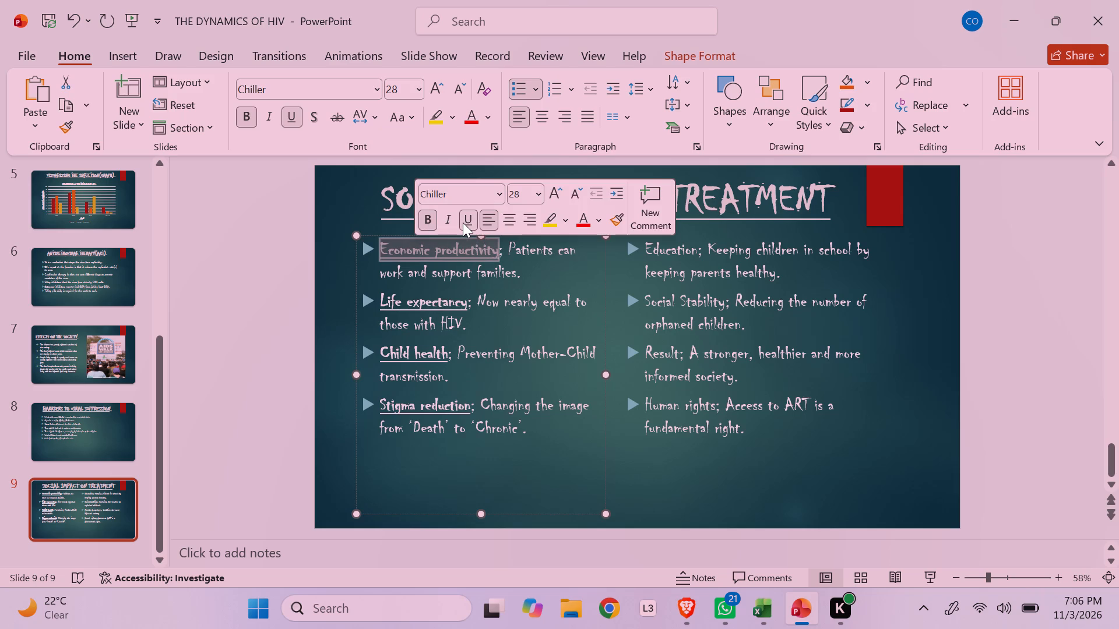
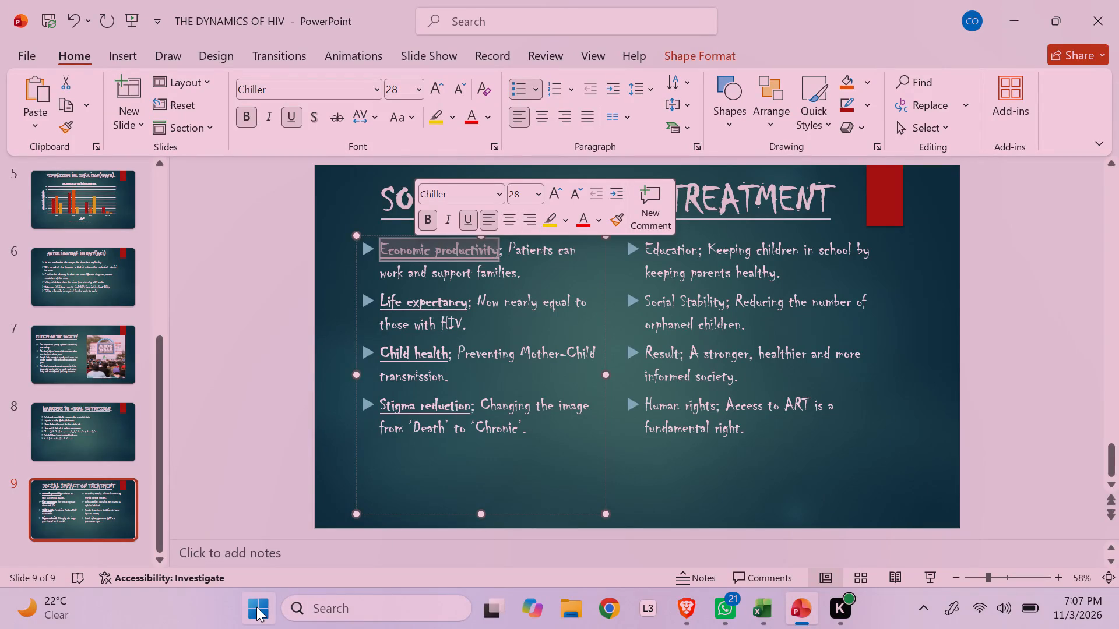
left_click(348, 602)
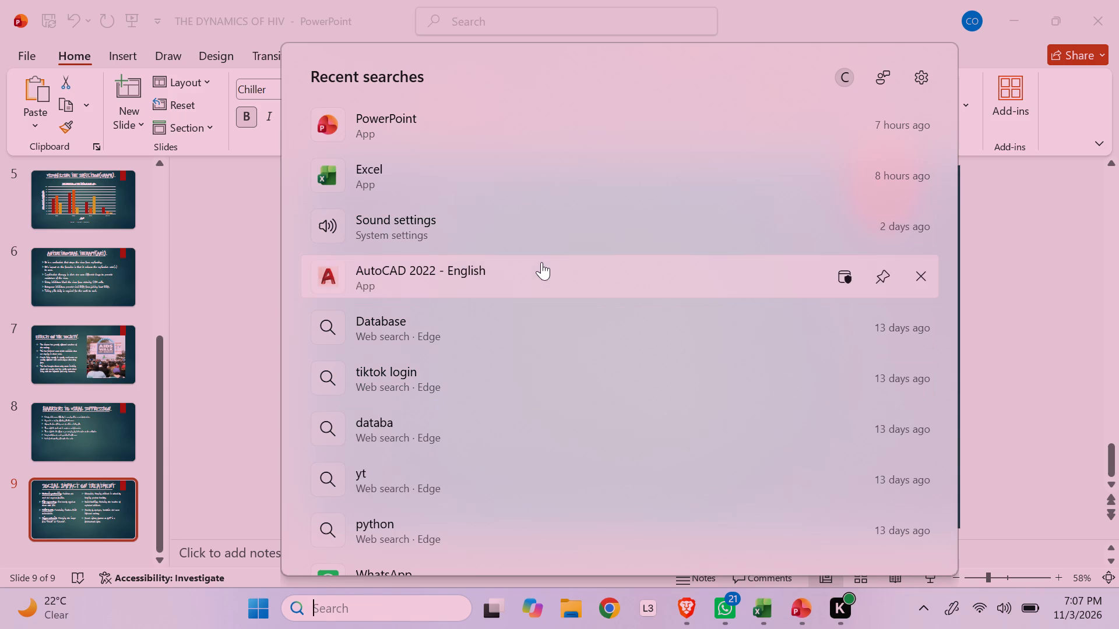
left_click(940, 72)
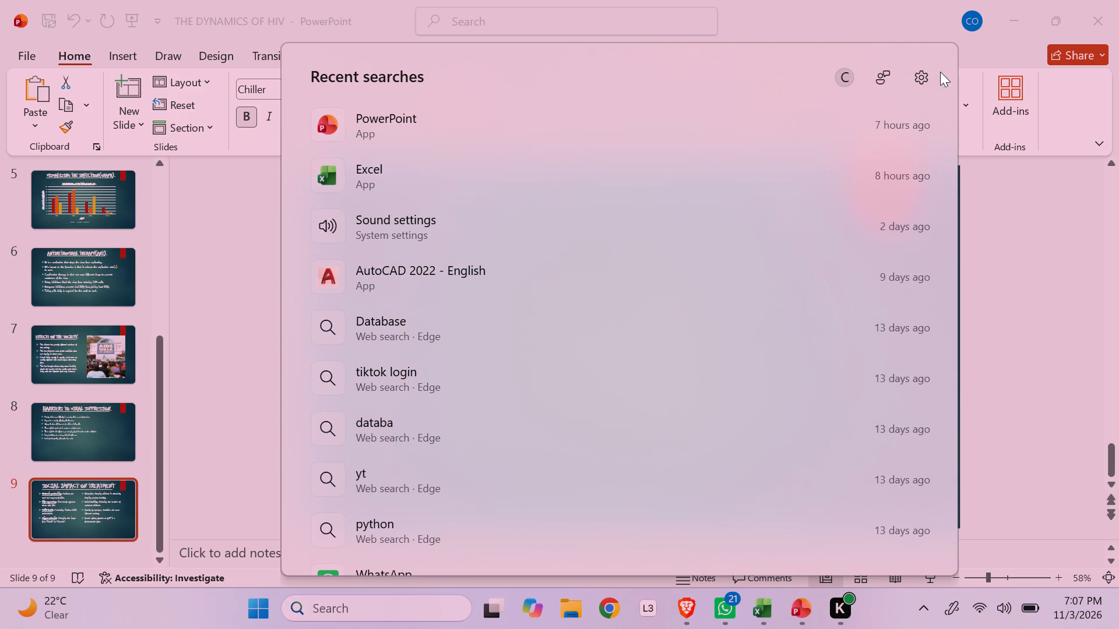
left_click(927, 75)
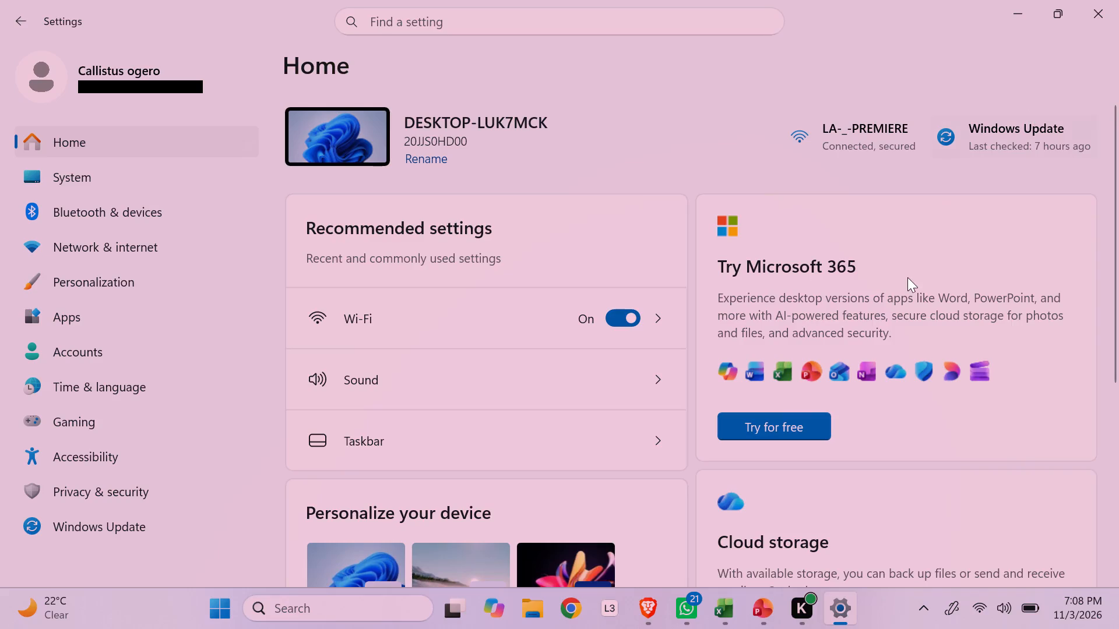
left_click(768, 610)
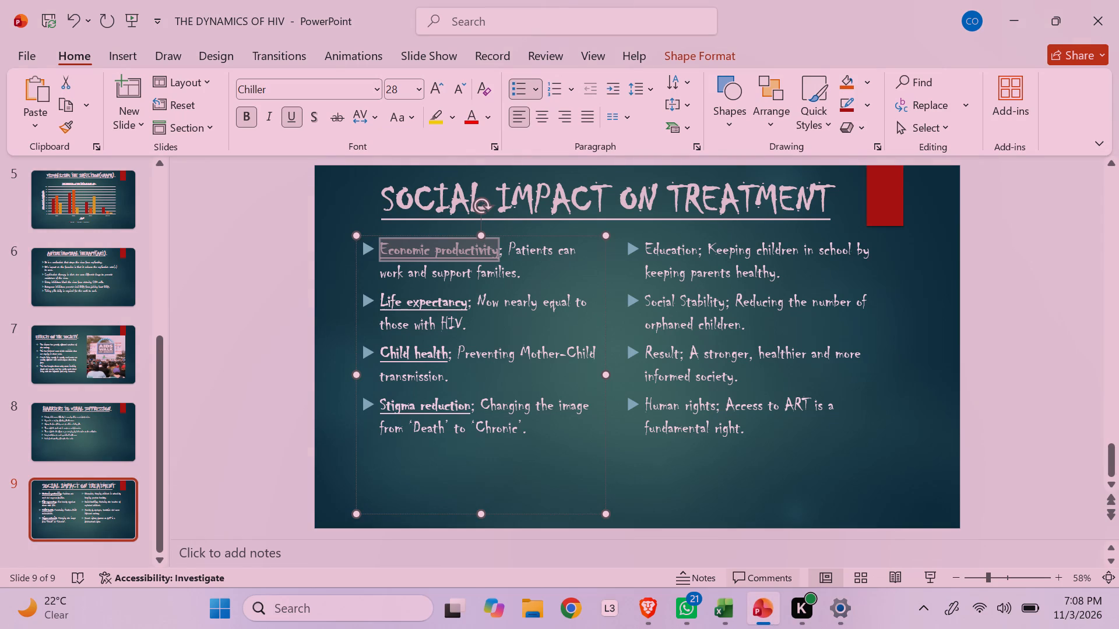
Make the lead word "Education" in the right column's first bullet bold and underlined.
left_click(696, 250)
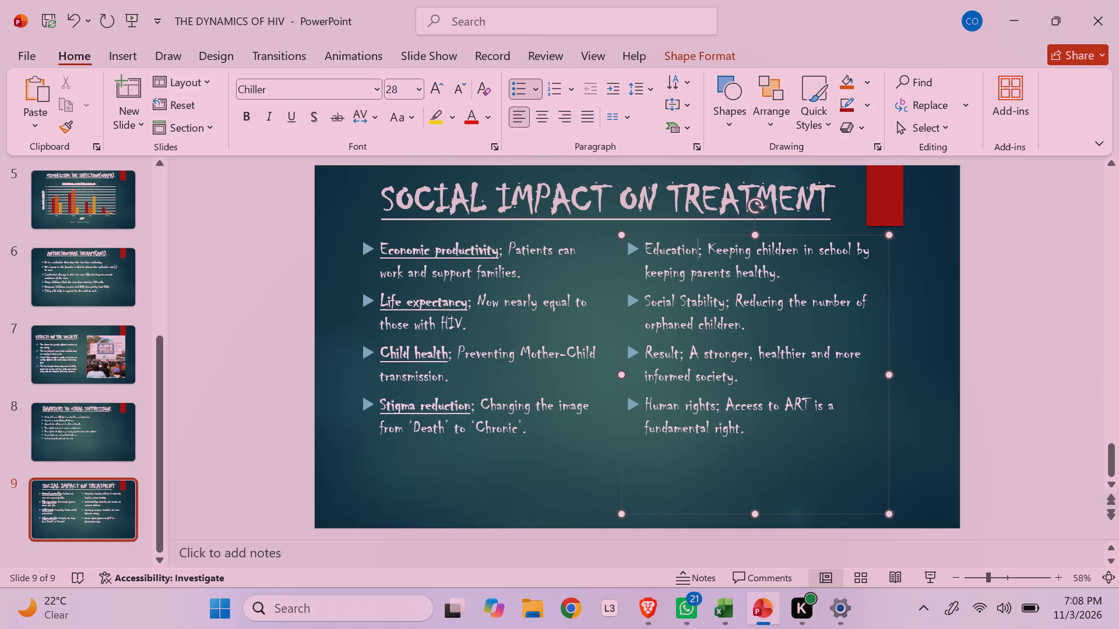
left_click_drag(701, 248, 694, 248)
left_click(694, 248)
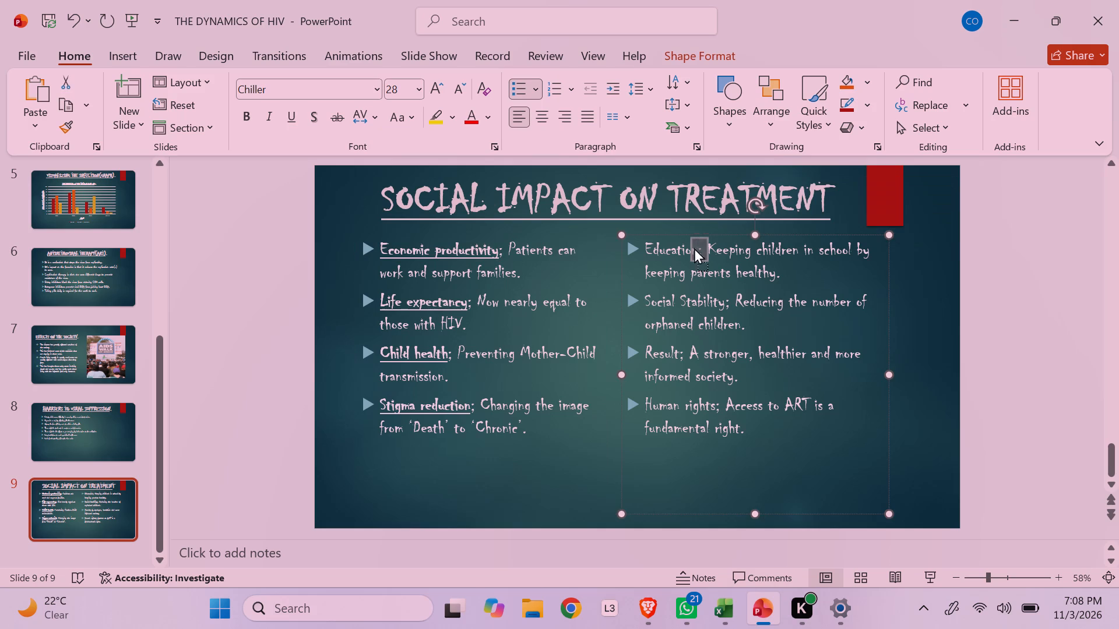
left_click(697, 248)
left_click_drag(697, 248, 645, 249)
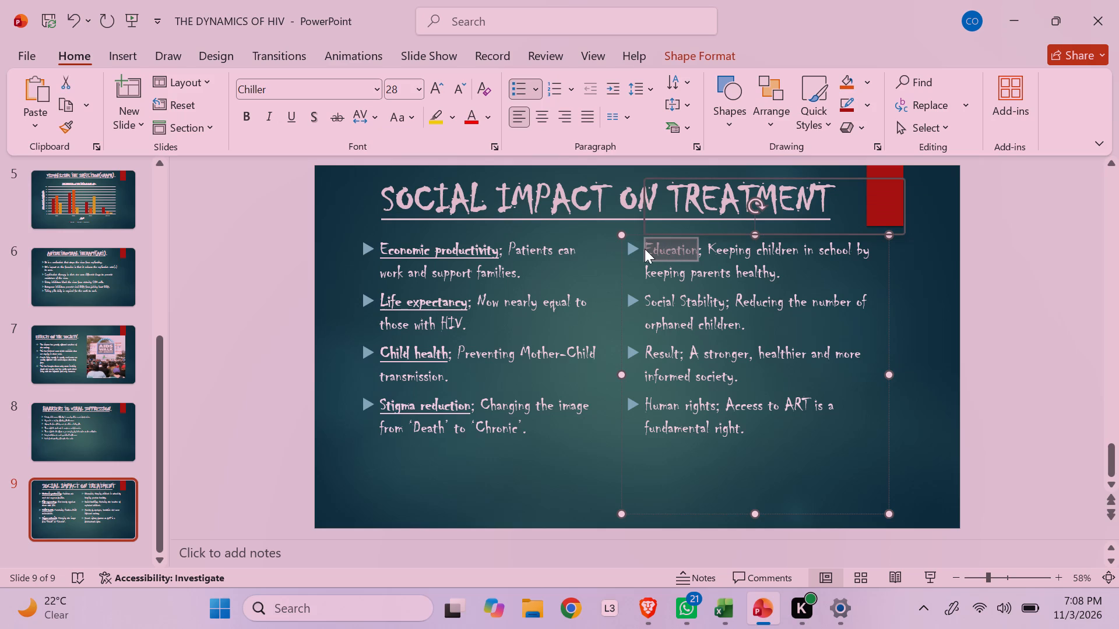
left_click(656, 225)
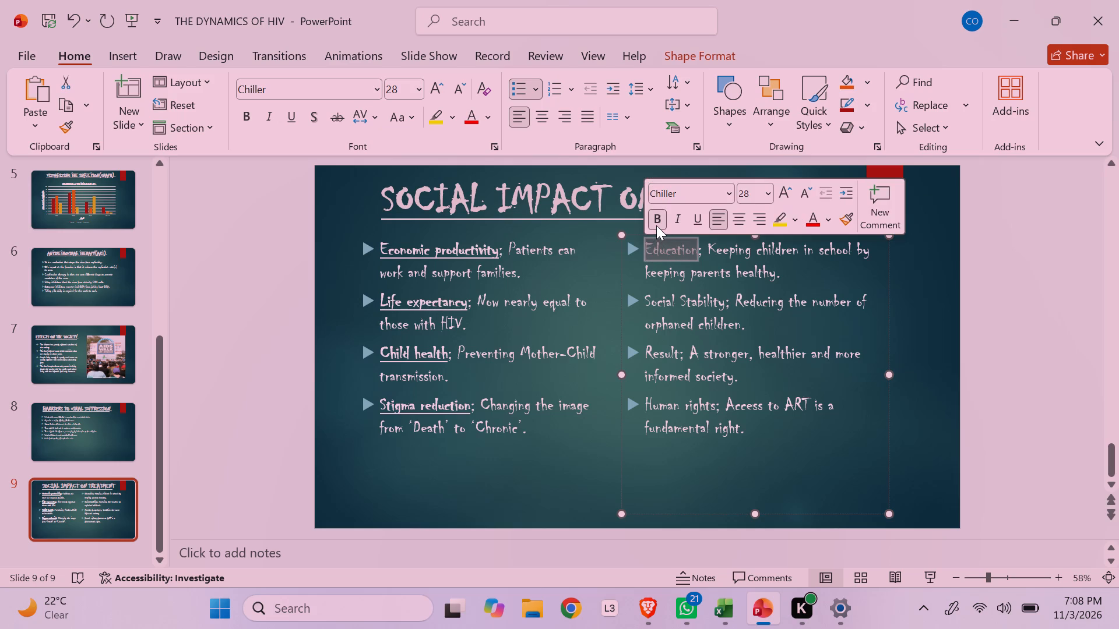
left_click(693, 214)
Make the lead phrase "Social Stability" in the right column's second bullet bold and underlined.
left_click(723, 301)
left_click_drag(723, 301, 687, 308)
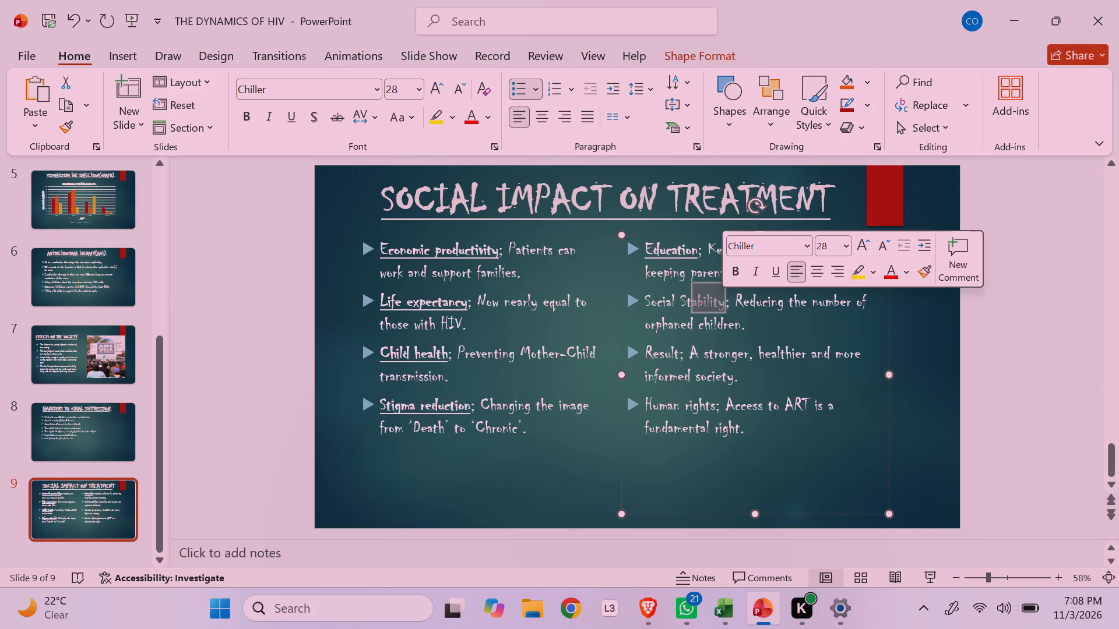
left_click_drag(687, 308, 656, 311)
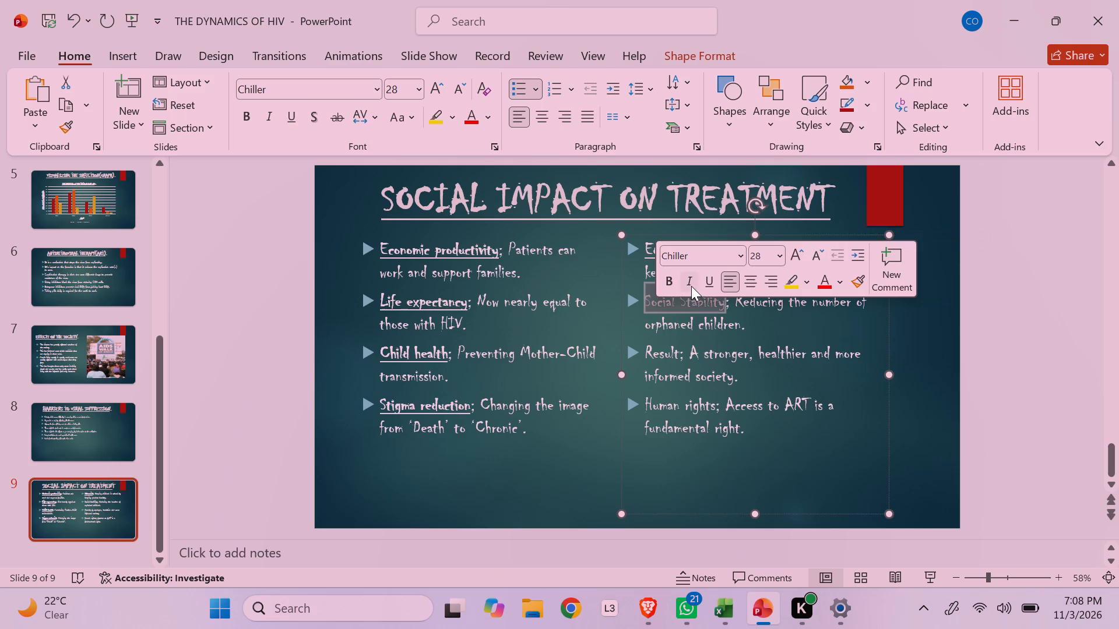
left_click(702, 281)
left_click(671, 286)
Make the lead word "Result" in the right column's third bullet bold and underlined.
left_click(678, 351)
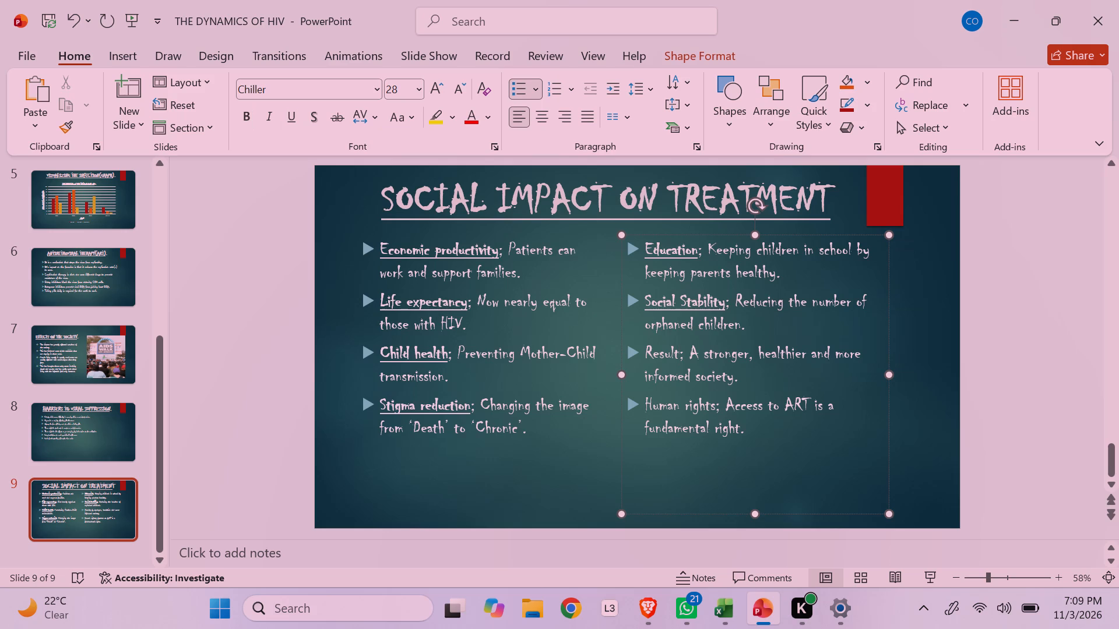
left_click_drag(678, 351, 647, 356)
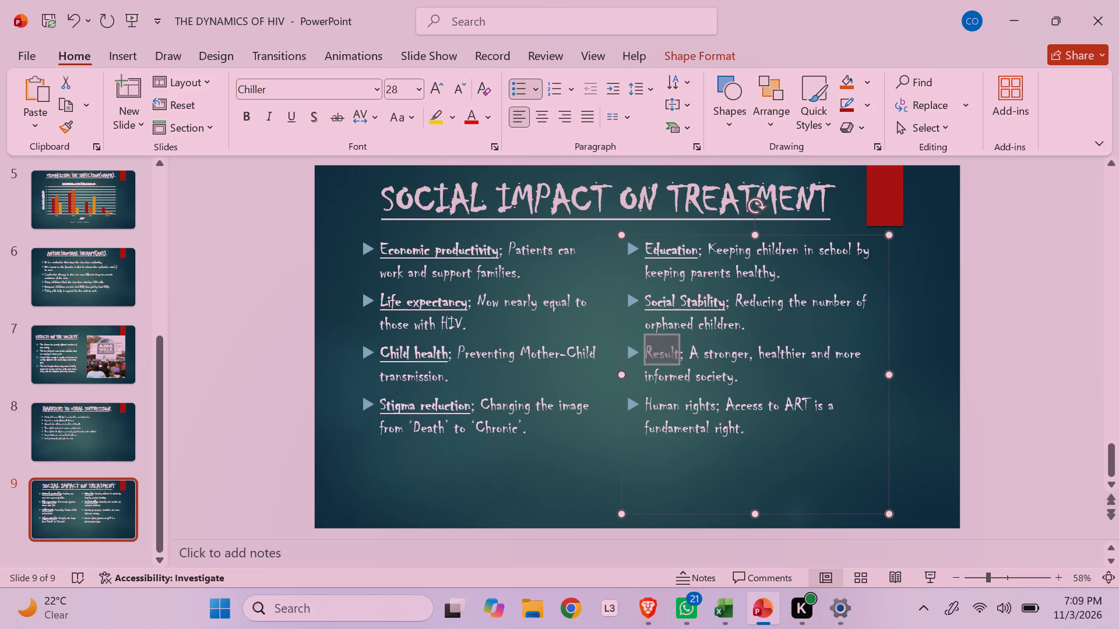
left_click_drag(647, 356, 646, 356)
left_click(666, 334)
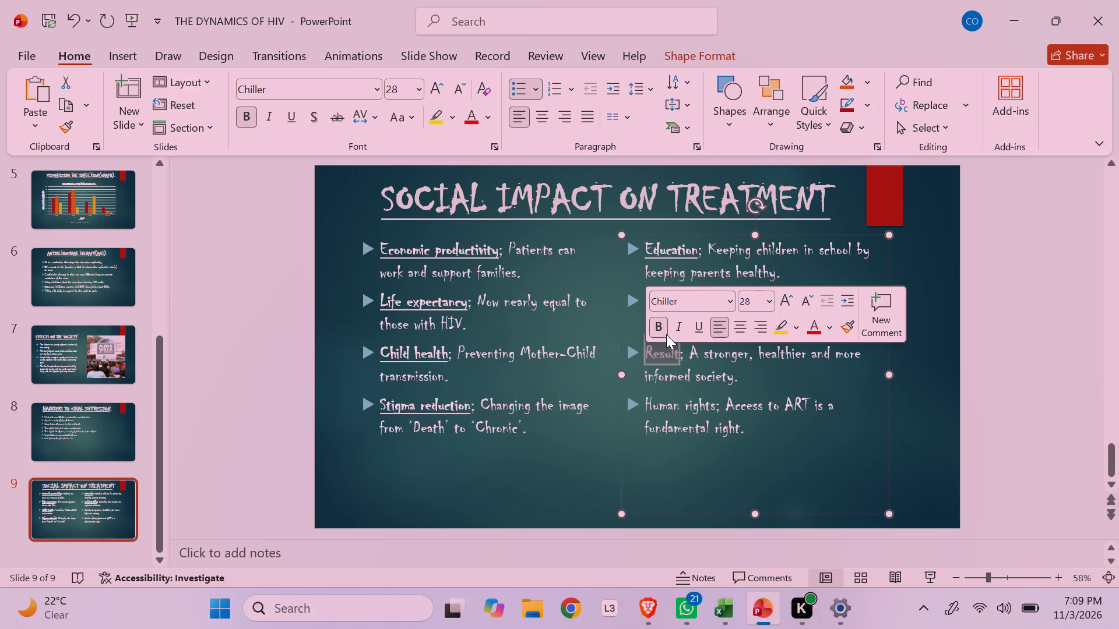
left_click(697, 328)
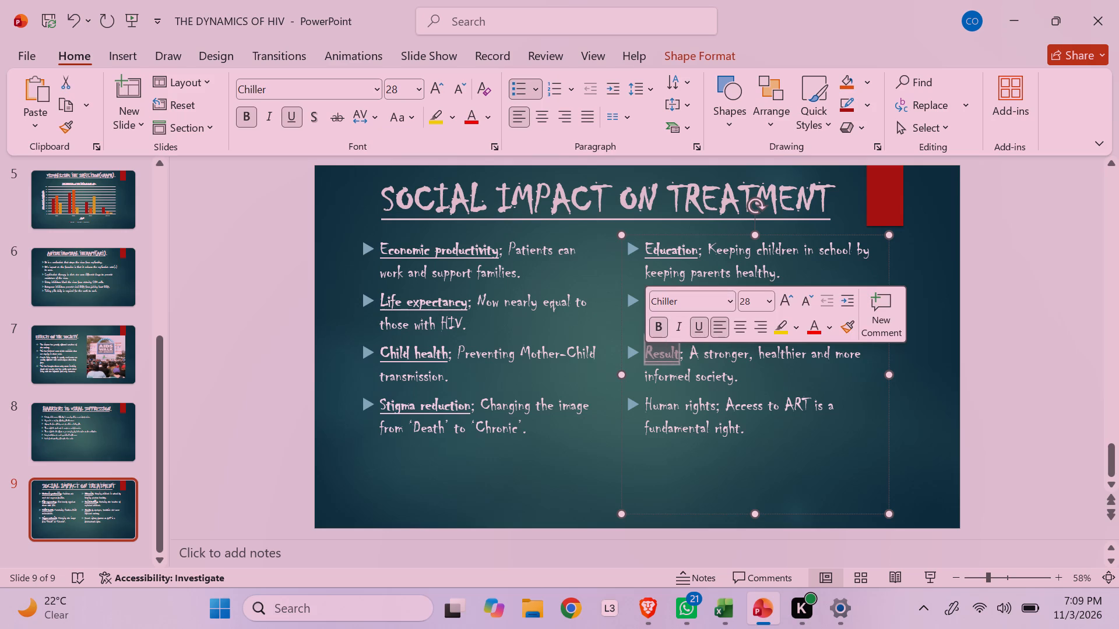
Make the lead phrase "Human rights" in the right column's fourth bullet bold and underlined.
double_click(713, 405)
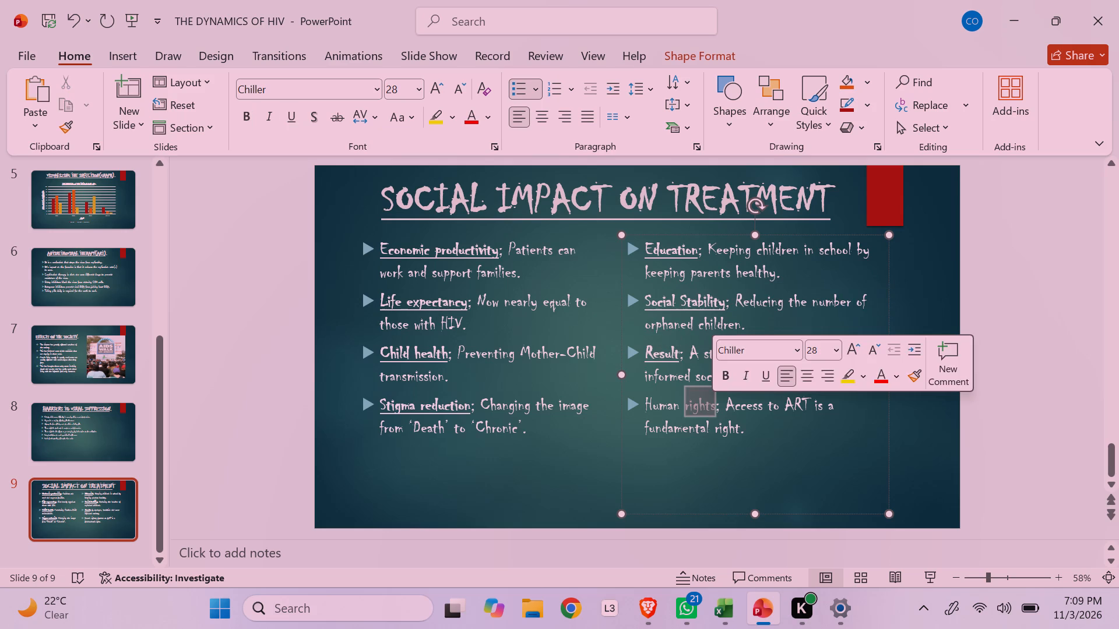
double_click(713, 405)
left_click(715, 407)
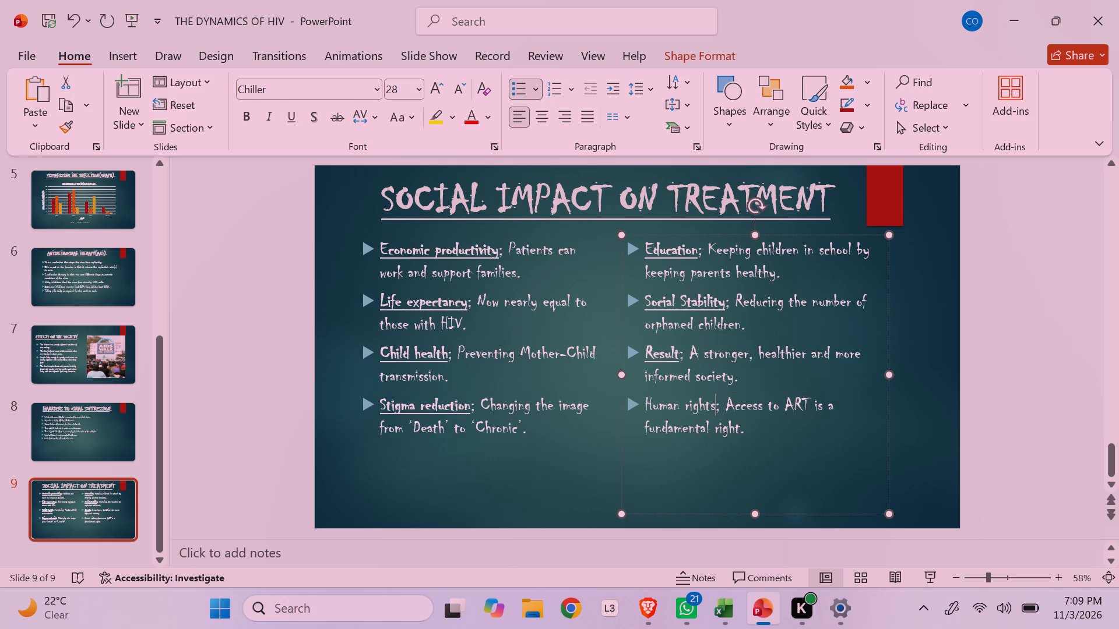
left_click_drag(715, 407, 671, 415)
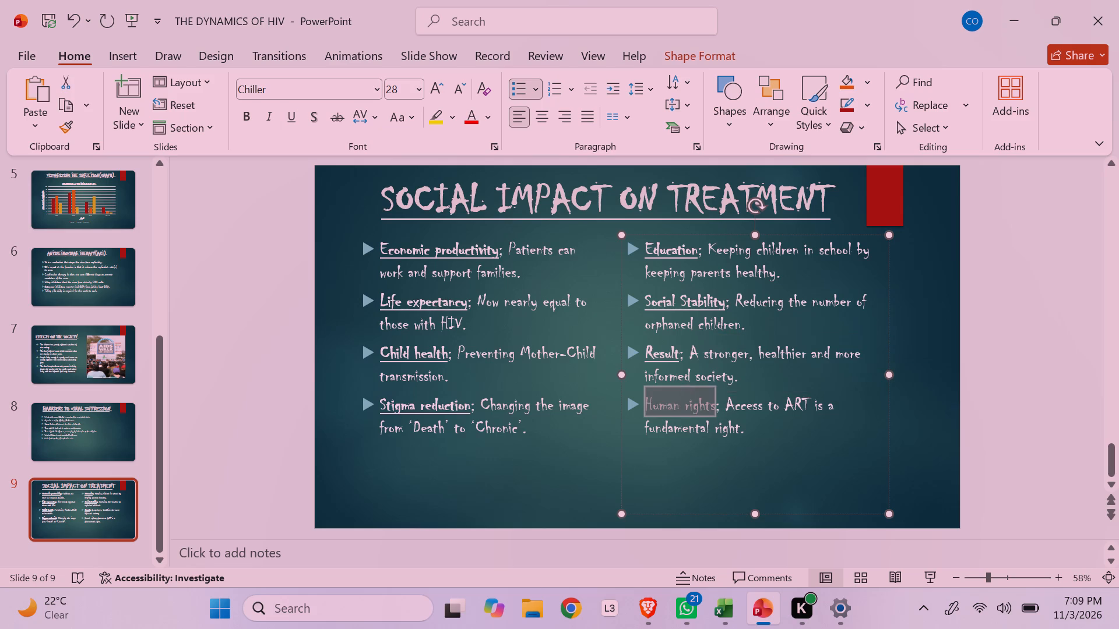
left_click_drag(671, 415, 668, 415)
left_click(678, 388)
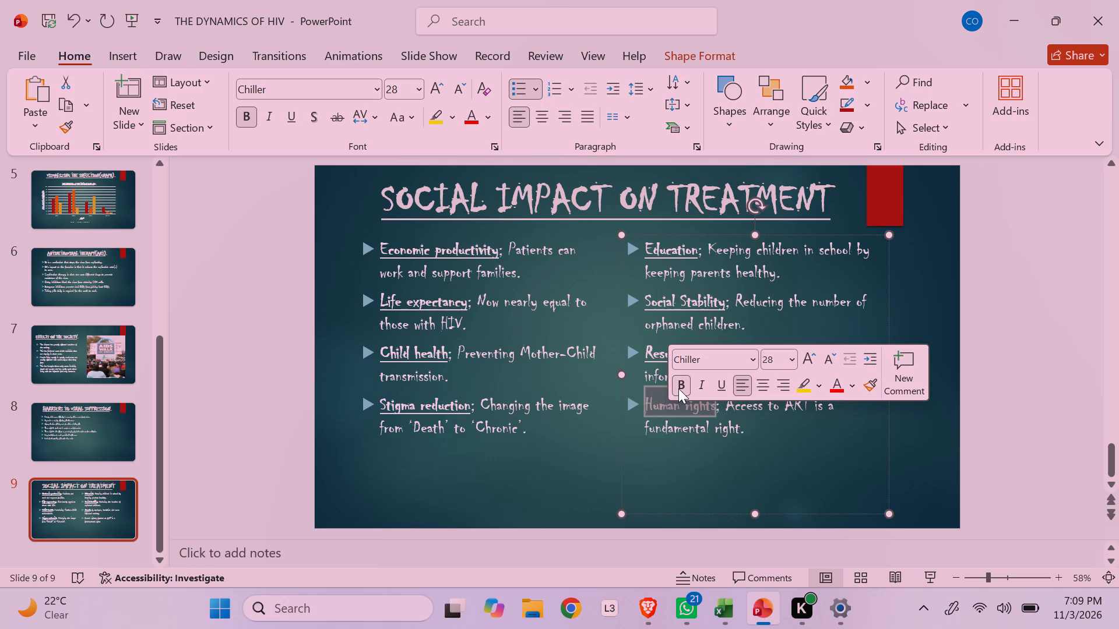
left_click(716, 381)
left_click(572, 489)
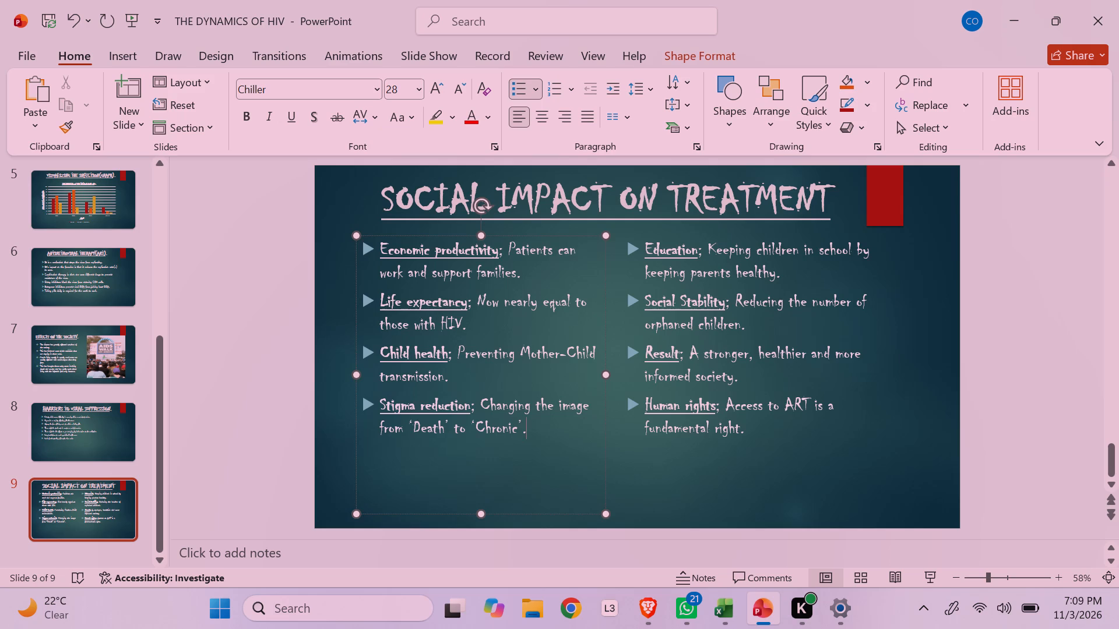
Change all four left-column bullets on slide 9, "SOCIAL IMPACT ON TREATMENT", to the four-diamond bullet style.
left_click(75, 417)
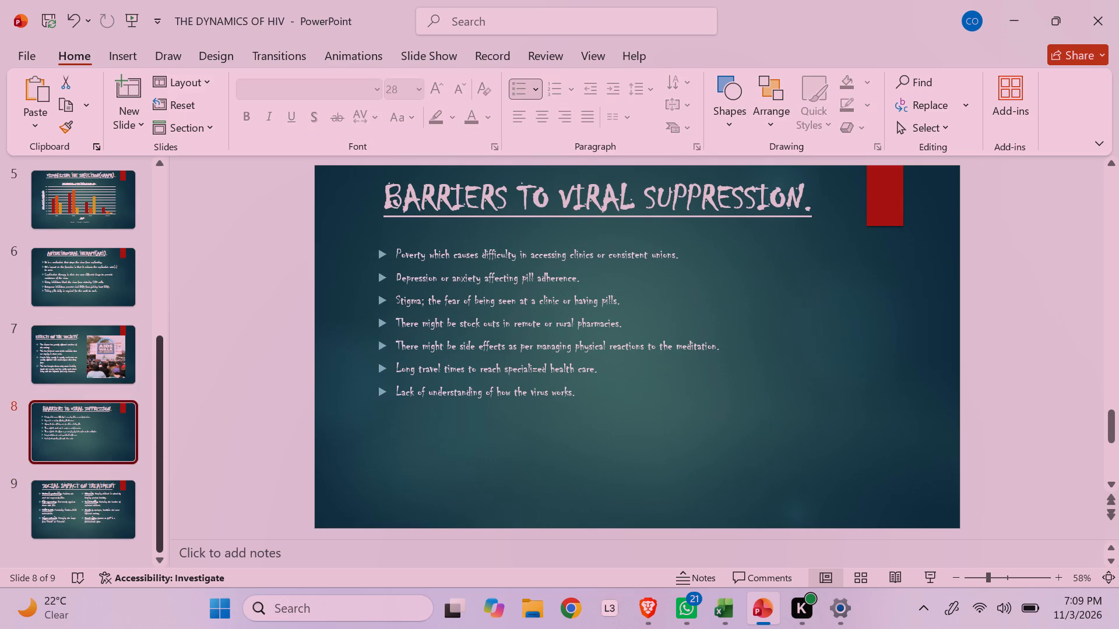
left_click(122, 494)
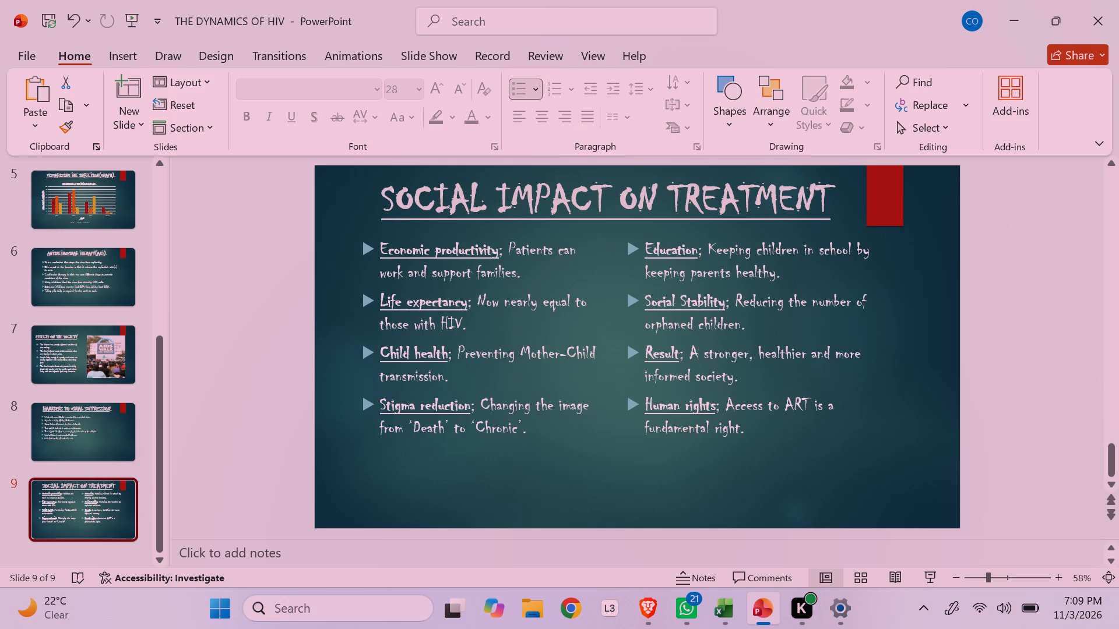
double_click(379, 246)
left_click(379, 246)
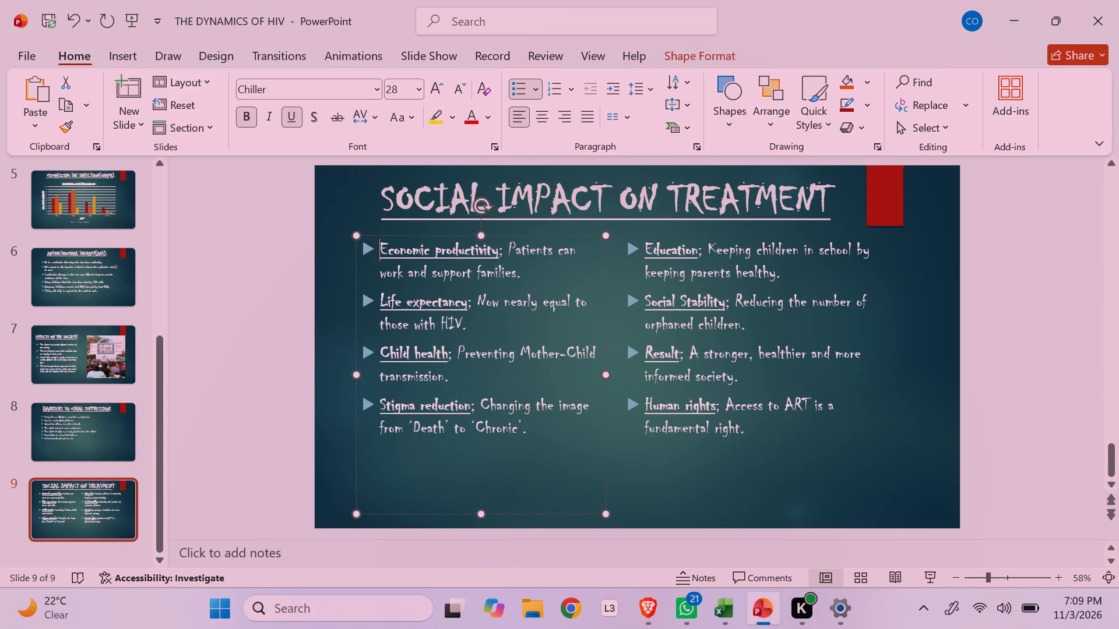
left_click_drag(379, 246, 499, 439)
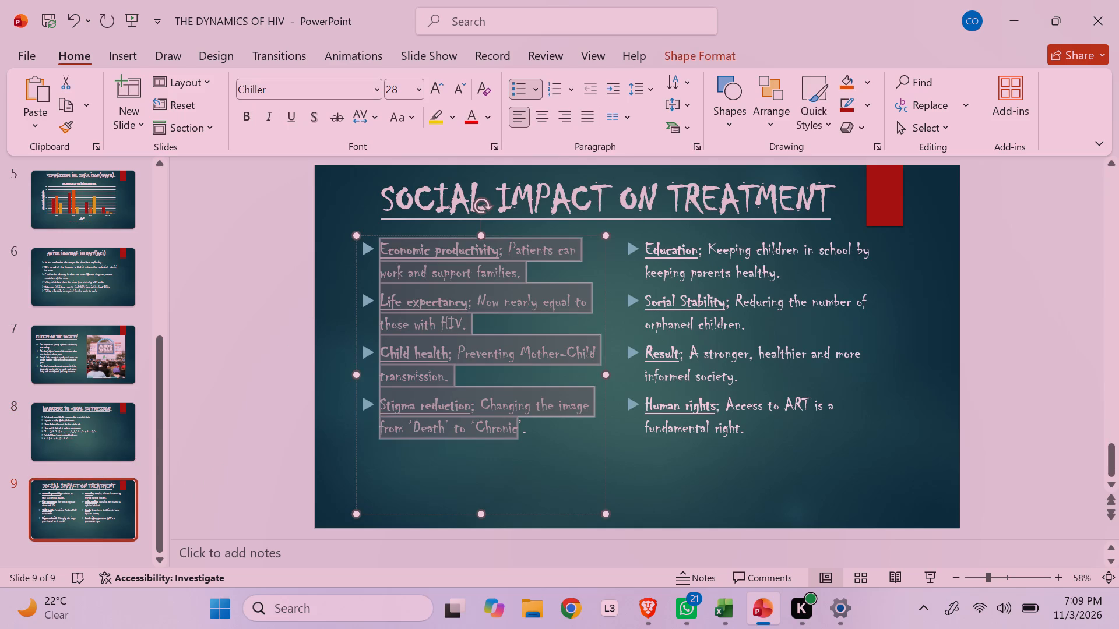
left_click_drag(499, 439, 569, 468)
left_click(534, 95)
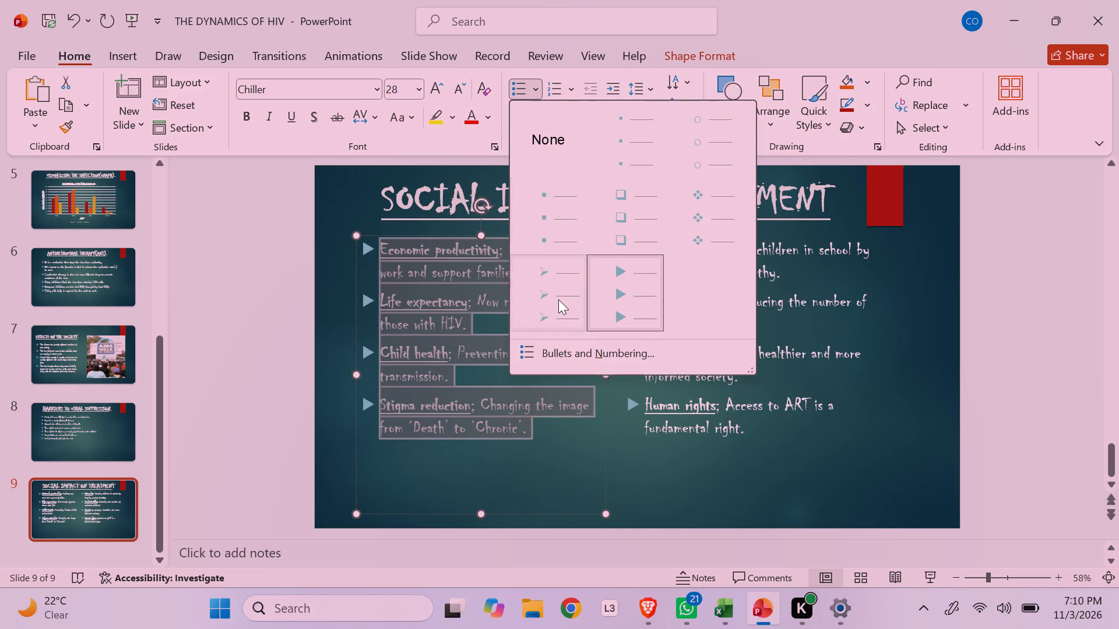
left_click(682, 225)
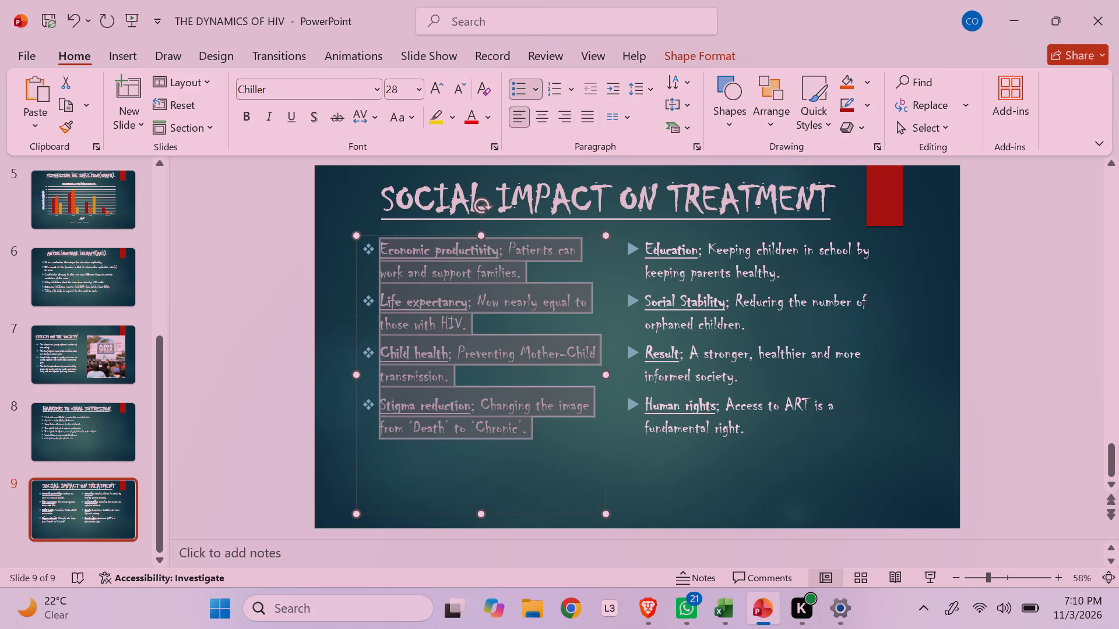
Change all four right-column bullets on slide 9 to the four-diamond bullet style.
left_click(644, 241)
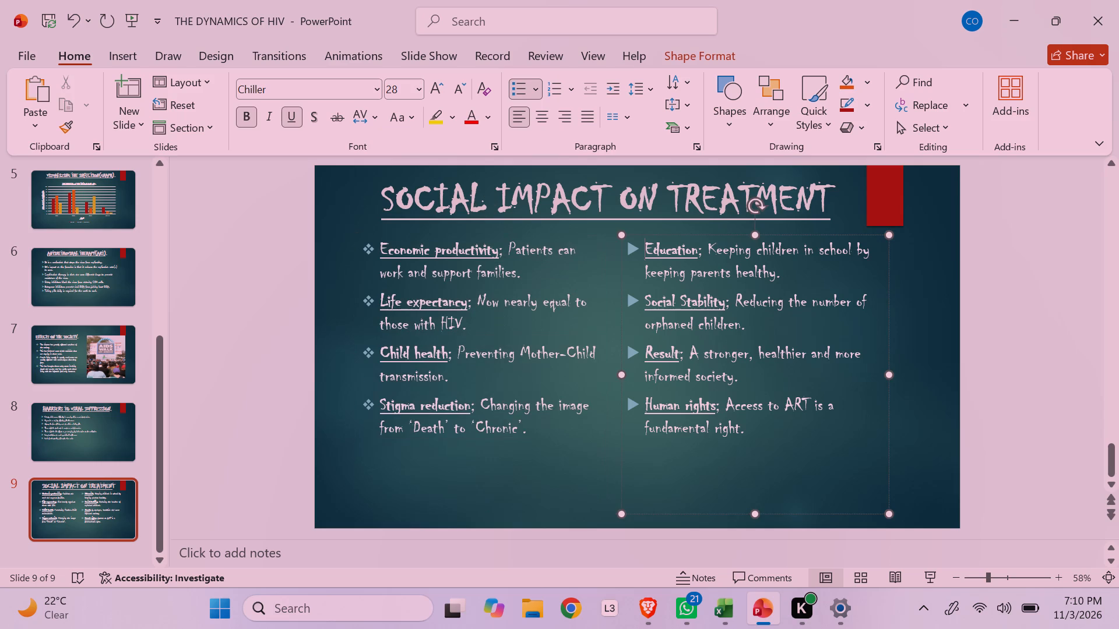
left_click_drag(644, 241, 829, 519)
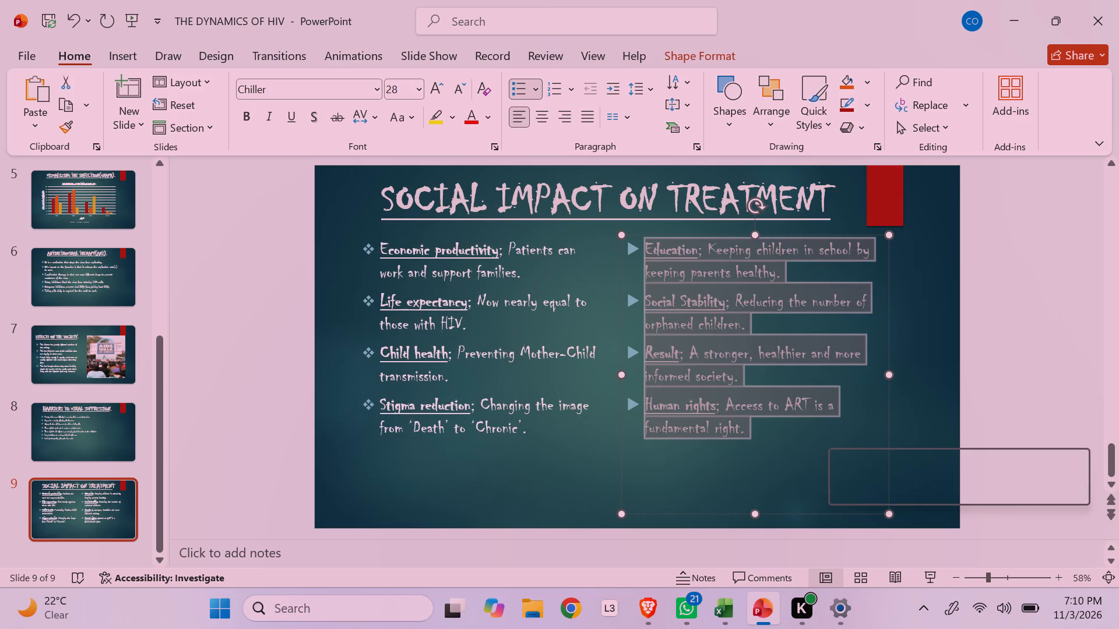
left_click(539, 84)
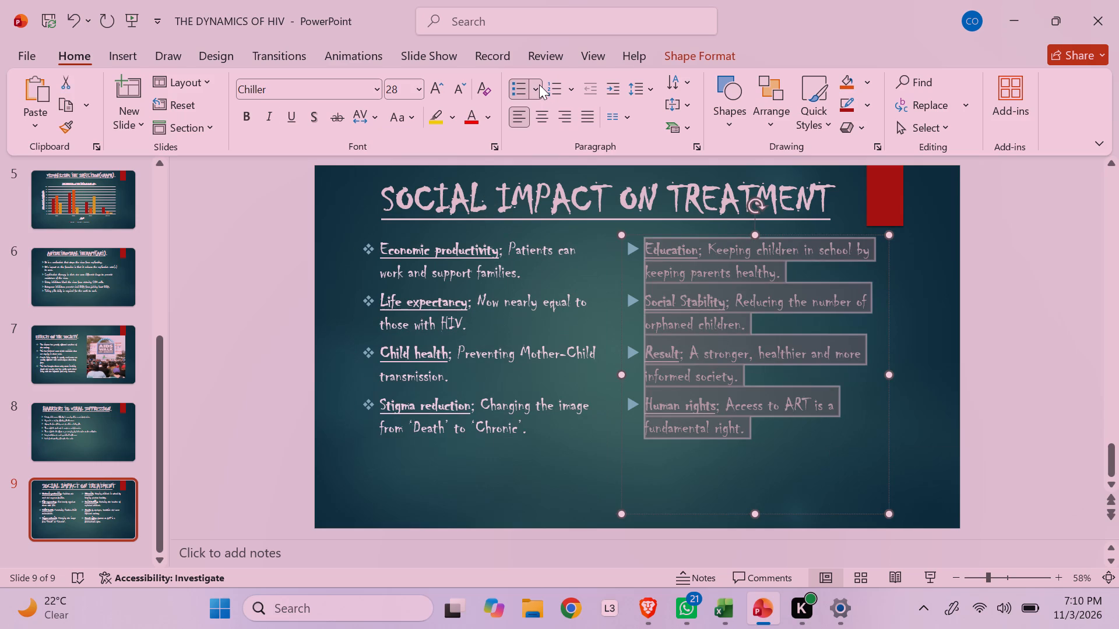
left_click(682, 228)
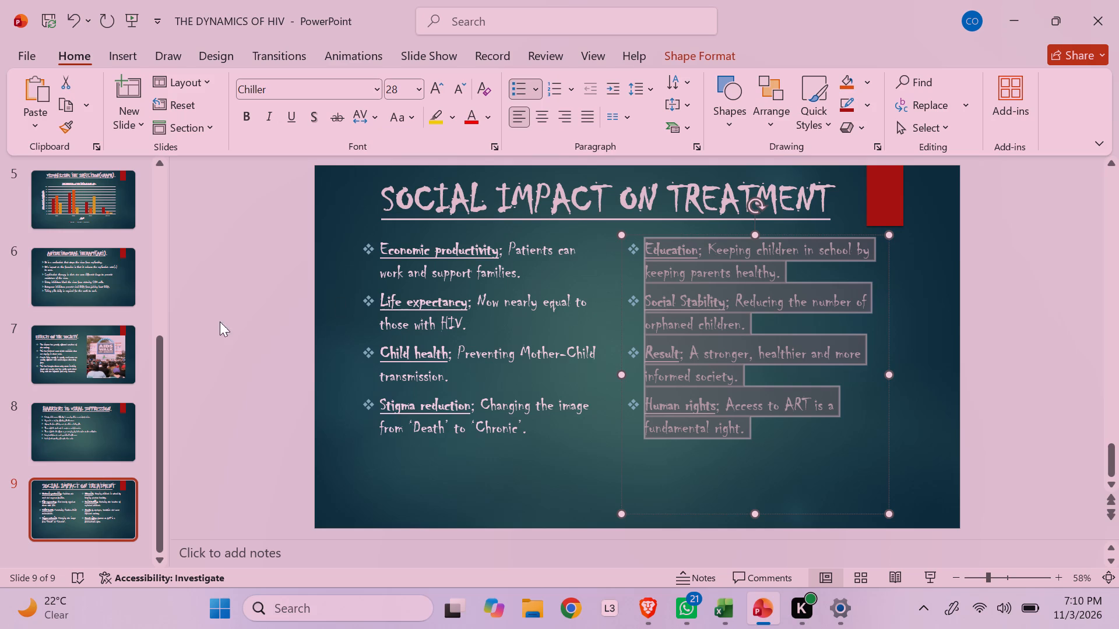
Enlarge the text of all seven bullets on slide 8, "BARRIERS TO VIRAL SUPPRESSION", to size 30.
left_click(93, 430)
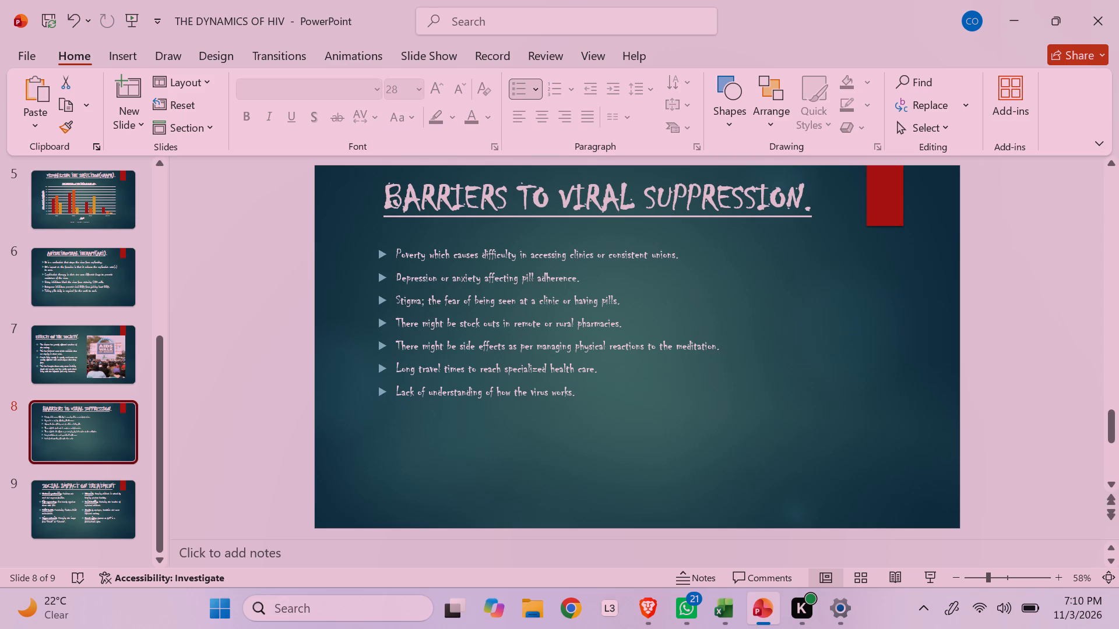
left_click(390, 255)
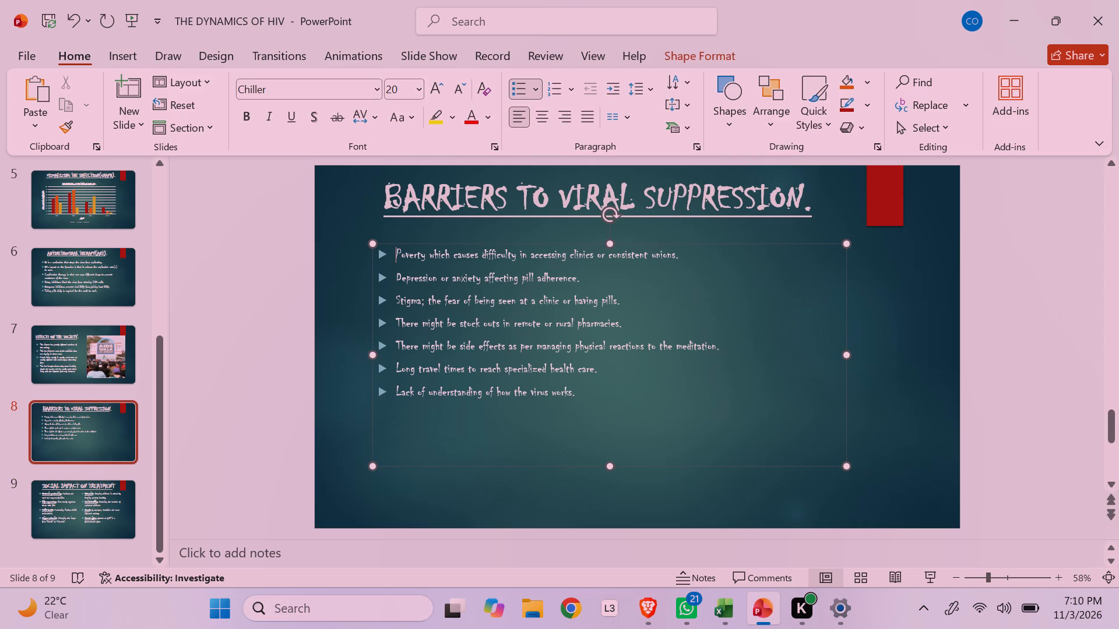
left_click_drag(390, 255, 643, 419)
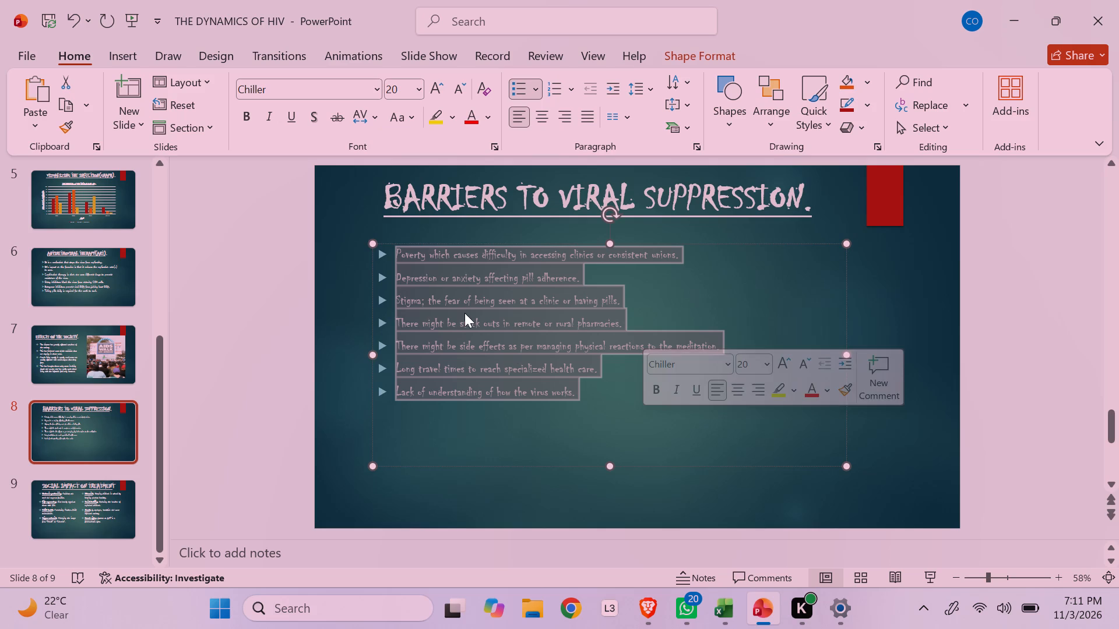
double_click(439, 93)
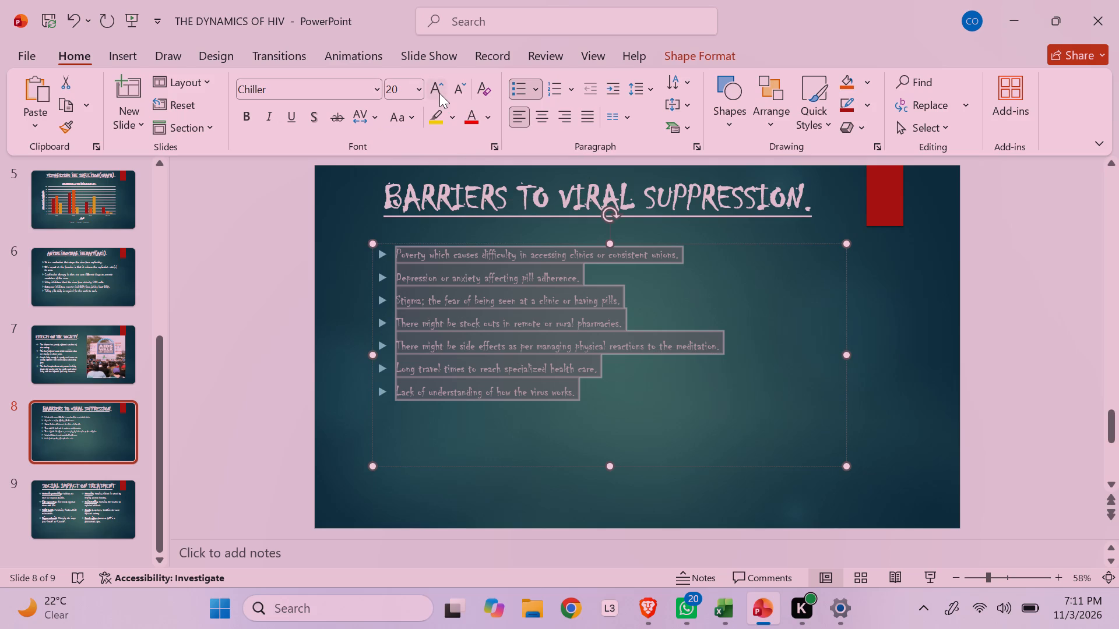
left_click(439, 93)
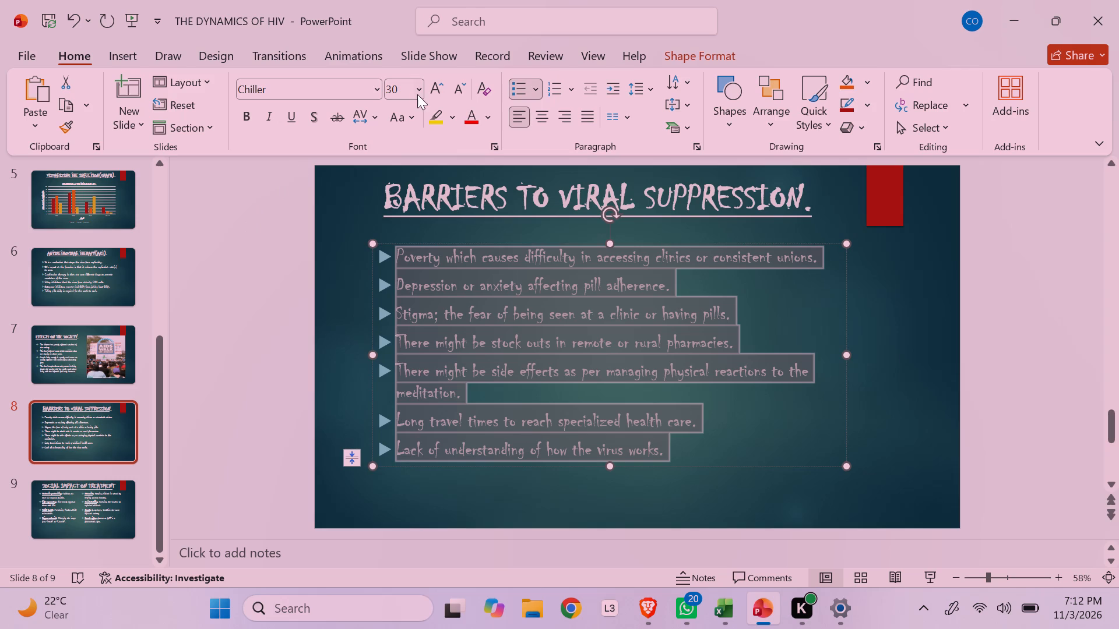
Open the bullet style choices for the seven-item list on slide 8.
left_click(536, 88)
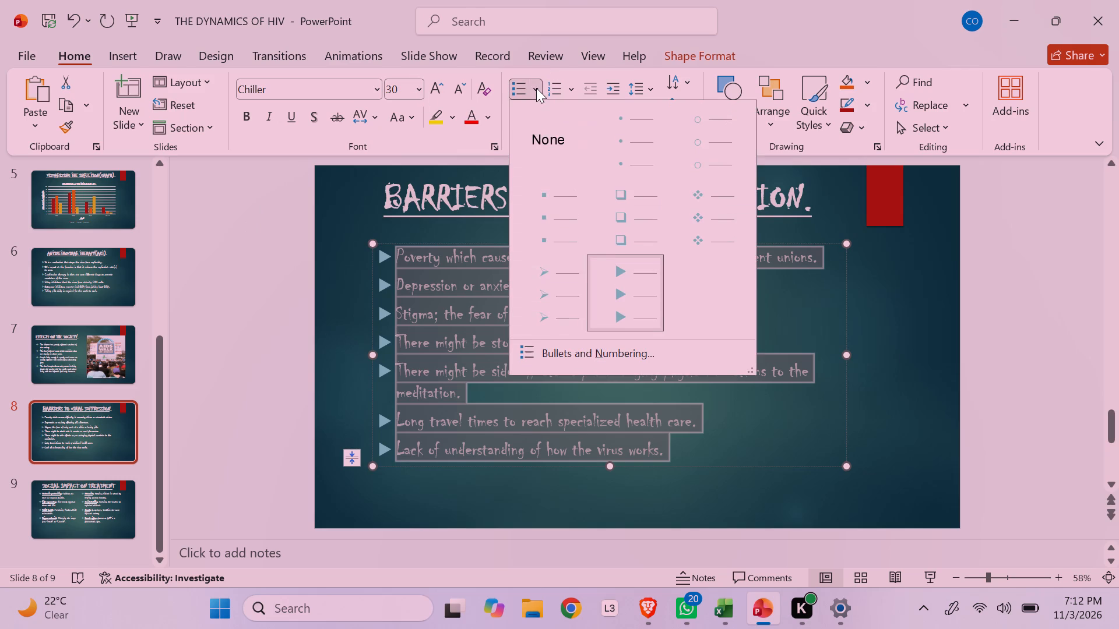
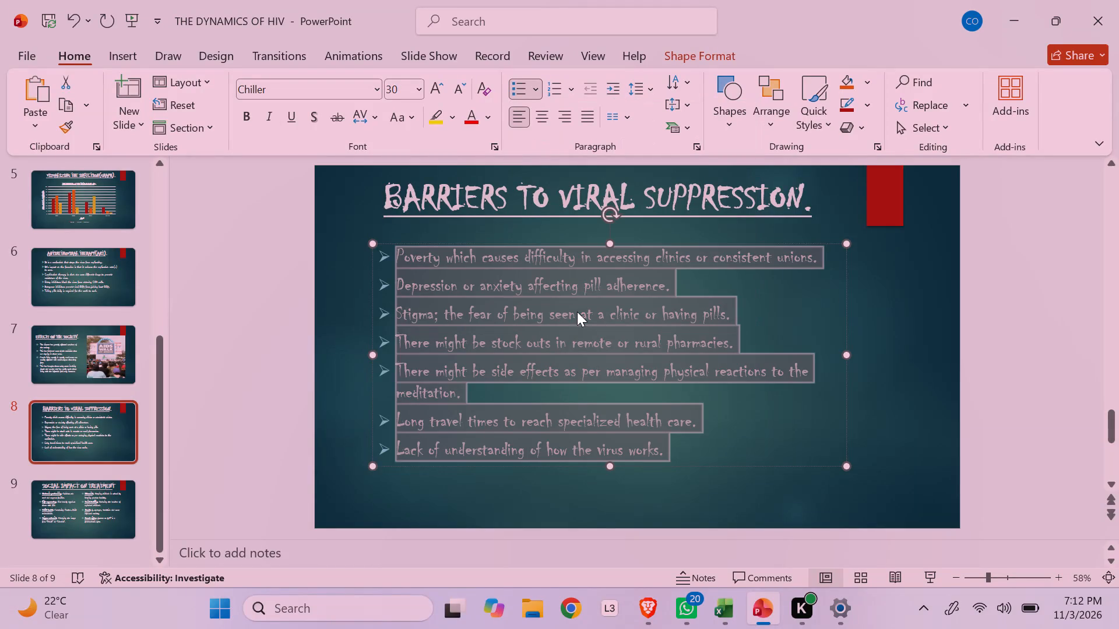
Deselect the seven-item bulleted list on slide 8, "BARRIERS TO VIRAL SUPPRESSION".
left_click(286, 338)
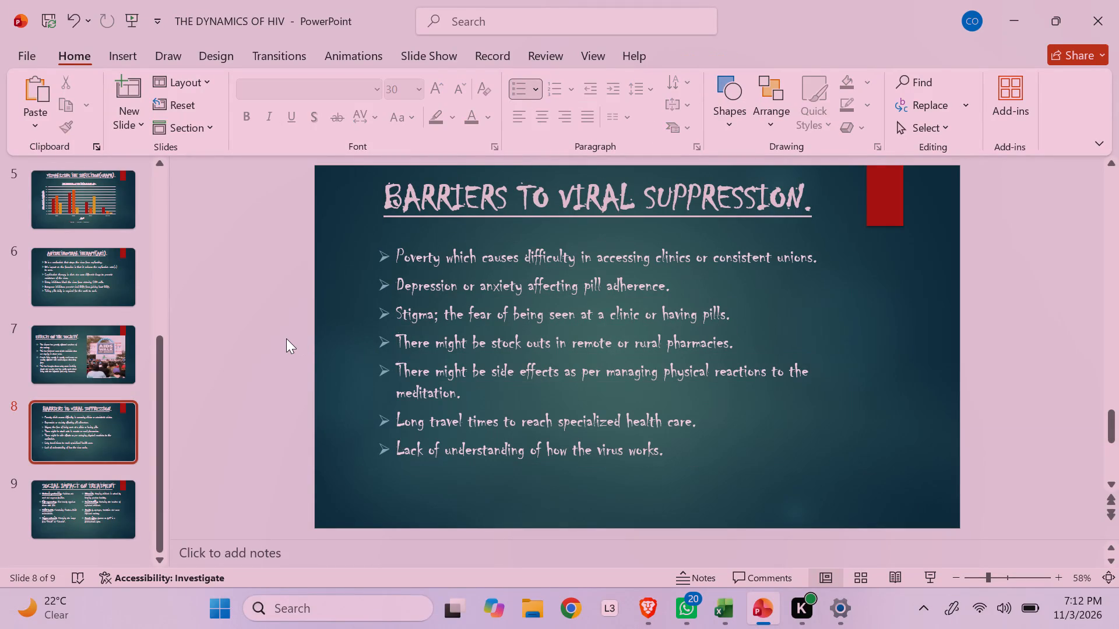
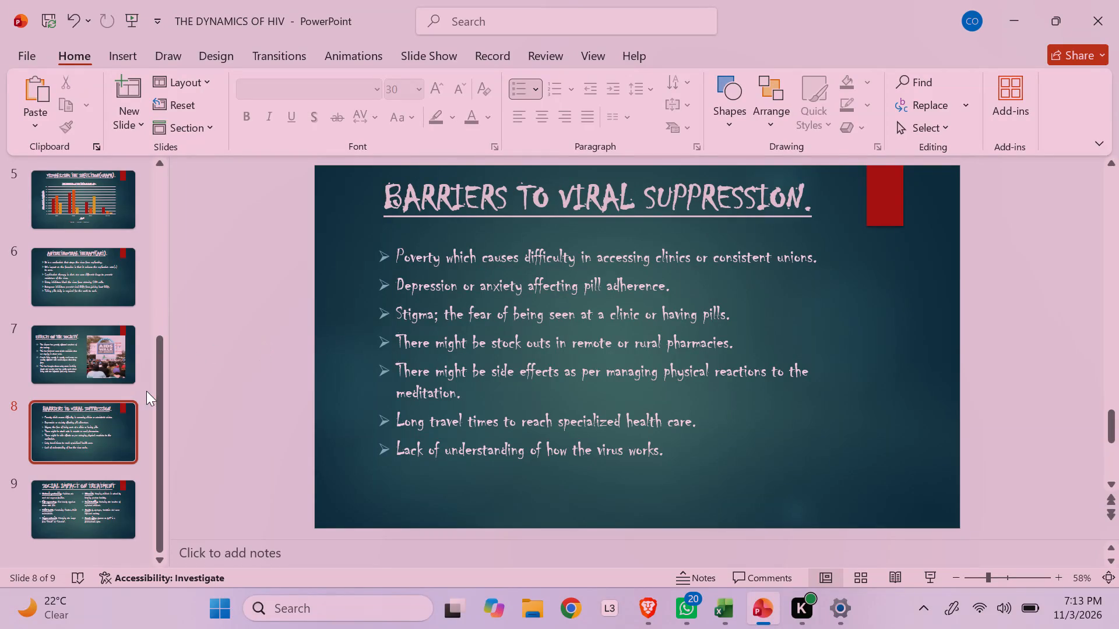
Review the finished content and formatting of slides 7, 6, 9 and 5.
left_click(70, 359)
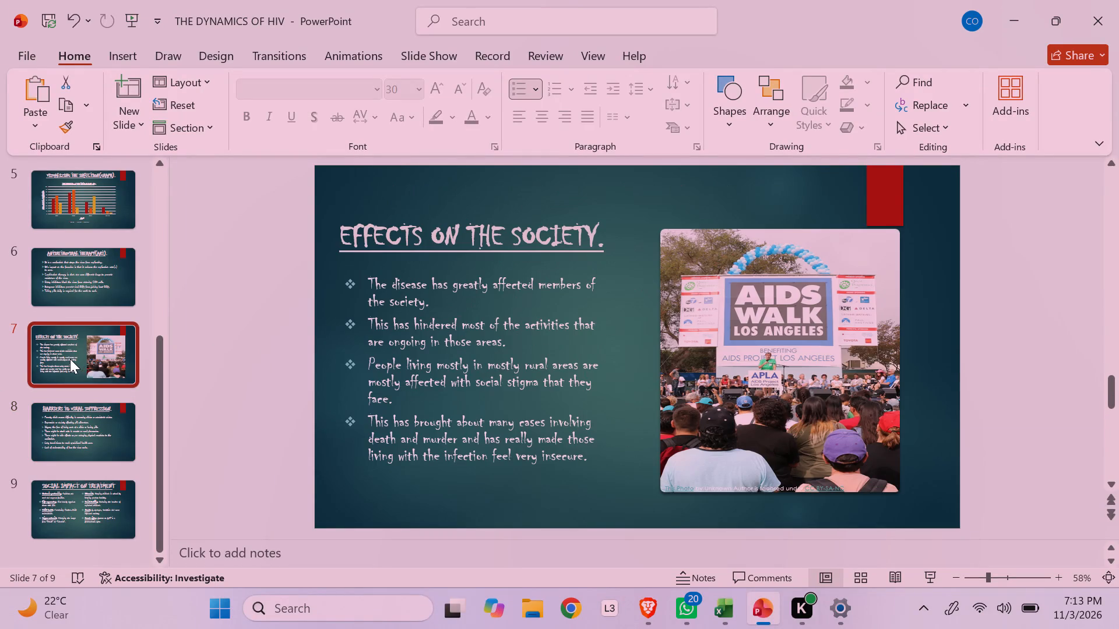
left_click(50, 291)
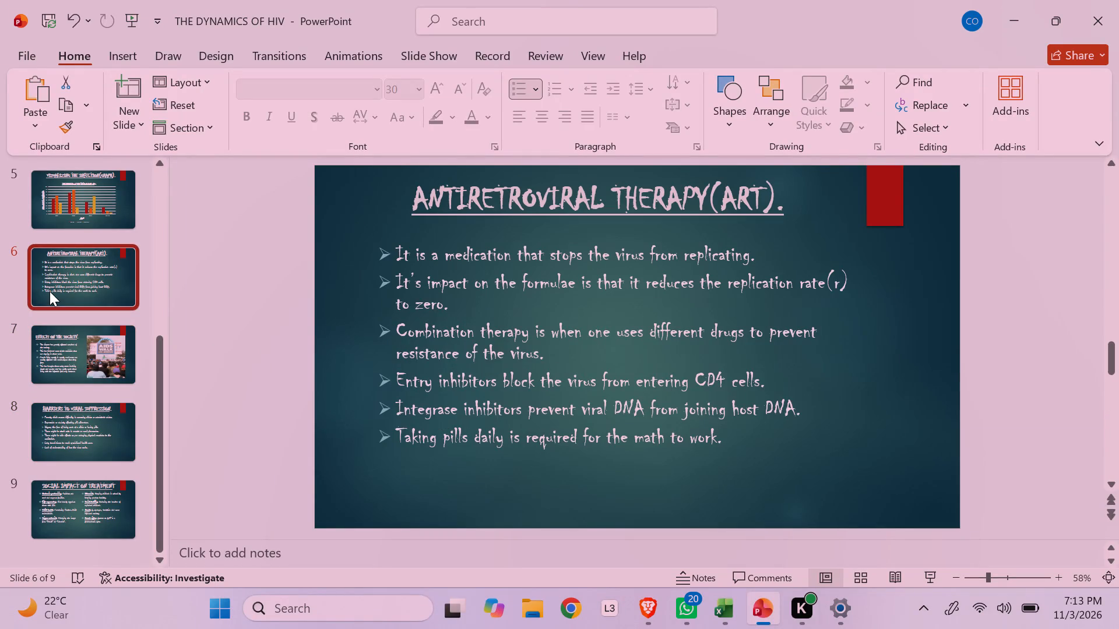
left_click(87, 518)
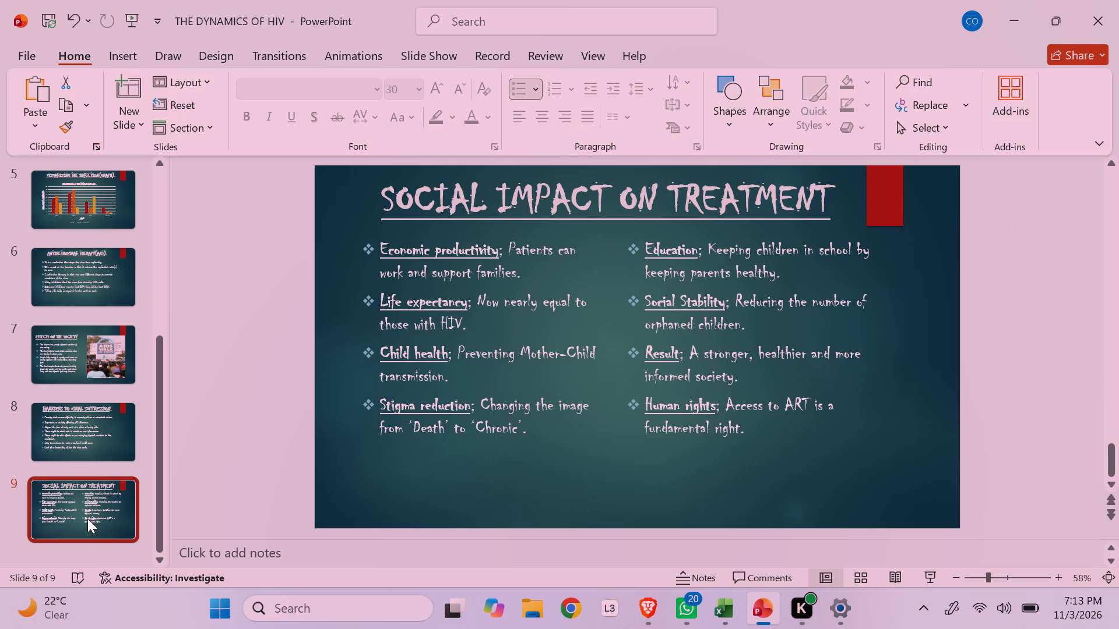
left_click(131, 217)
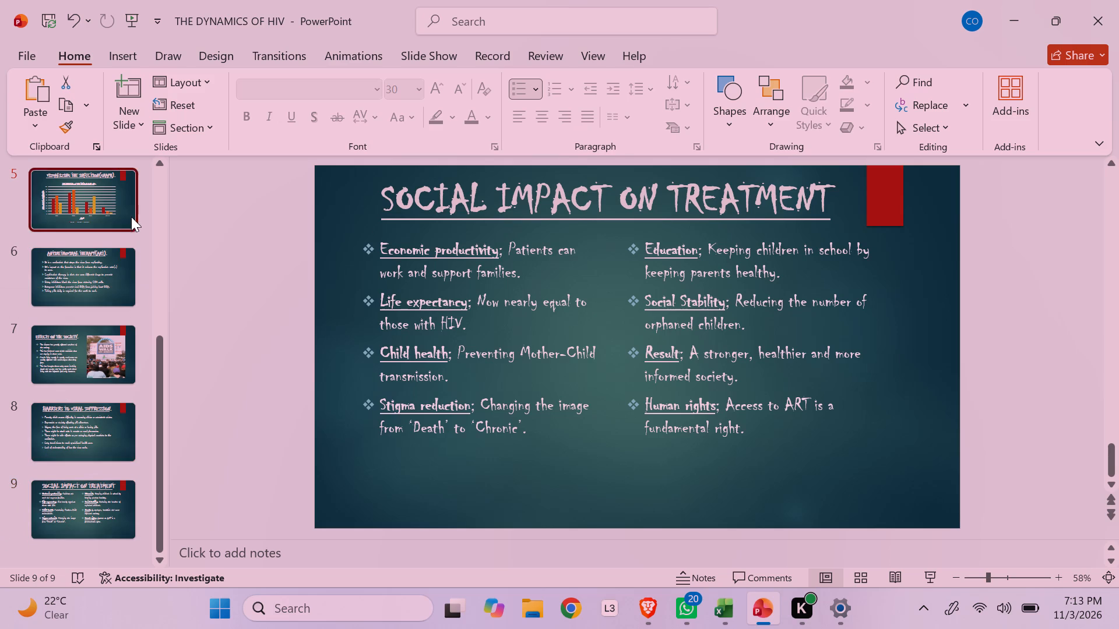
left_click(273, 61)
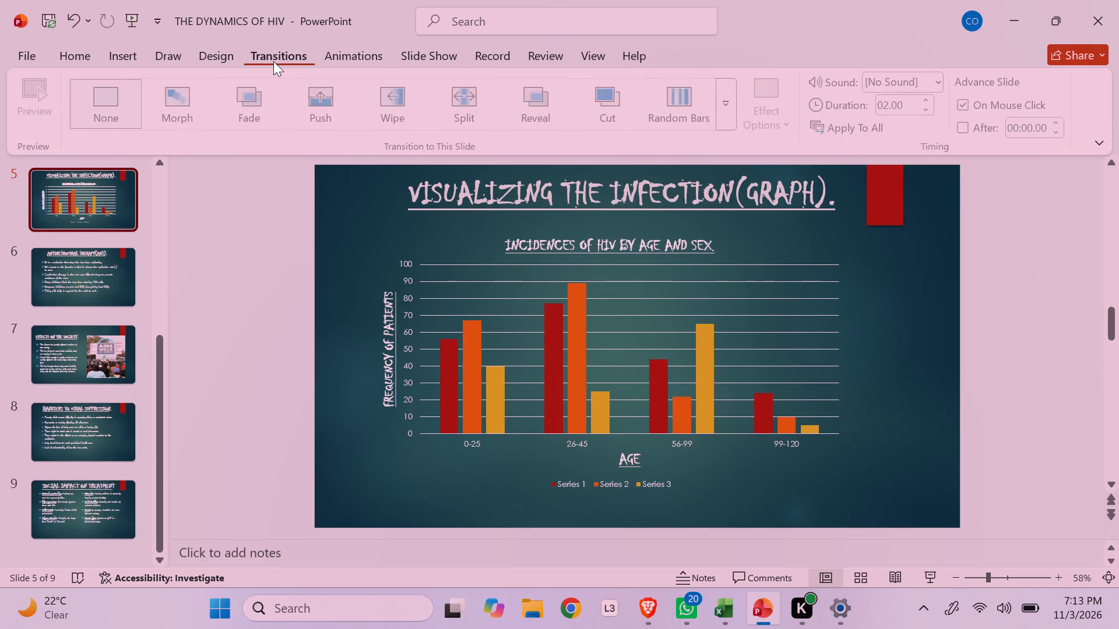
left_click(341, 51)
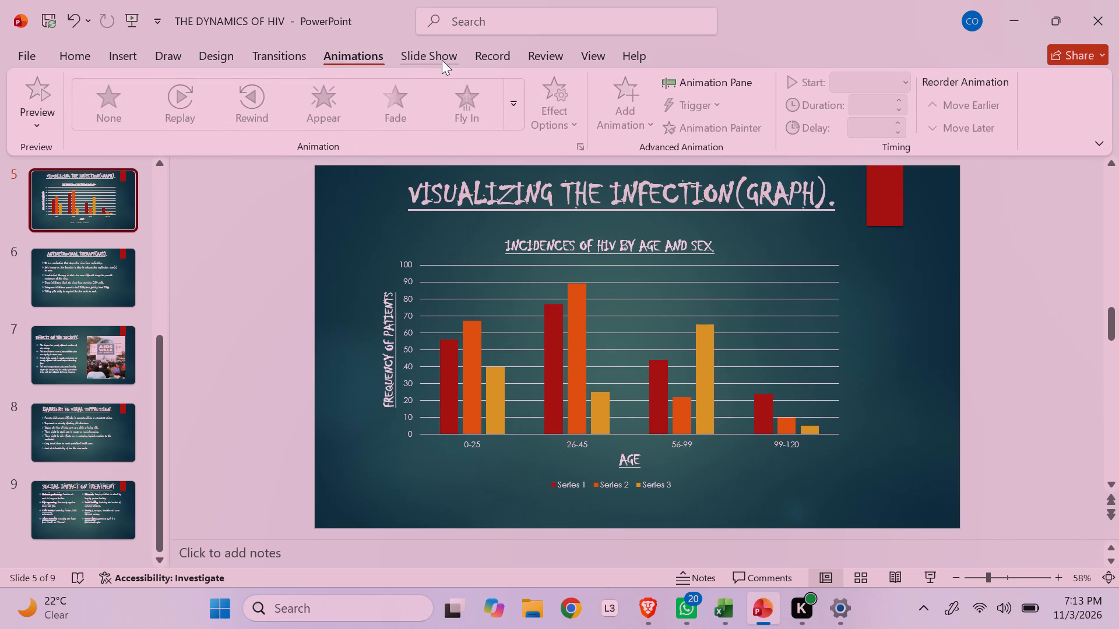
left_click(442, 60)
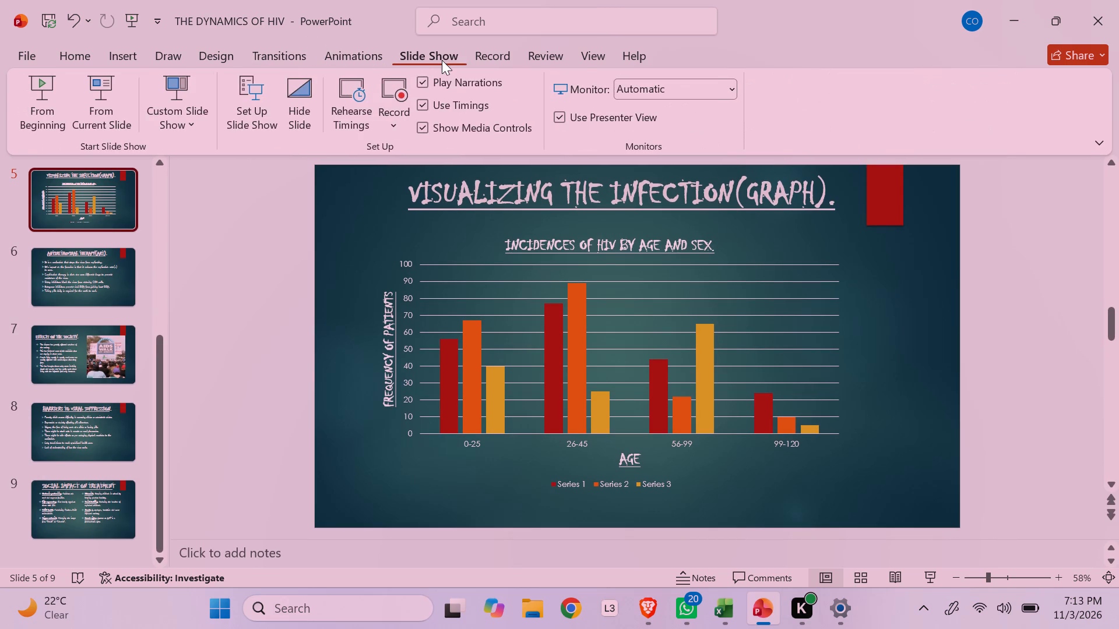
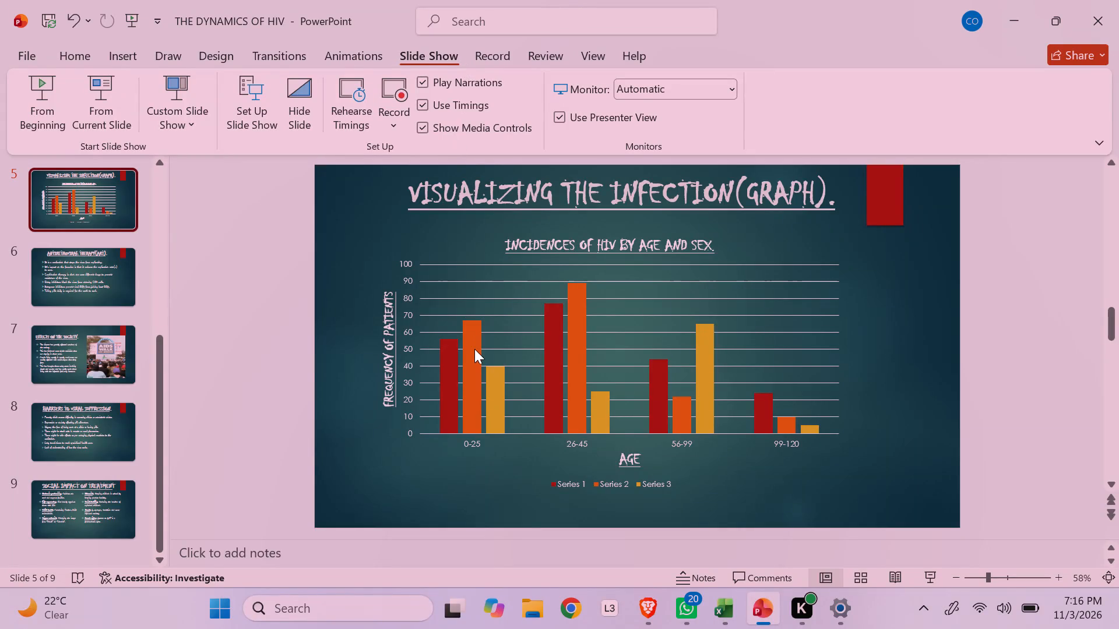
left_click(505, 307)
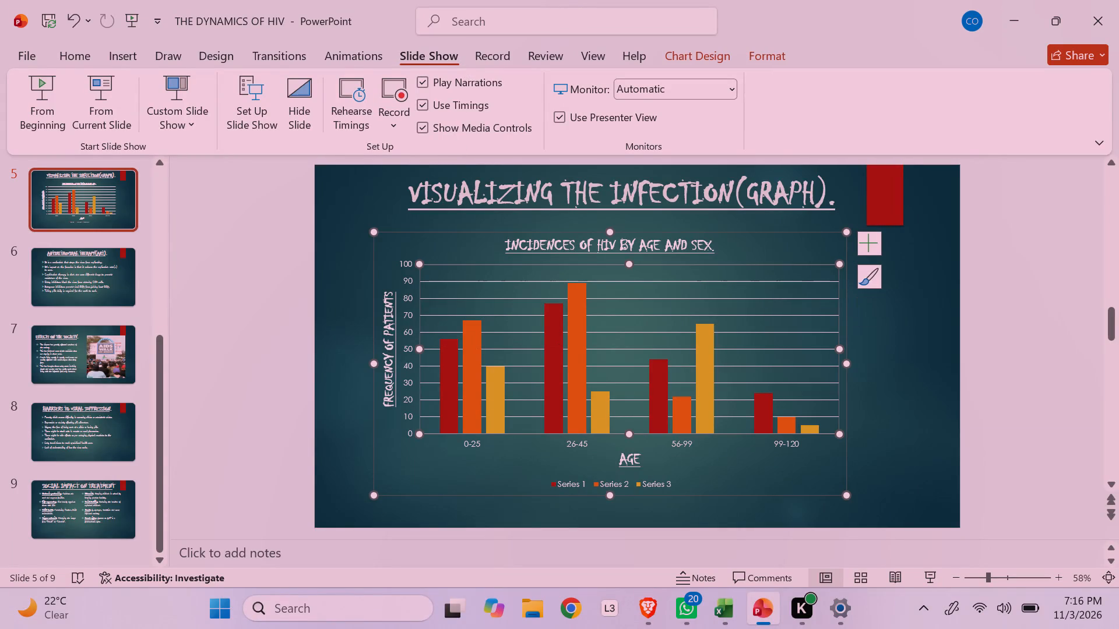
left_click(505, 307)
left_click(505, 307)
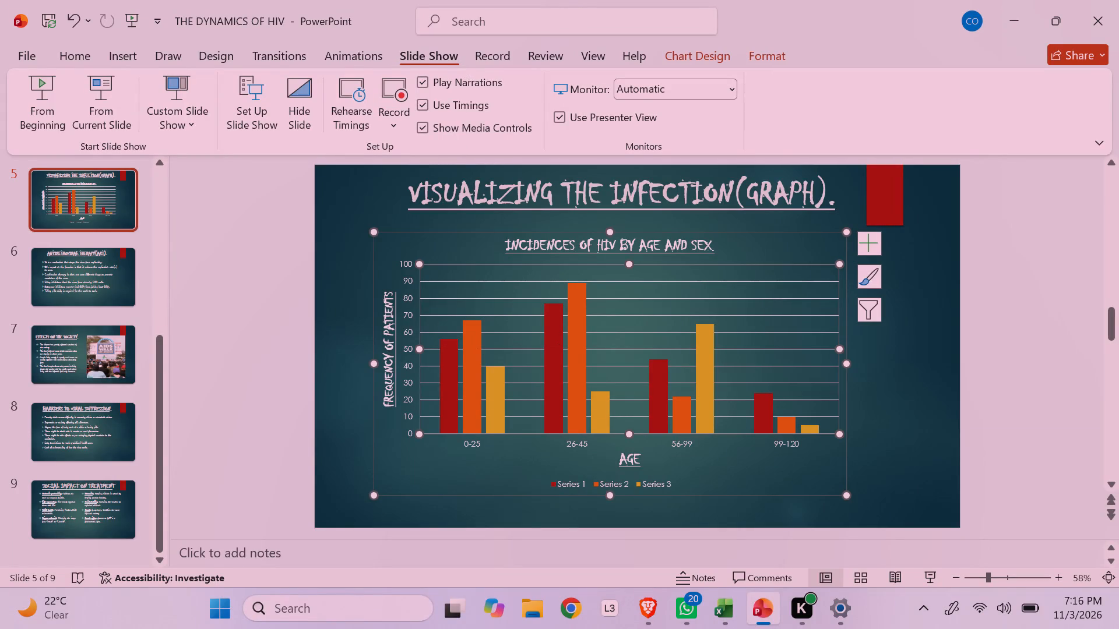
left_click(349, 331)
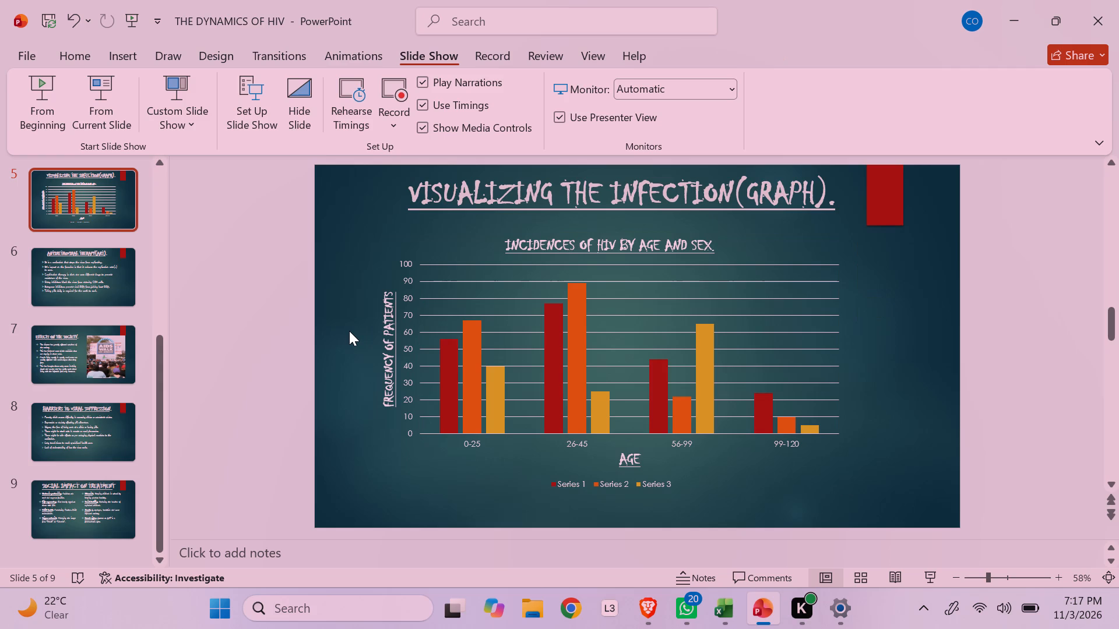
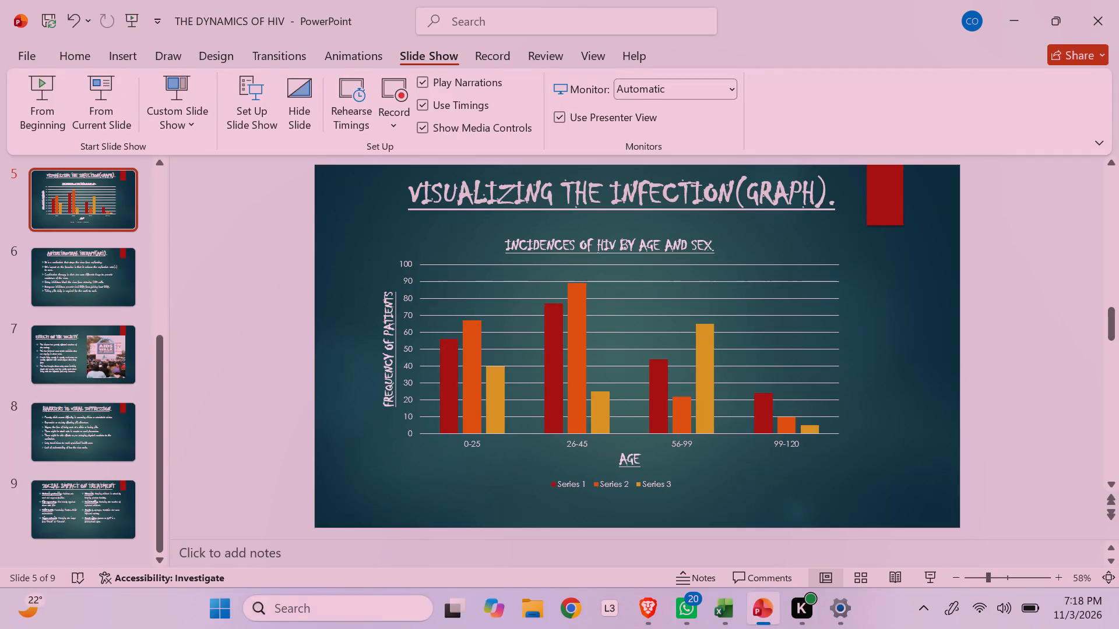
Switch to Windows Settings and look through the options on the System page.
left_click(230, 608)
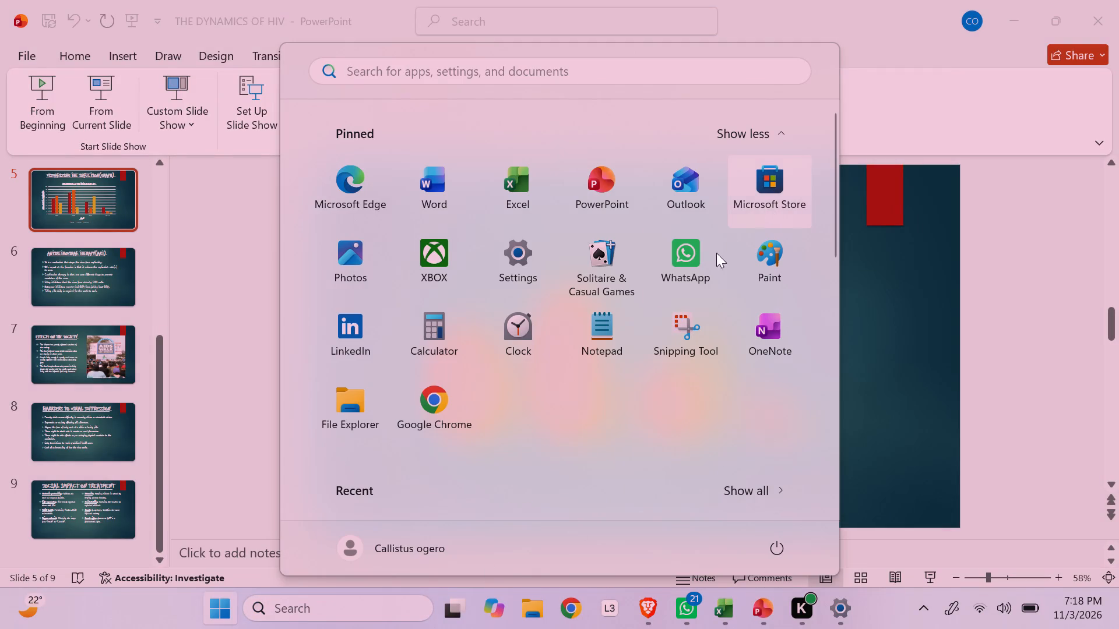
left_click(840, 617)
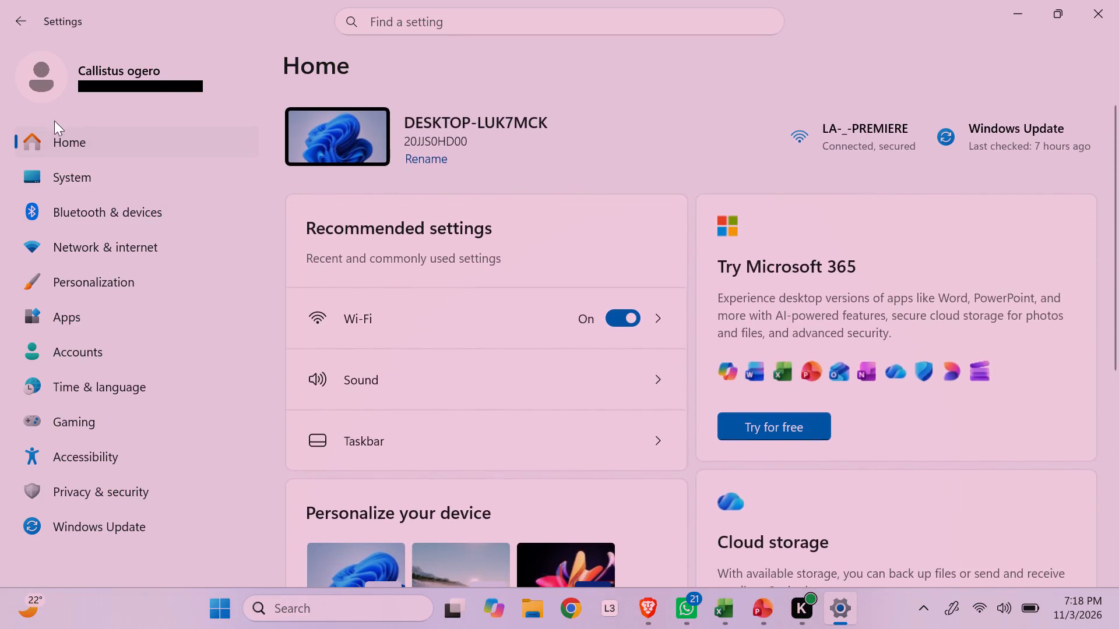
left_click(75, 160)
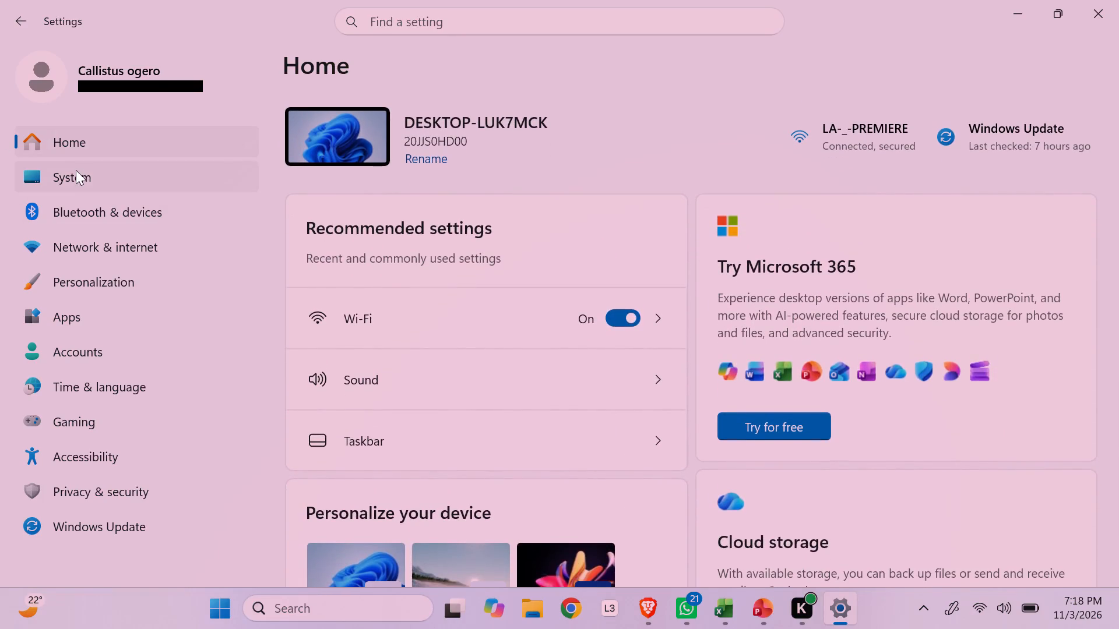
left_click(76, 170)
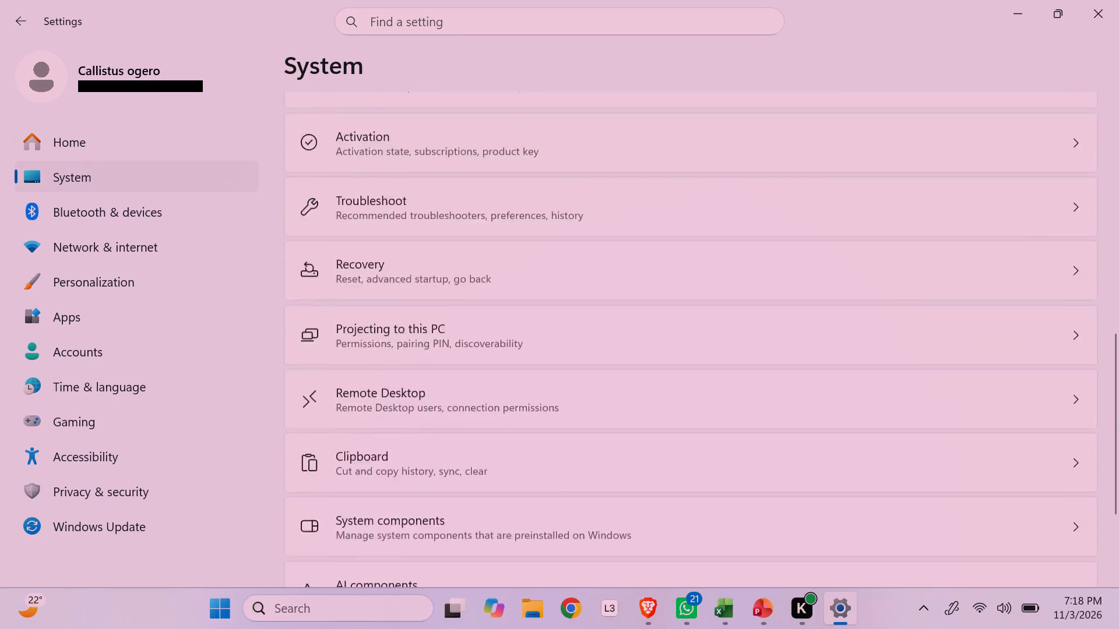
left_click(63, 69)
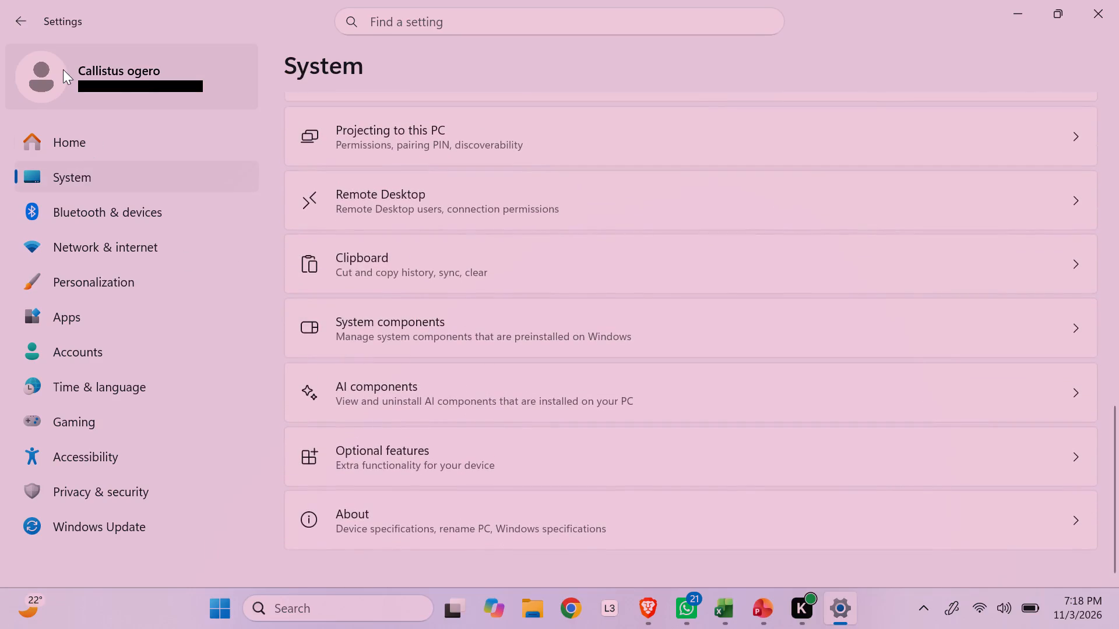